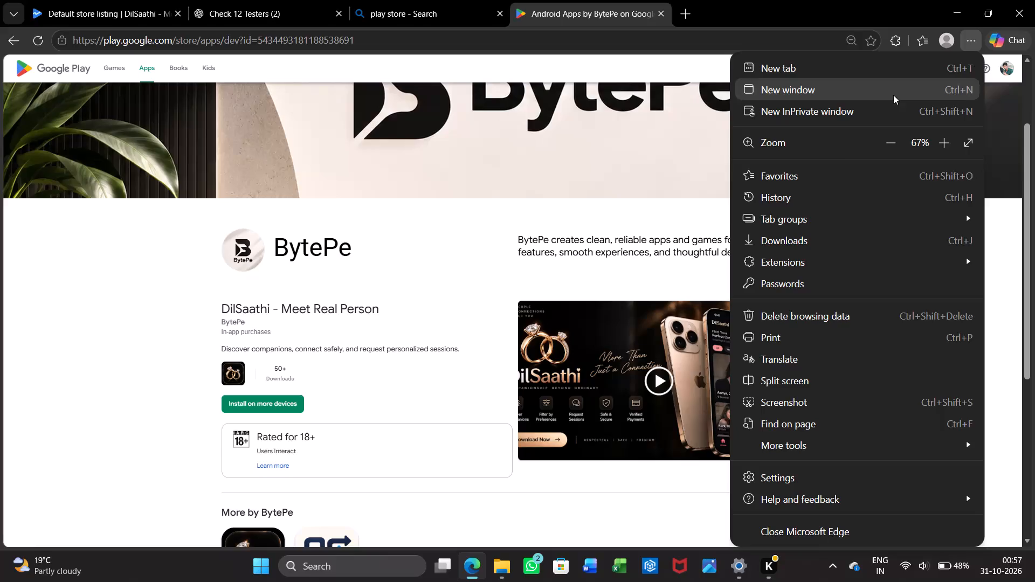
# Check the browser's downloads list and try to open the featured.html and dev.htm entries.
pyautogui.click(848, 244)
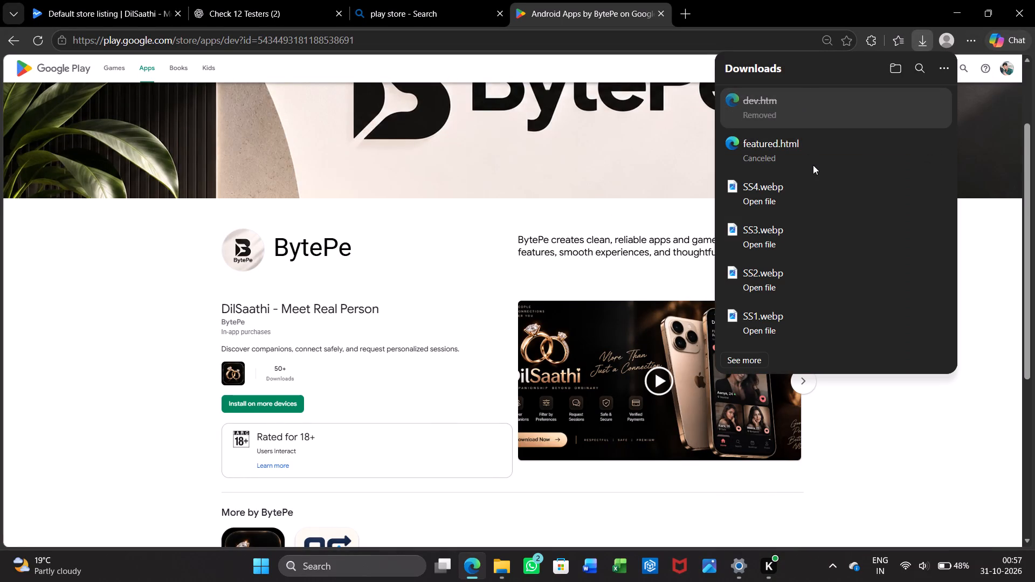
pyautogui.doubleClick(813, 165)
pyautogui.tripleClick(799, 151)
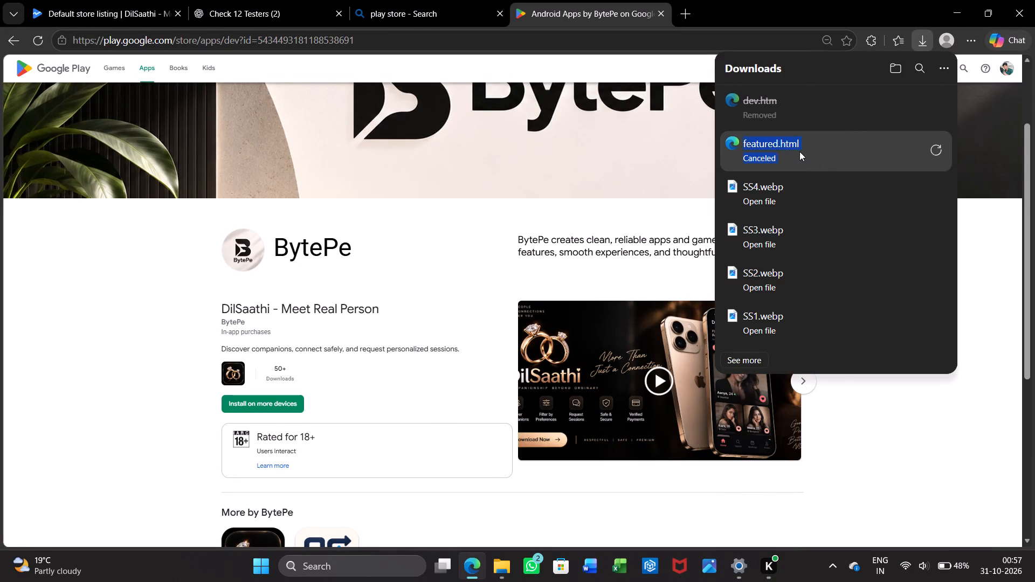
pyautogui.click(781, 145)
pyautogui.click(795, 145)
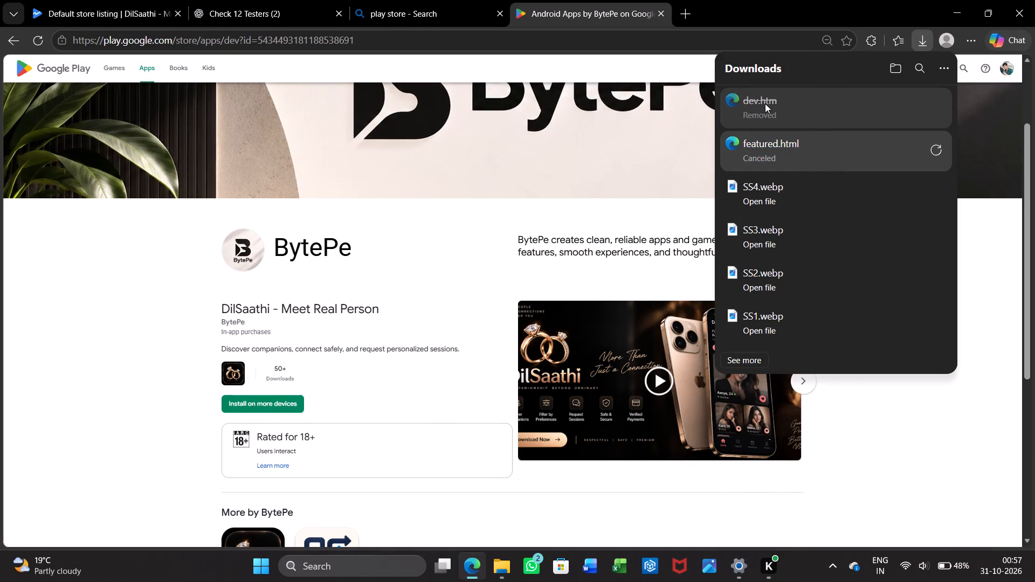
pyautogui.click(765, 103)
pyautogui.click(1007, 218)
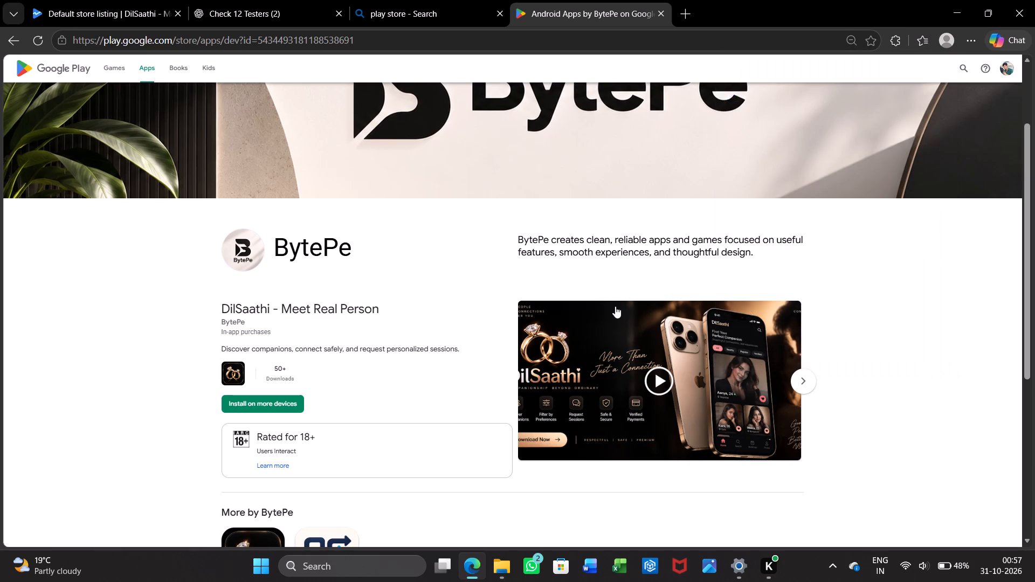
pyautogui.scroll(2, 517, 303)
pyautogui.scroll(-1, 517, 303)
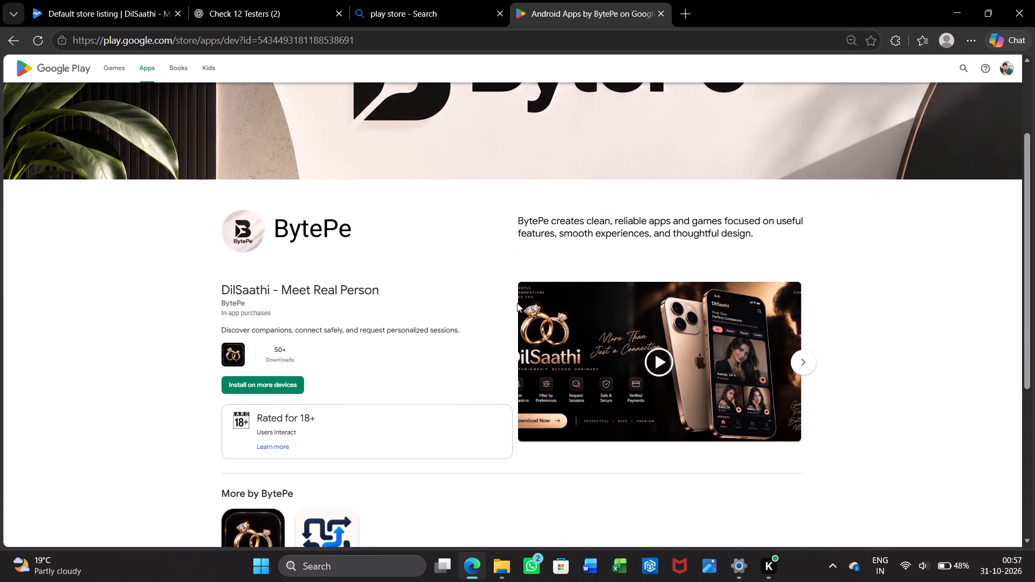
pyautogui.scroll(1, 517, 303)
pyautogui.scroll(-1, 517, 303)
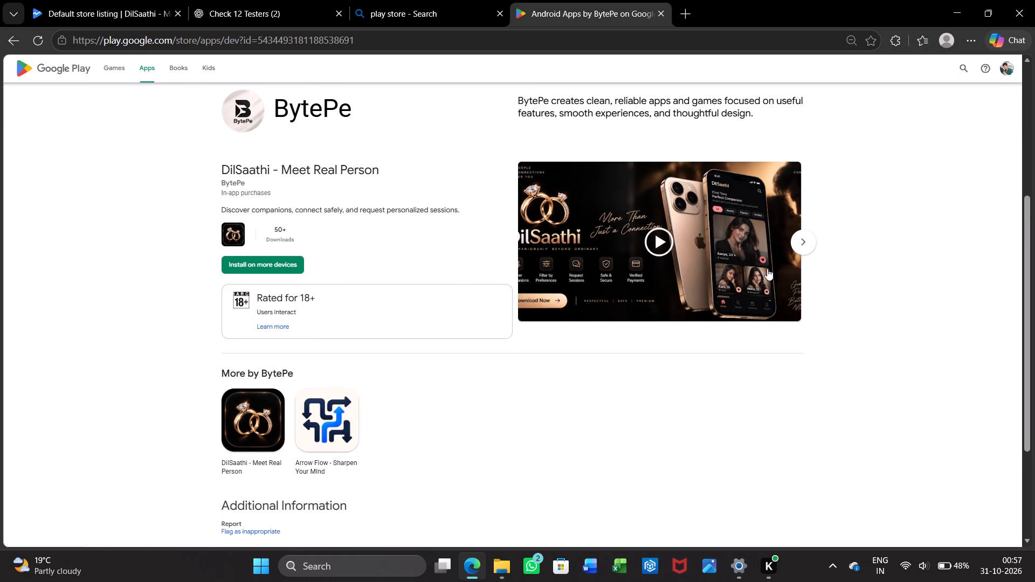
pyautogui.click(802, 241)
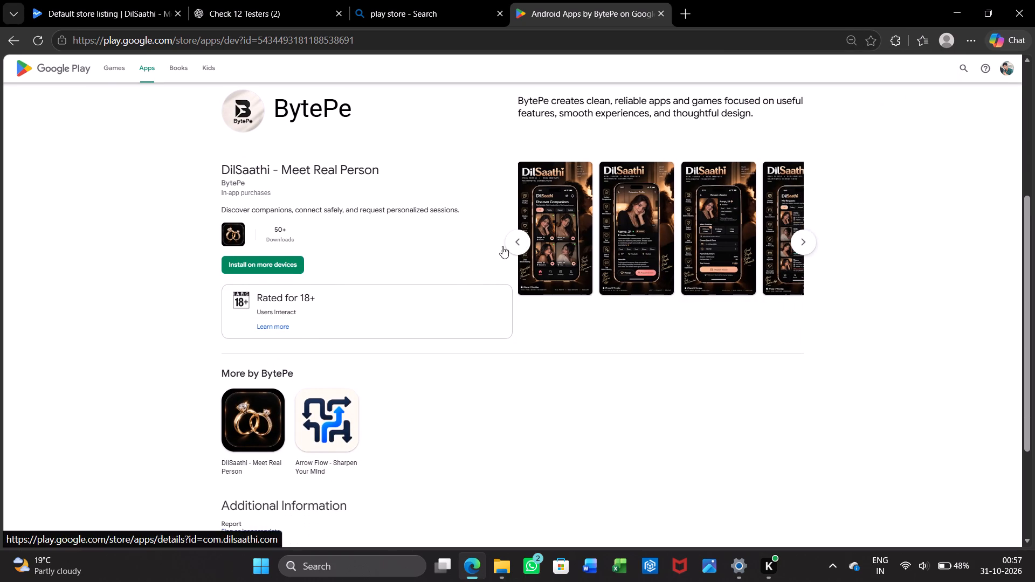
pyautogui.click(522, 237)
pyautogui.click(408, 231)
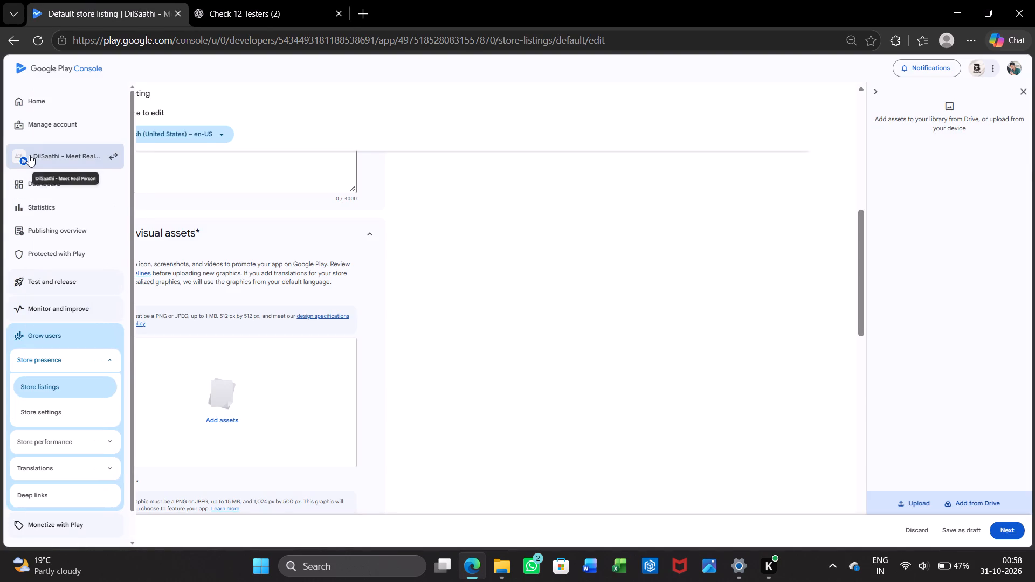
pyautogui.click(963, 526)
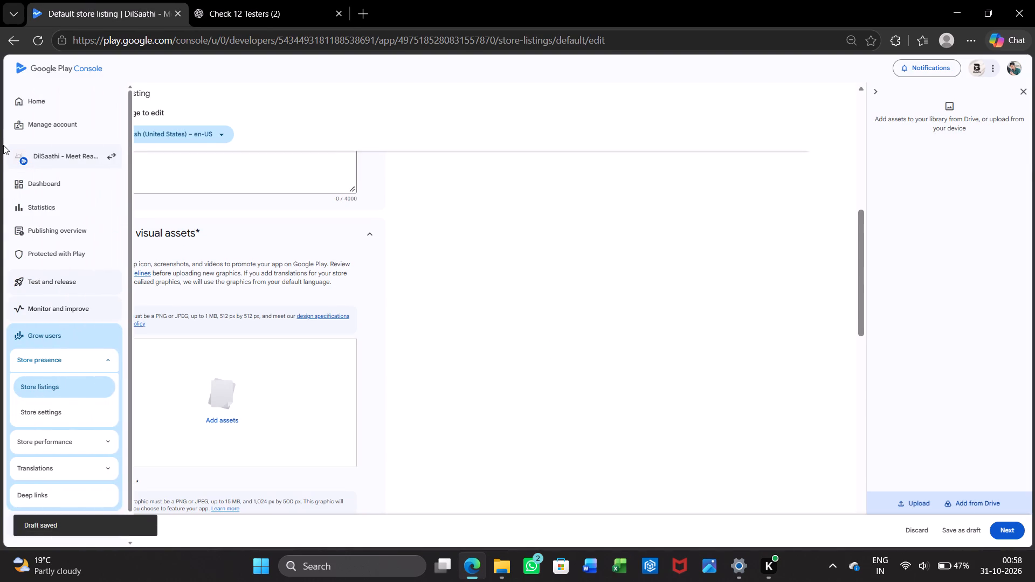
# Switch to the live DilSaathi app's default store listing and copy its entire full description.
pyautogui.click(53, 163)
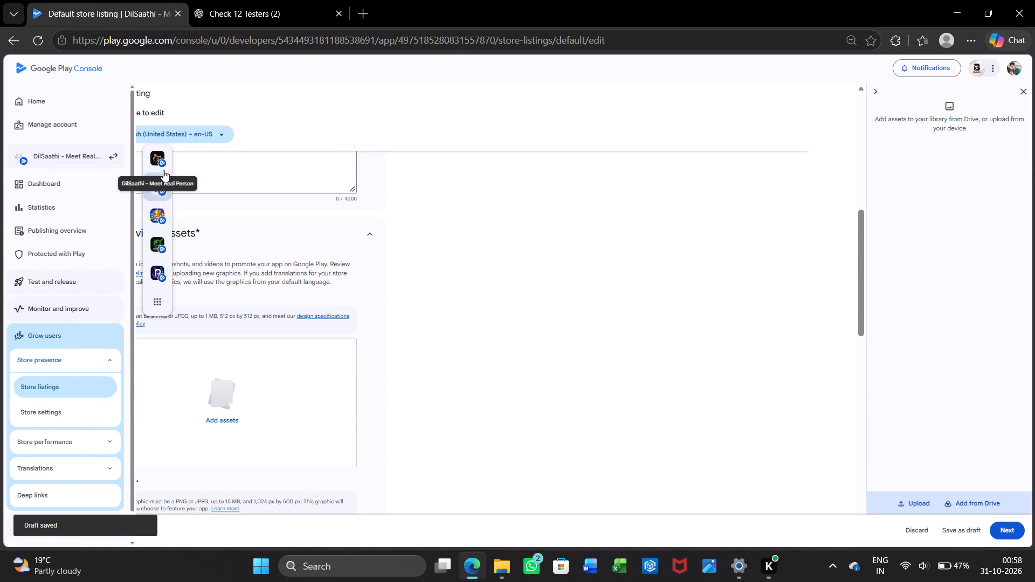
pyautogui.click(160, 168)
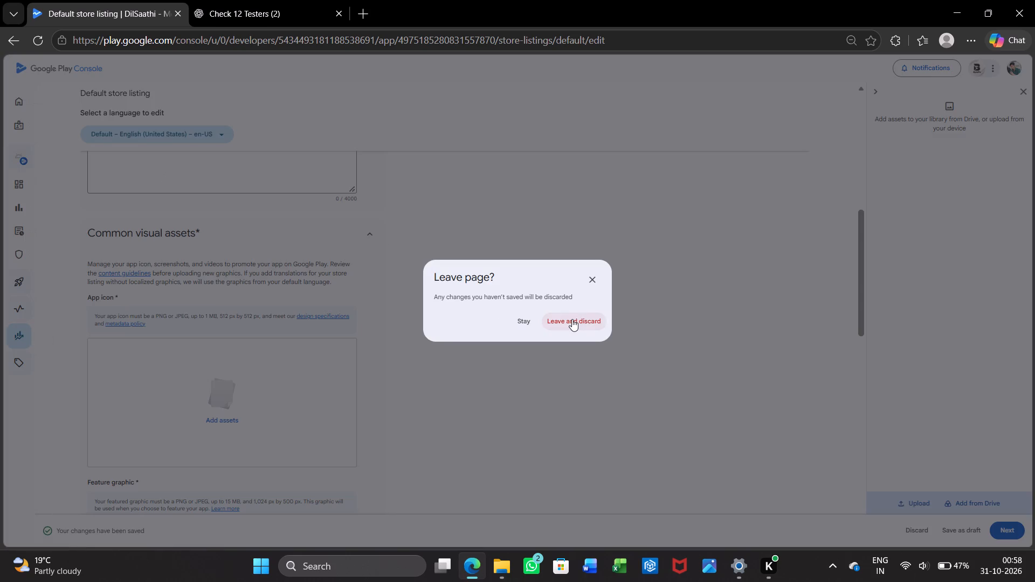
pyautogui.click(572, 319)
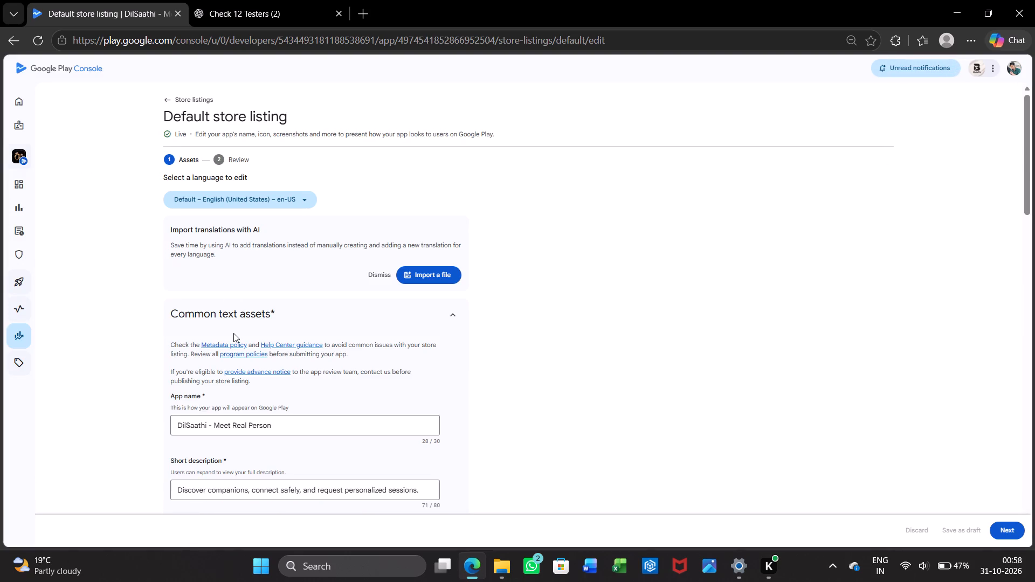
pyautogui.scroll(-2, 233, 333)
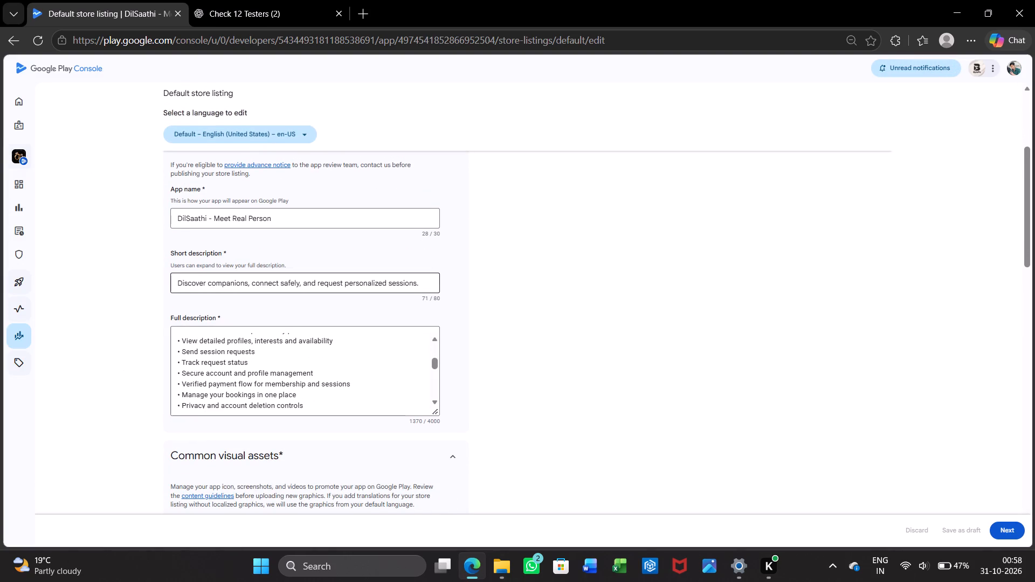
pyautogui.tripleClick(236, 358)
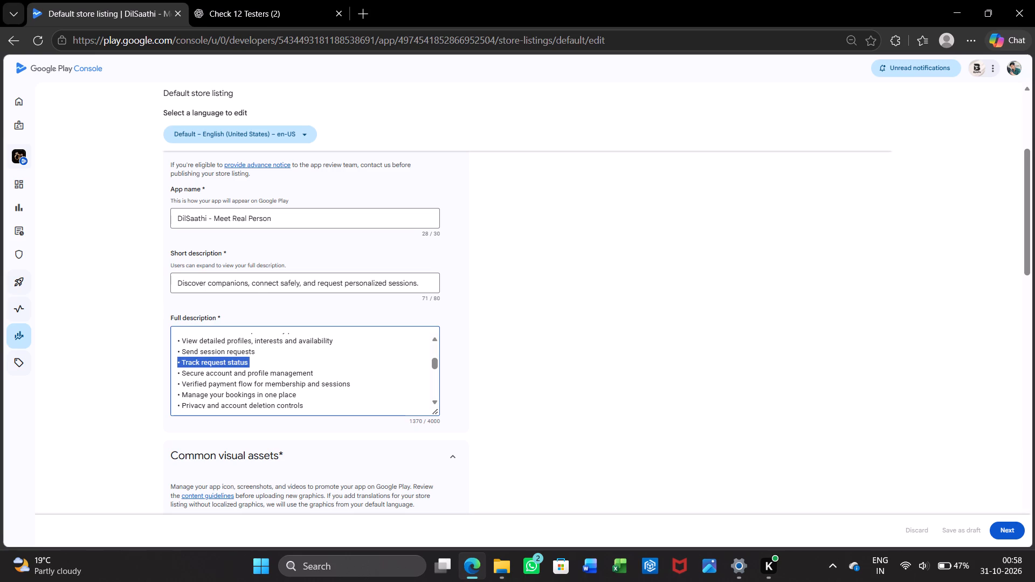
pyautogui.doubleClick(236, 358)
pyautogui.click(277, 358)
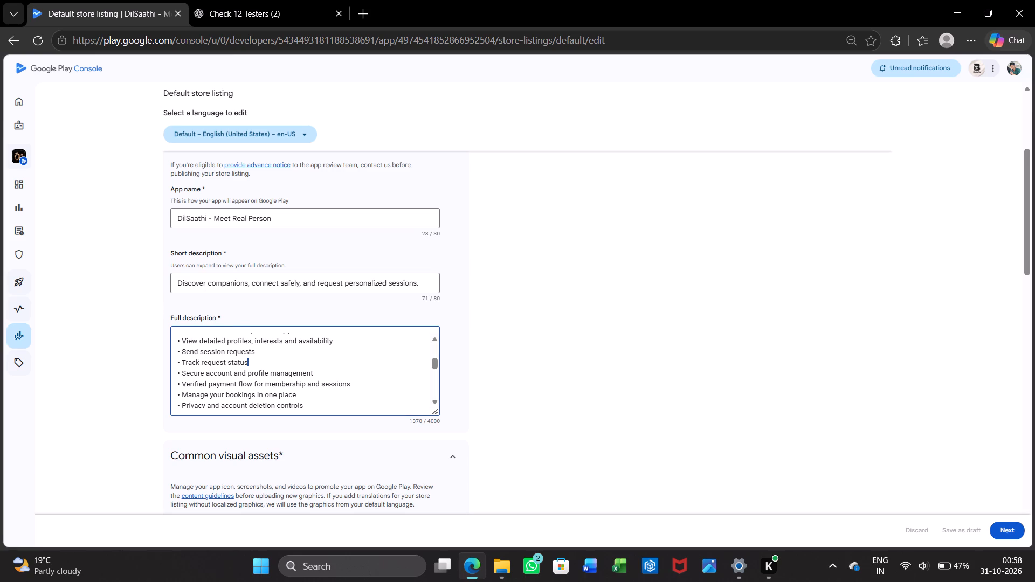
pyautogui.hotkey('ctrl', 'a')
pyautogui.hotkey('ctrl', 'c')
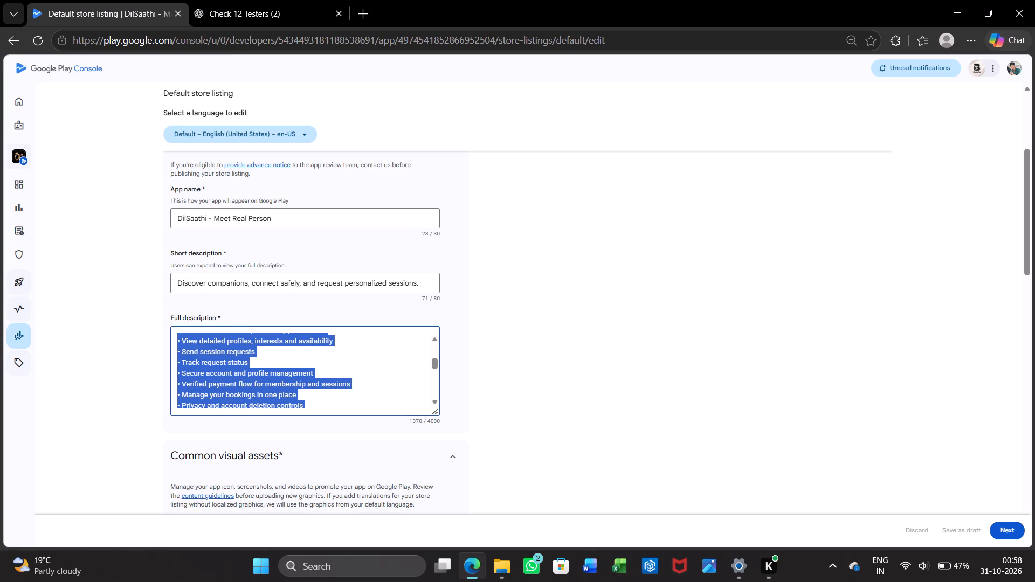
# Return to the new DilSaathi app's default store listing and paste the copied text into its full description.
pyautogui.click(28, 153)
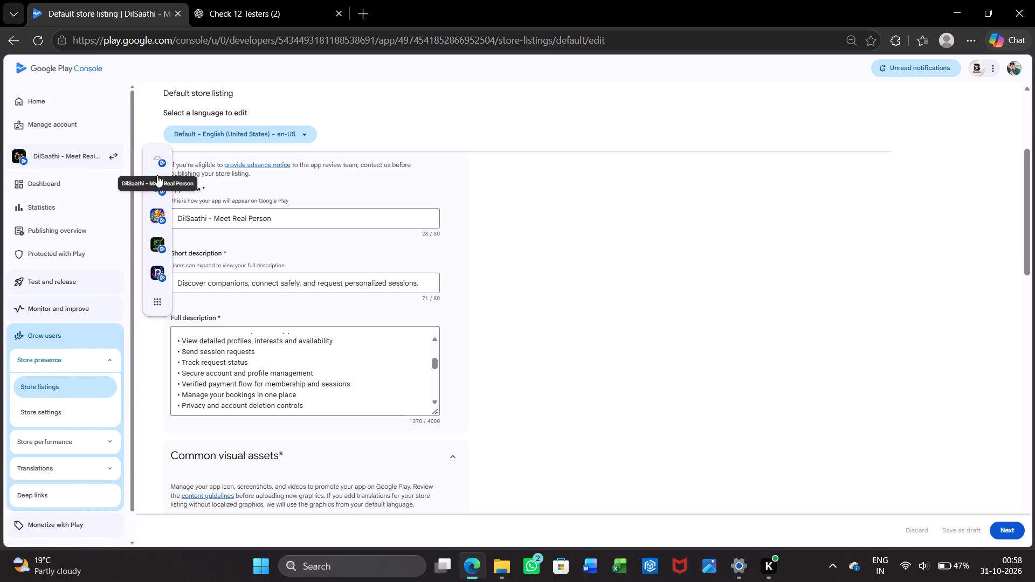
pyautogui.click(159, 164)
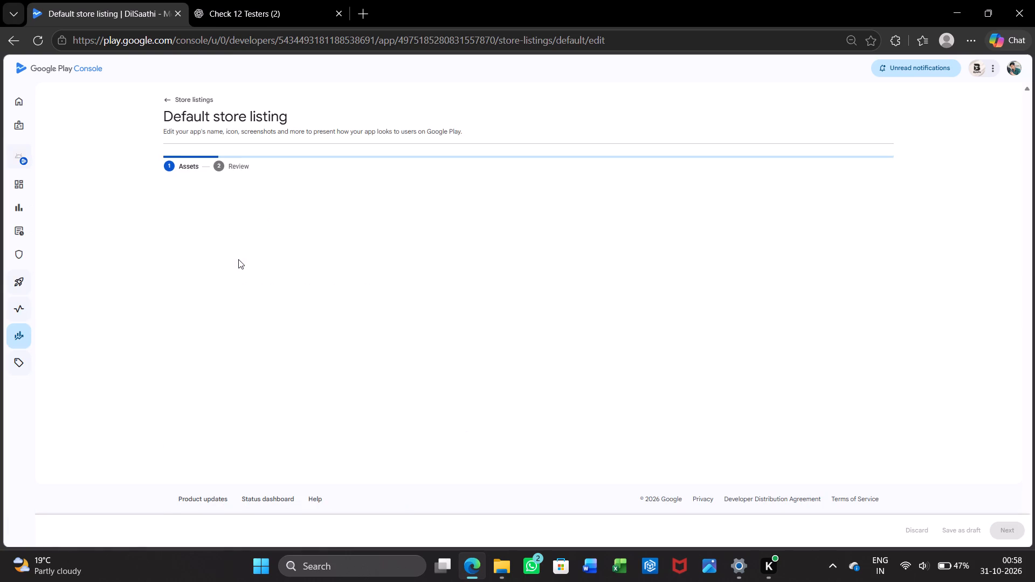
pyautogui.scroll(-1, 260, 327)
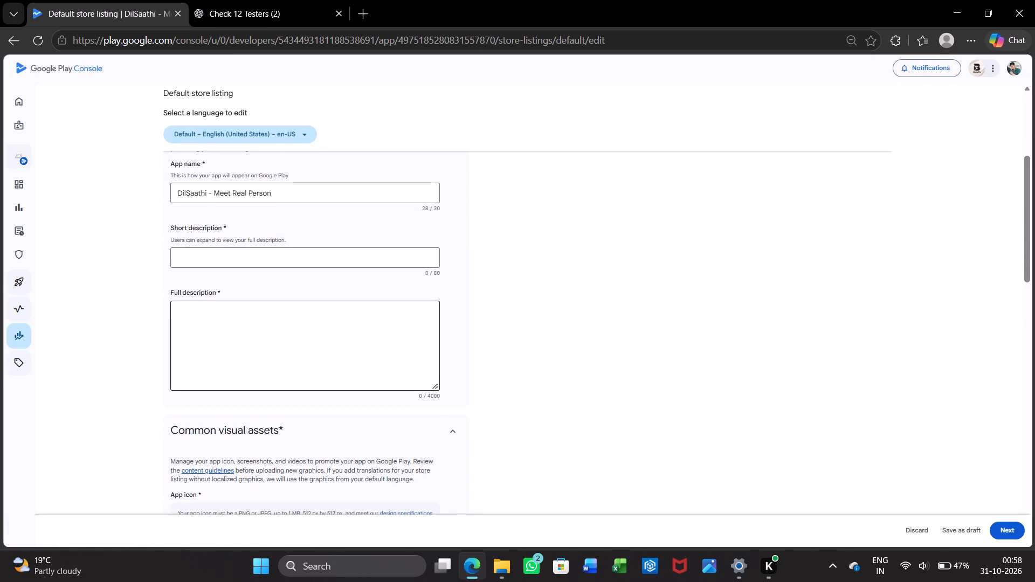
pyautogui.click(278, 344)
pyautogui.hotkey('ctrl', 'v')
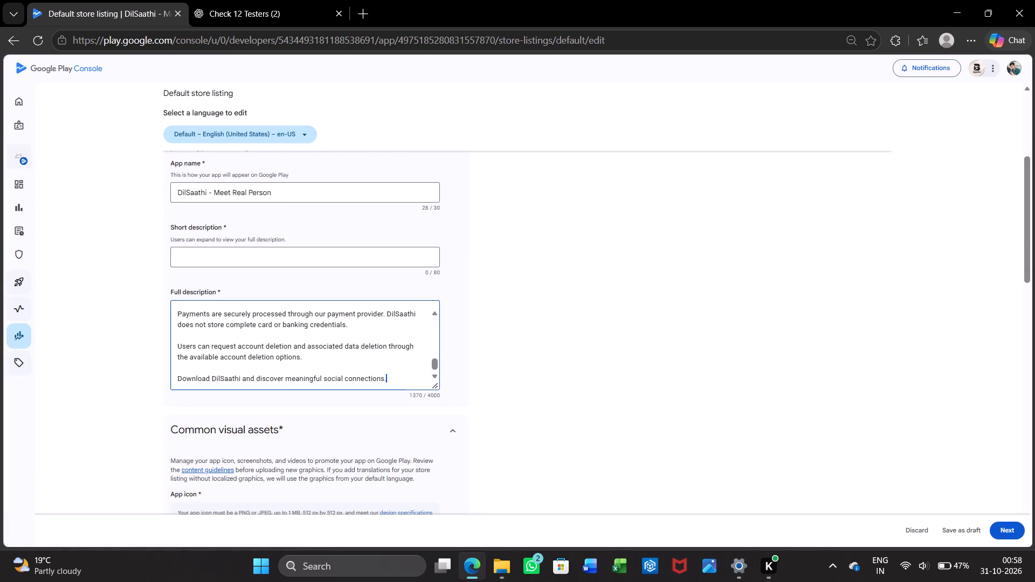
# Save the new DilSaathi app's store listing as a draft, staying on the page if asked about leaving.
pyautogui.click(20, 157)
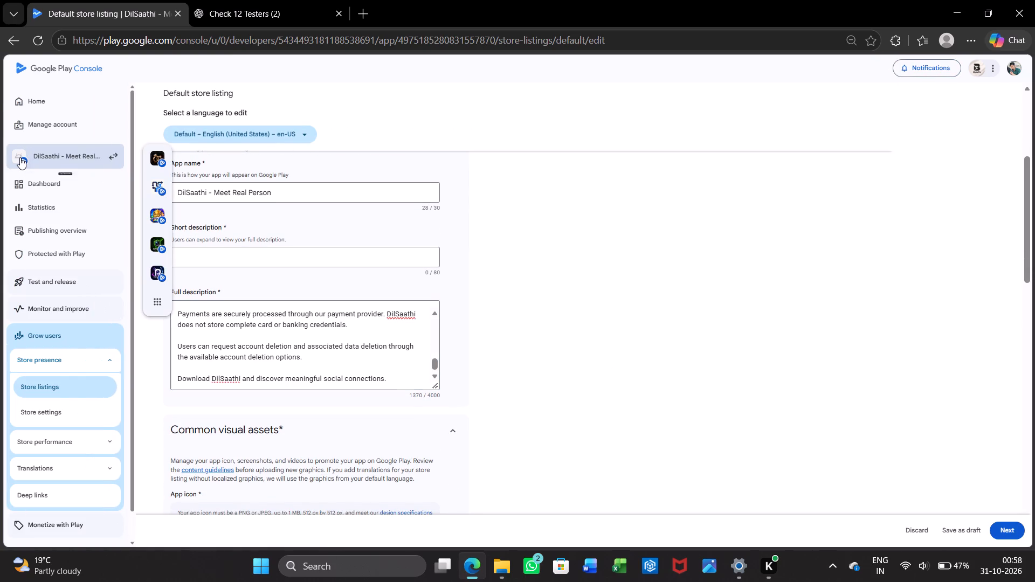
pyautogui.click(161, 161)
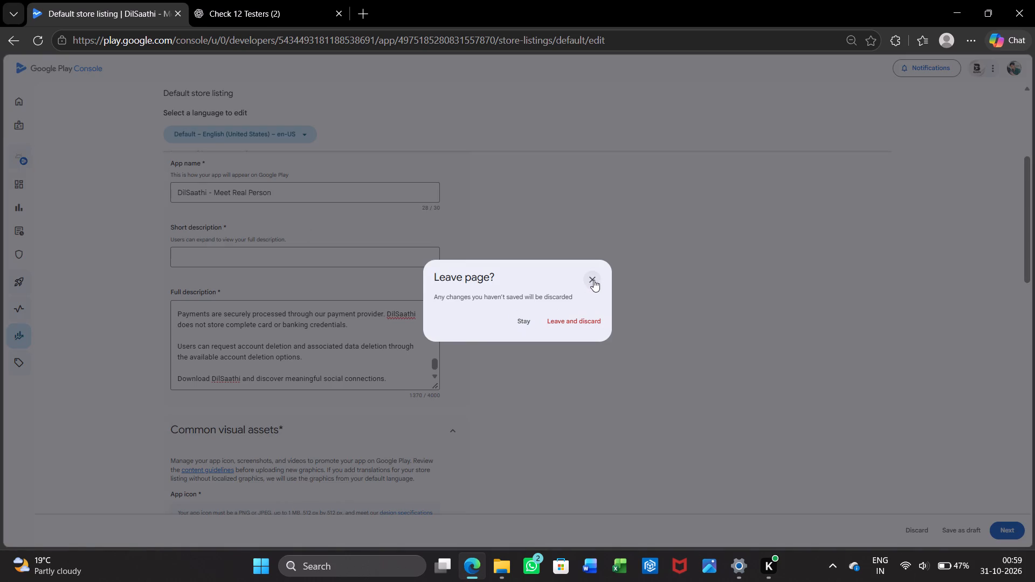
pyautogui.click(595, 279)
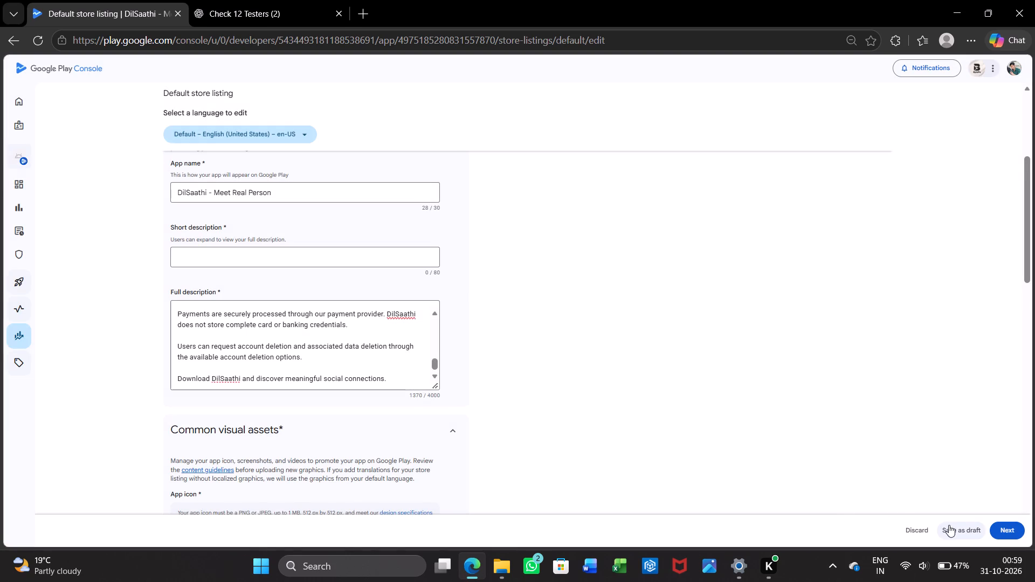
pyautogui.click(949, 525)
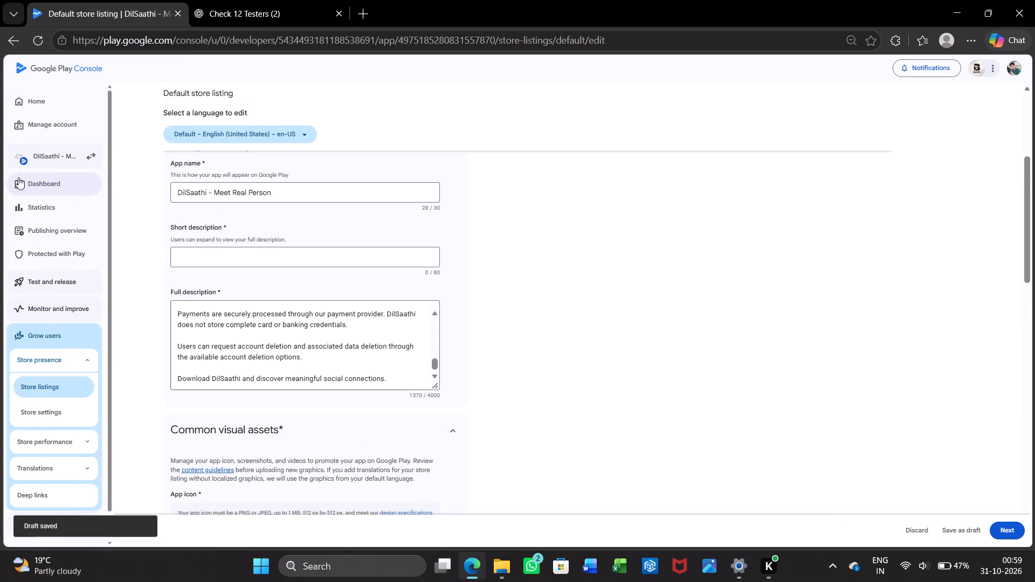
# Switch to the live DilSaathi app's default store listing and copy its short description.
pyautogui.click(31, 156)
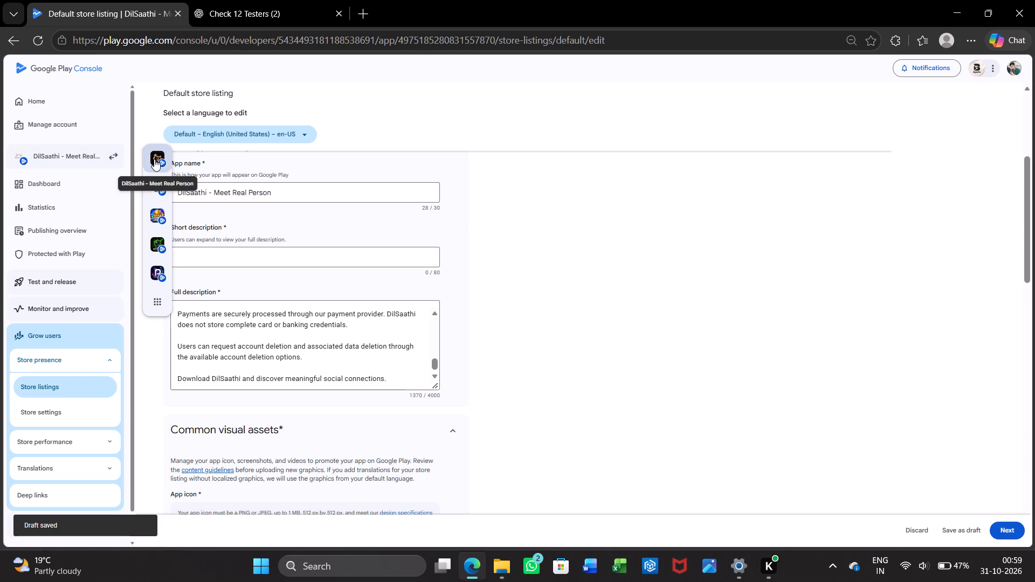
pyautogui.click(154, 159)
pyautogui.click(579, 330)
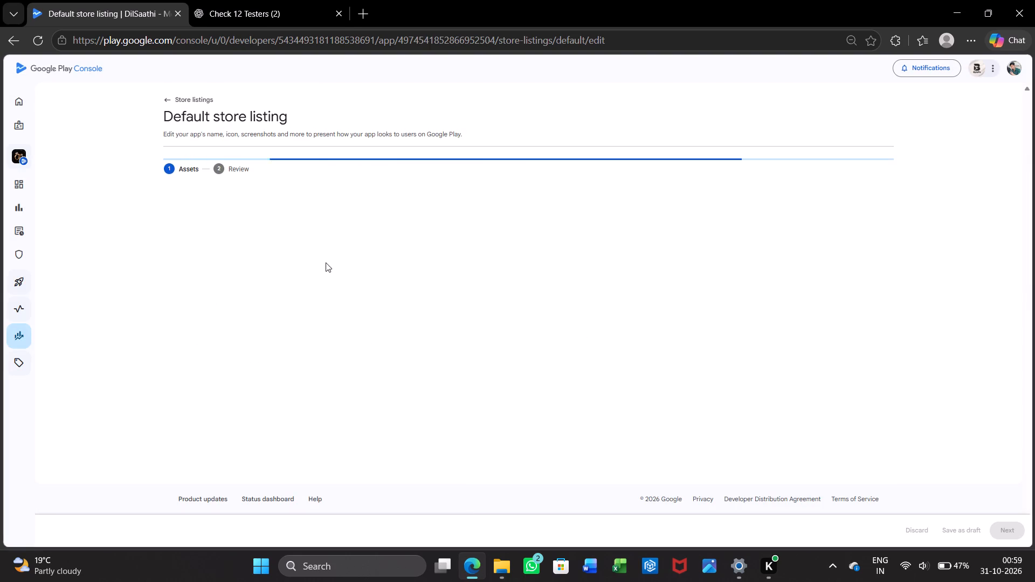
pyautogui.scroll(-1, 250, 444)
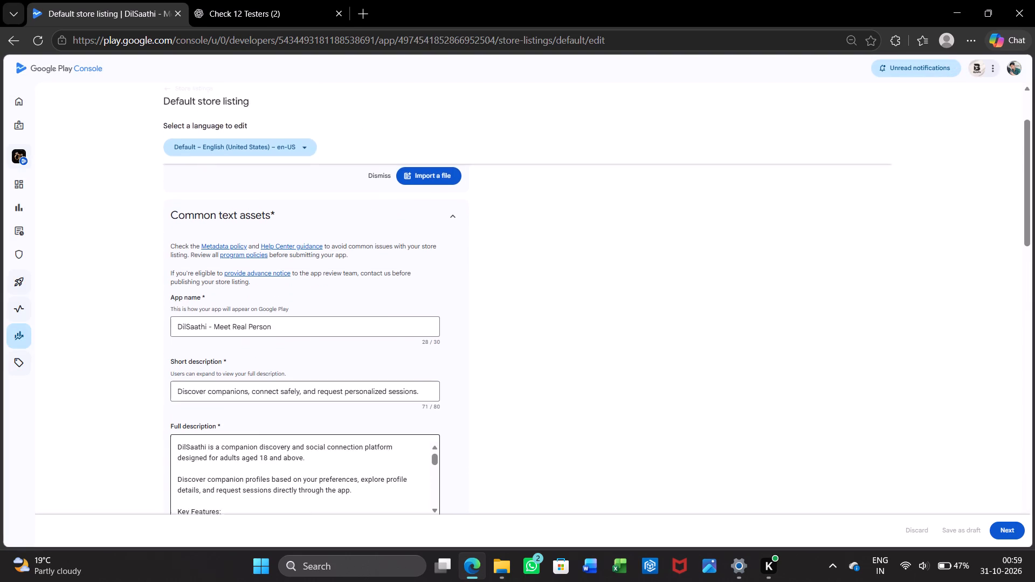
pyautogui.tripleClick(310, 393)
pyautogui.click(310, 393)
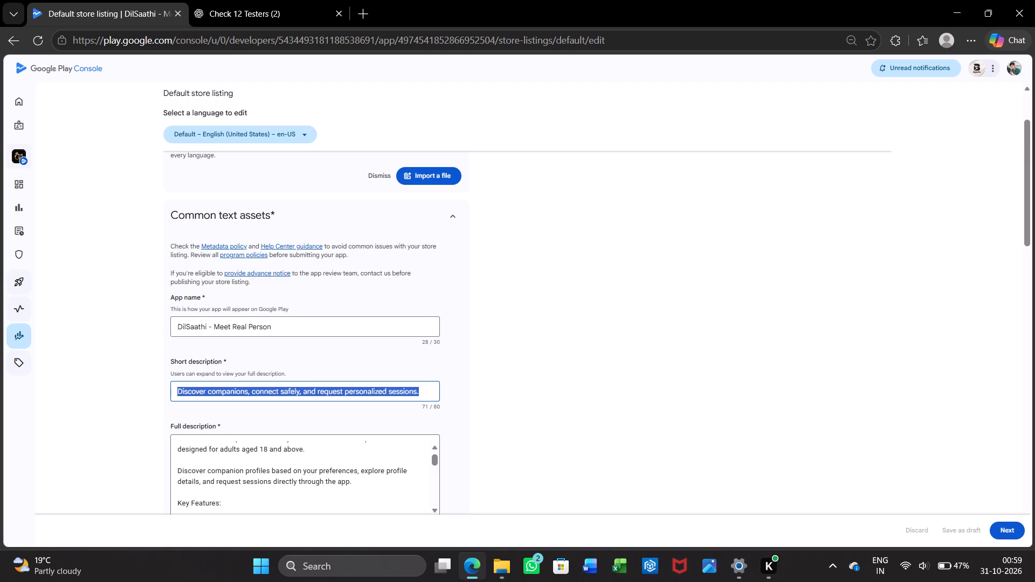
pyautogui.hotkey('ctrl', 'c')
# Return to the new DilSaathi app's default store listing and paste the copied text into its short description.
pyautogui.scroll(-2, 310, 393)
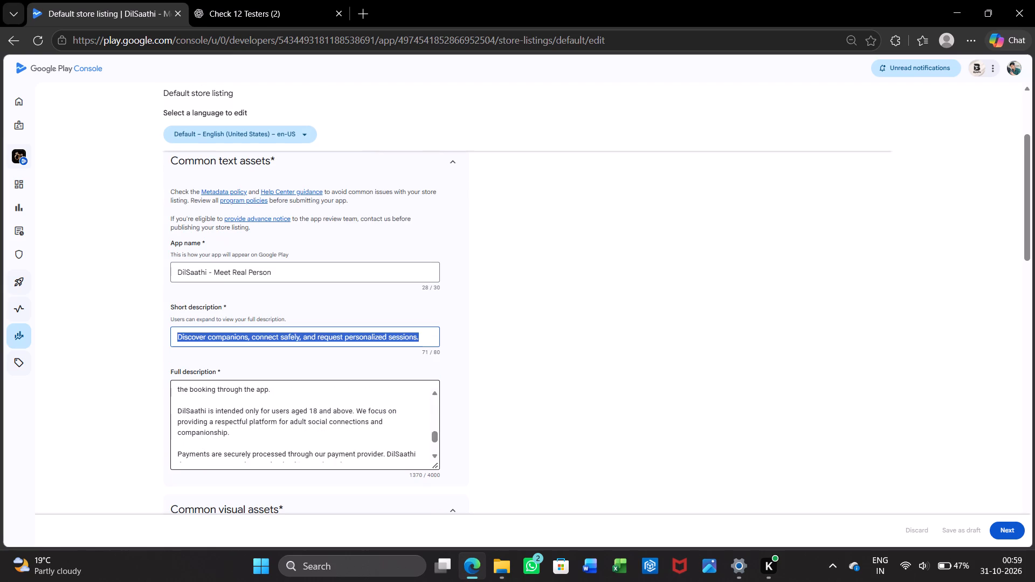
pyautogui.scroll(-2, 154, 376)
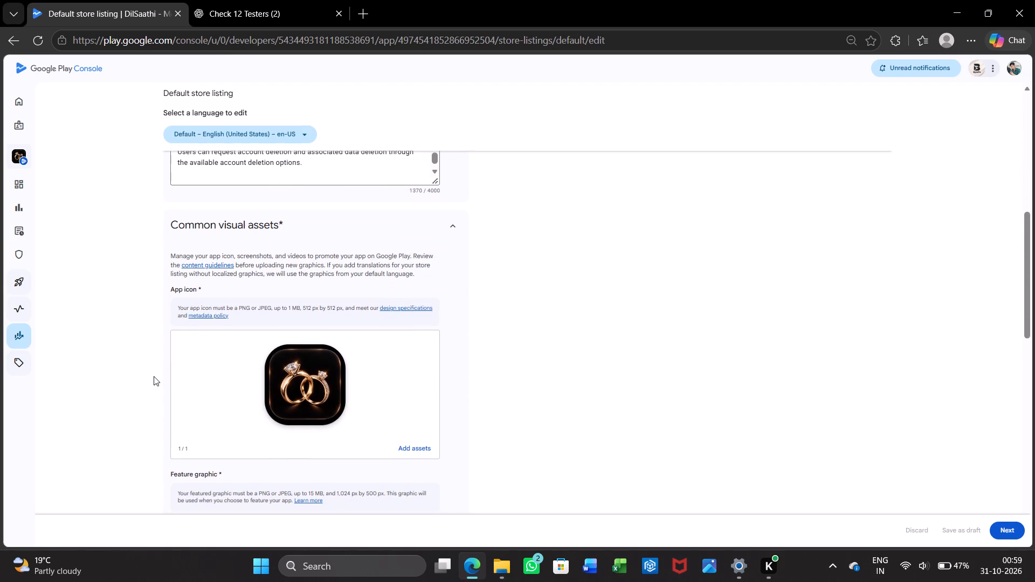
pyautogui.click(54, 156)
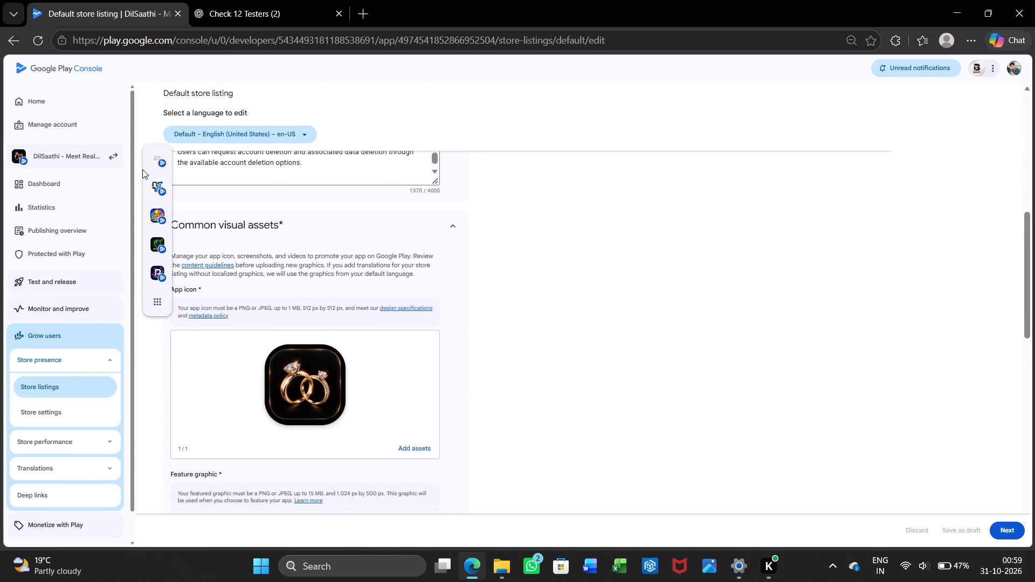
pyautogui.click(162, 165)
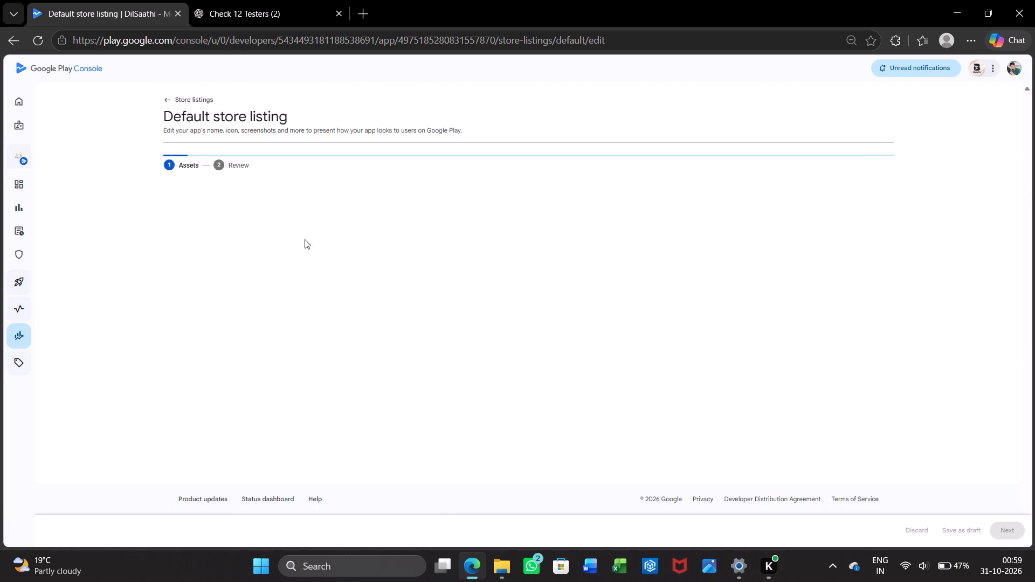
pyautogui.scroll(-1, 314, 327)
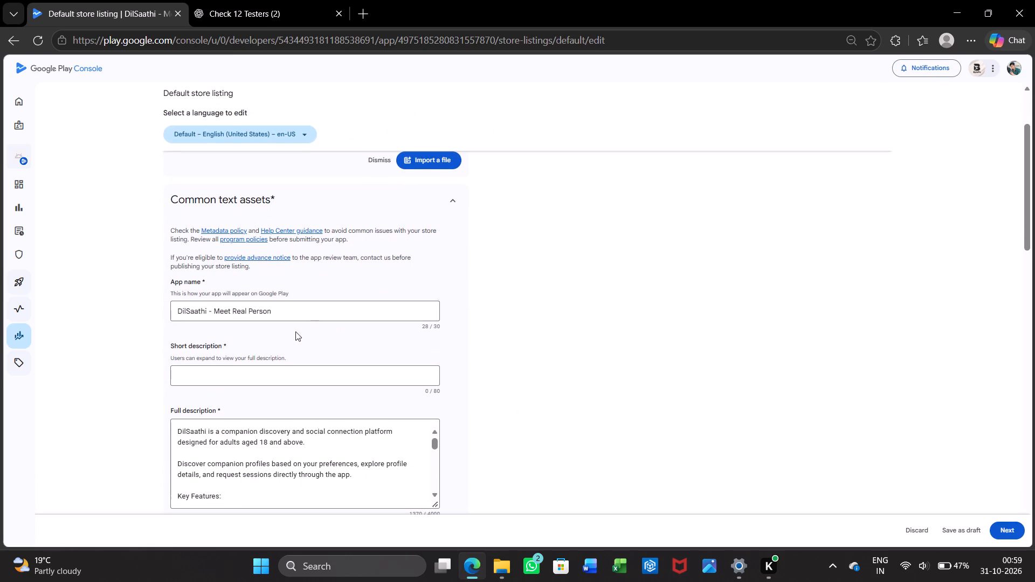
pyautogui.click(294, 382)
pyautogui.hotkey('ctrl', 'v')
# Upload DilSaathi_Icon_Fixed_Black.png from the Downloads folder as an asset for the app icon.
pyautogui.scroll(-1, 294, 382)
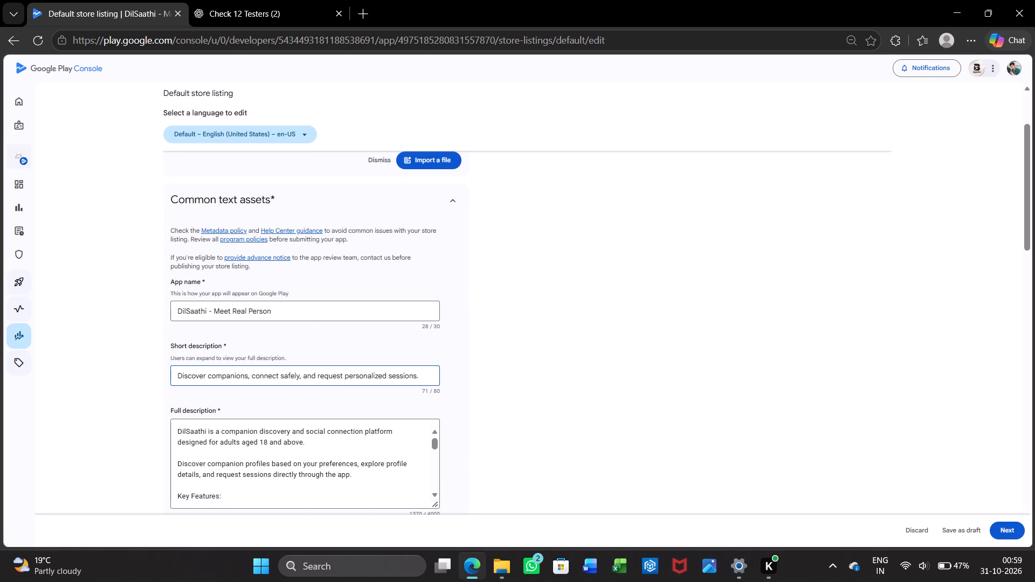
pyautogui.scroll(-1, 294, 382)
pyautogui.scroll(-2, 148, 410)
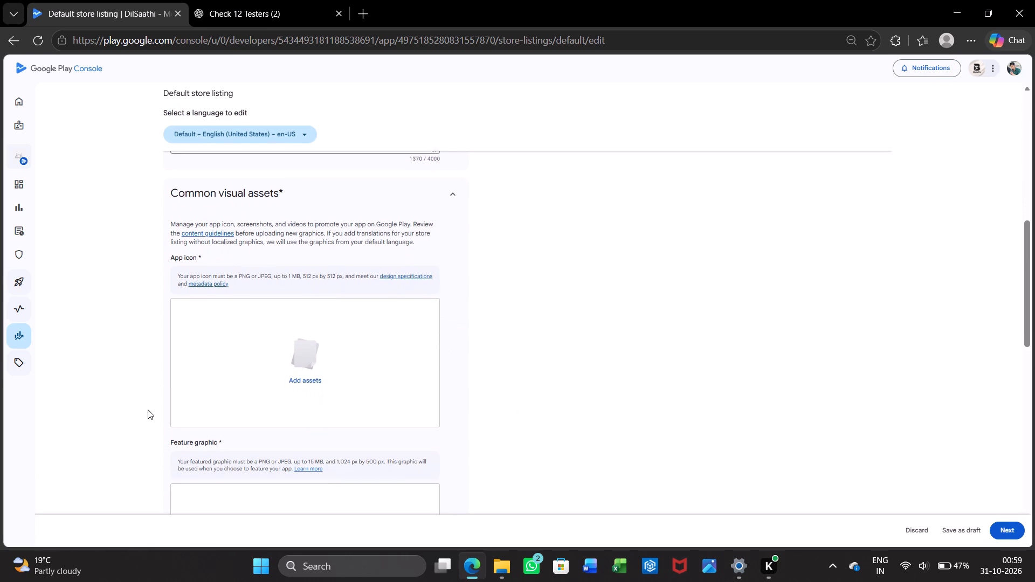
pyautogui.click(299, 373)
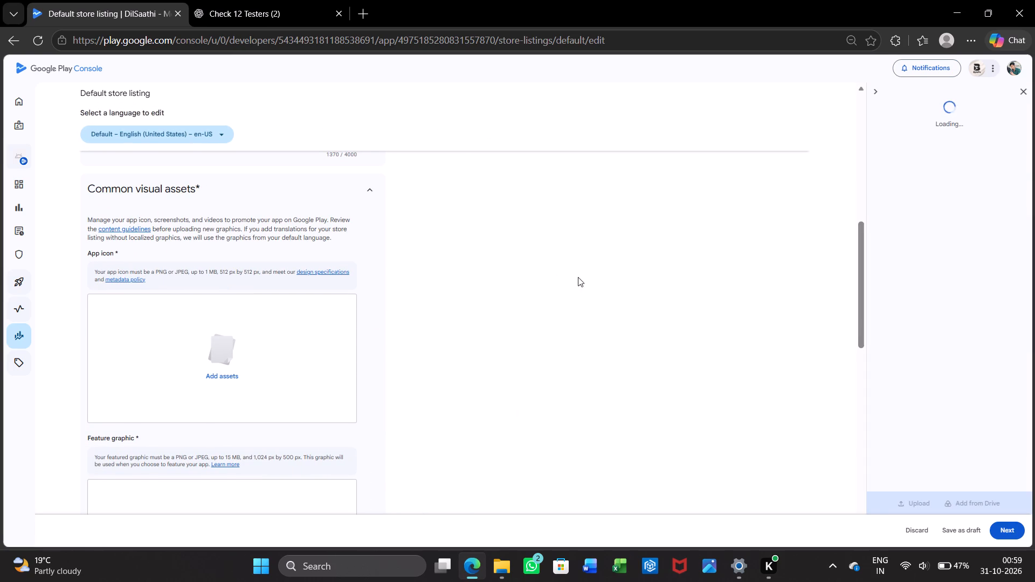
pyautogui.click(924, 508)
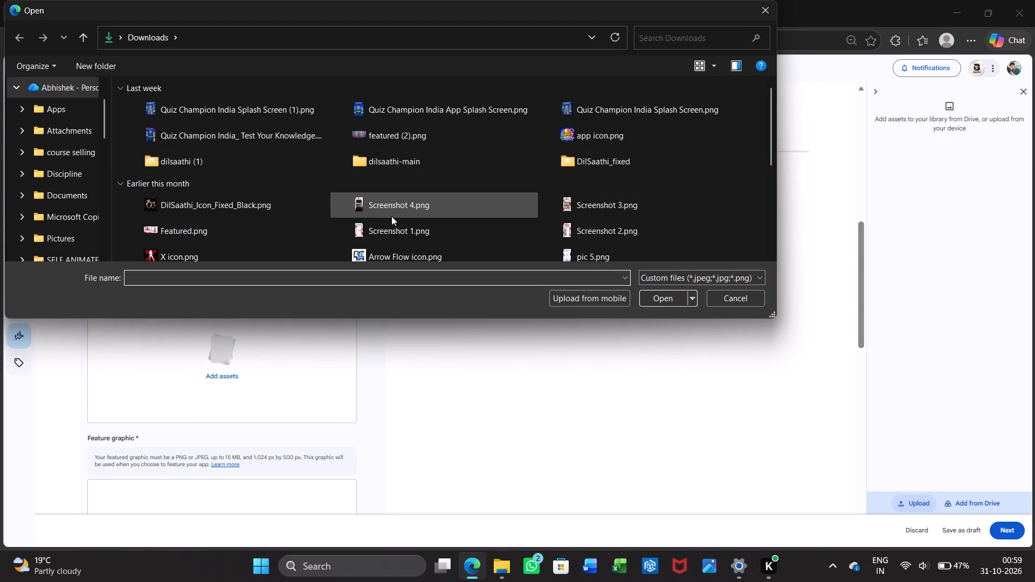
pyautogui.doubleClick(230, 206)
pyautogui.scroll(-1, 230, 206)
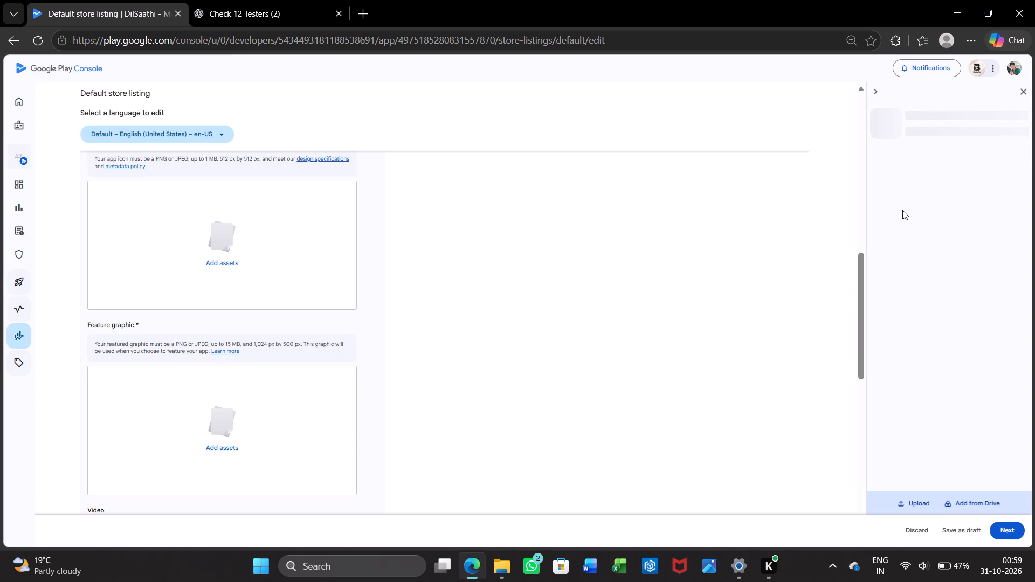
pyautogui.click(917, 121)
pyautogui.scroll(-1, 655, 317)
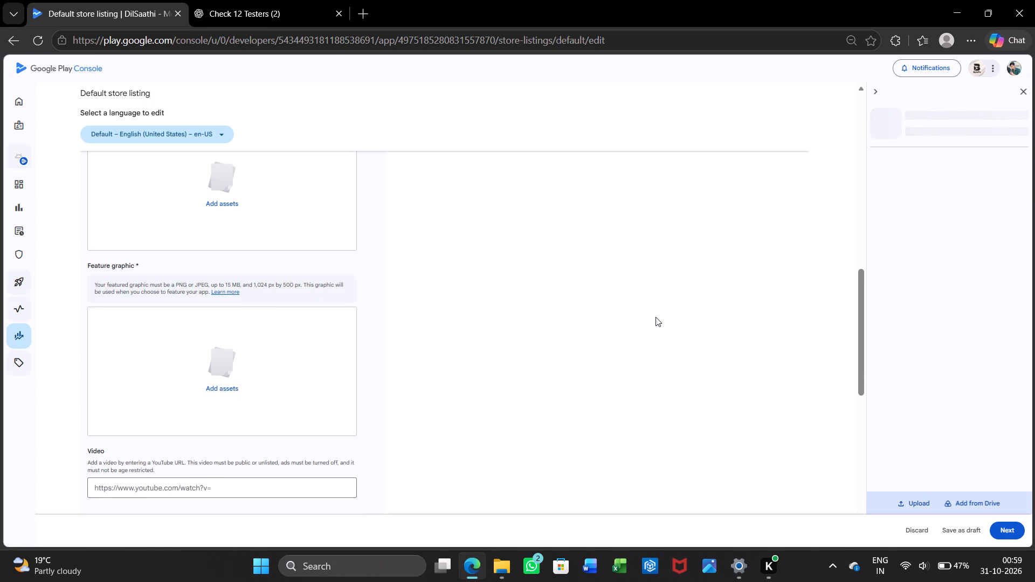
pyautogui.scroll(1, 655, 317)
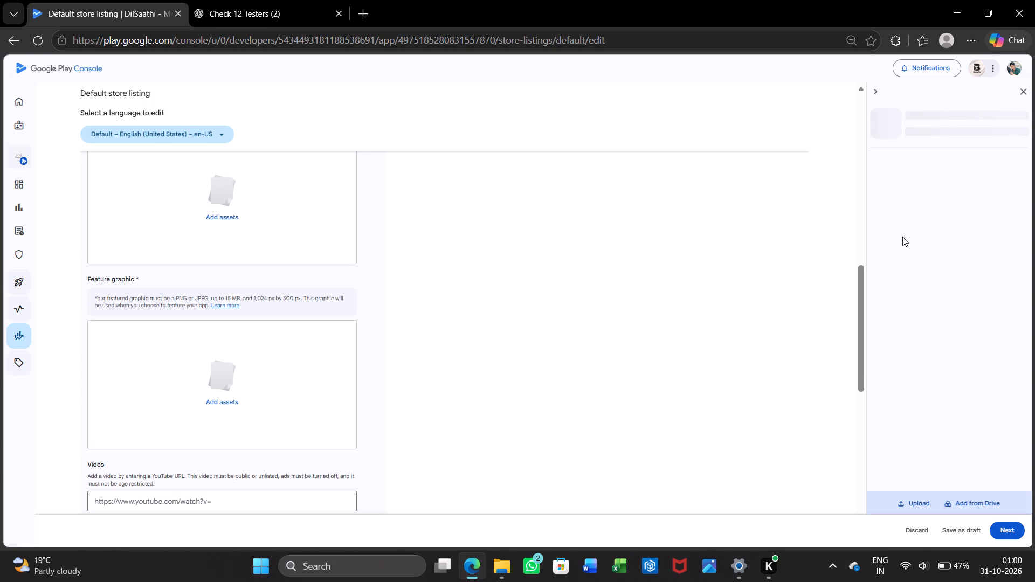
pyautogui.scroll(-1, 622, 315)
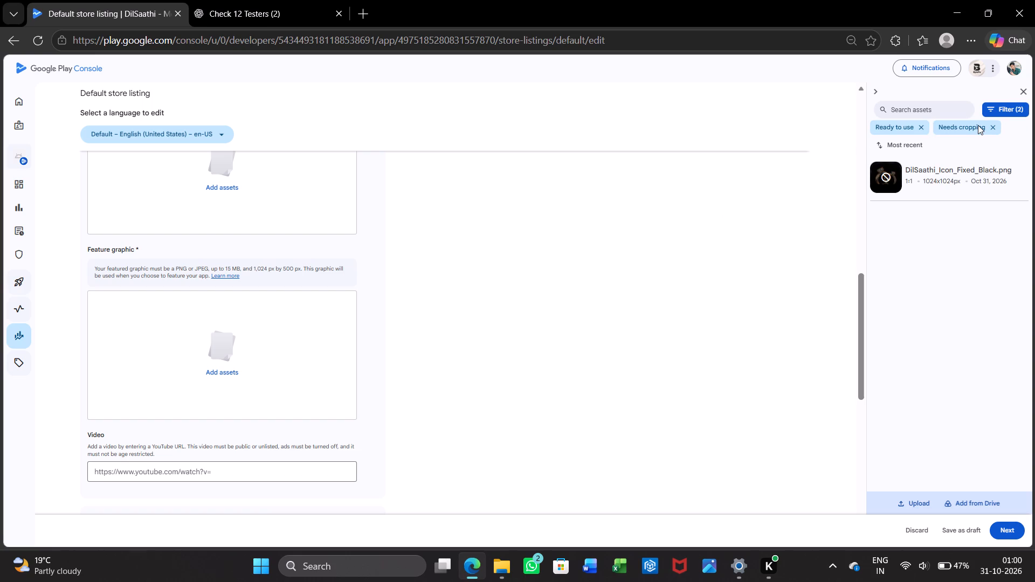
# Crop the uploaded DilSaathi_Icon_Fixed_Black.png to the App icon size and save it as a copy.
pyautogui.click(983, 175)
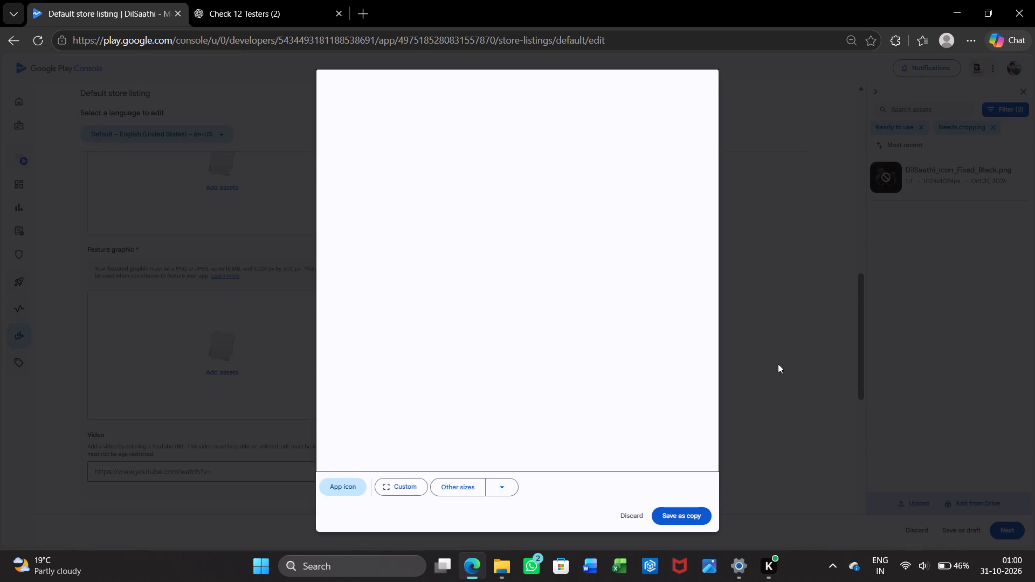
pyautogui.moveTo(331, 491); pyautogui.dragTo(405, 483)
pyautogui.click(405, 483)
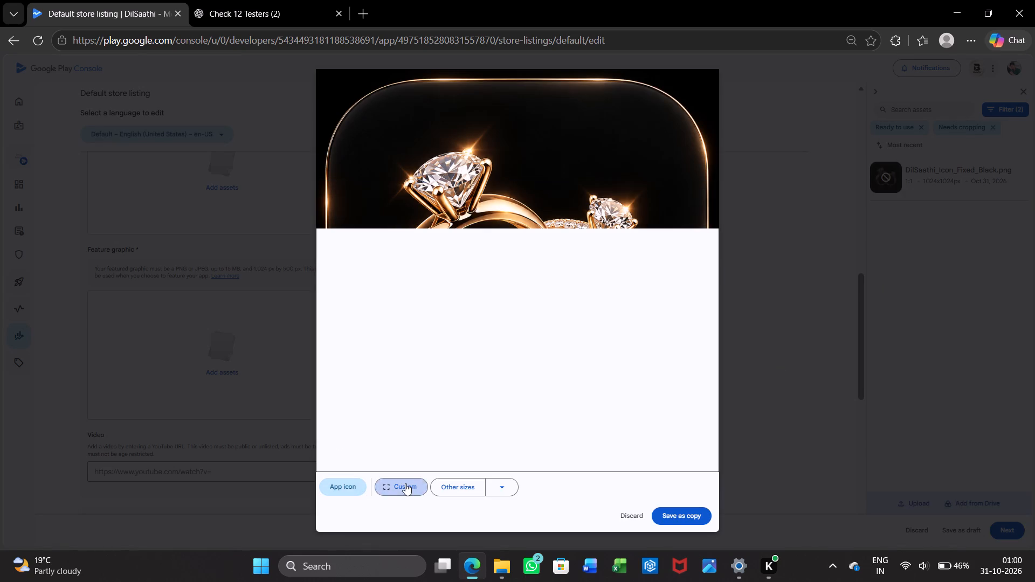
pyautogui.click(345, 490)
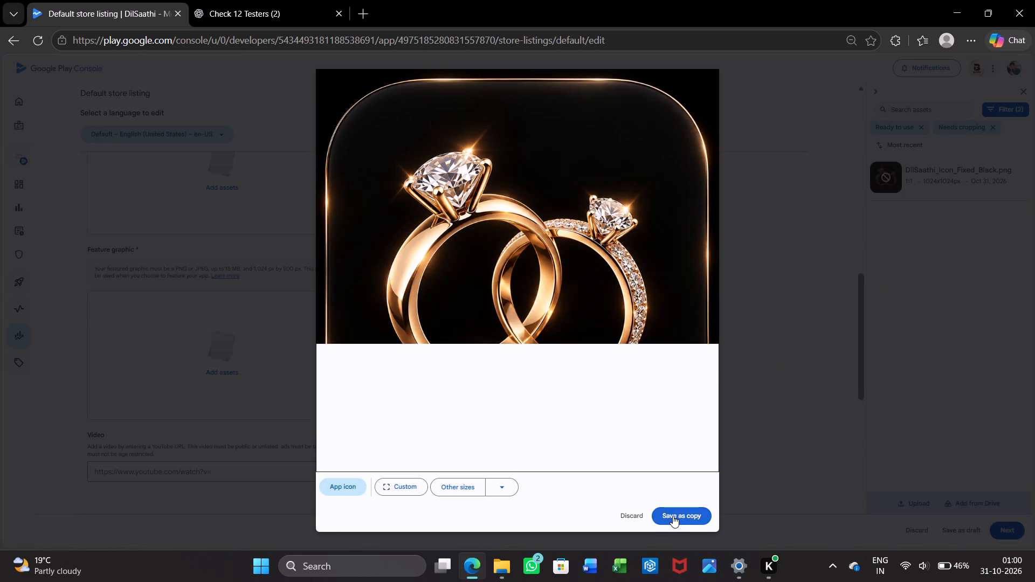
pyautogui.click(673, 516)
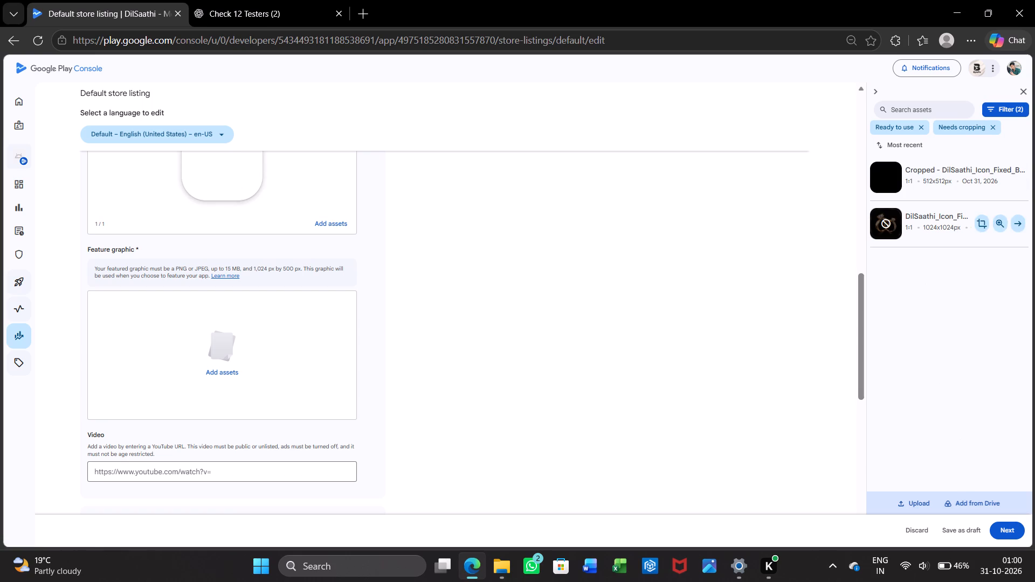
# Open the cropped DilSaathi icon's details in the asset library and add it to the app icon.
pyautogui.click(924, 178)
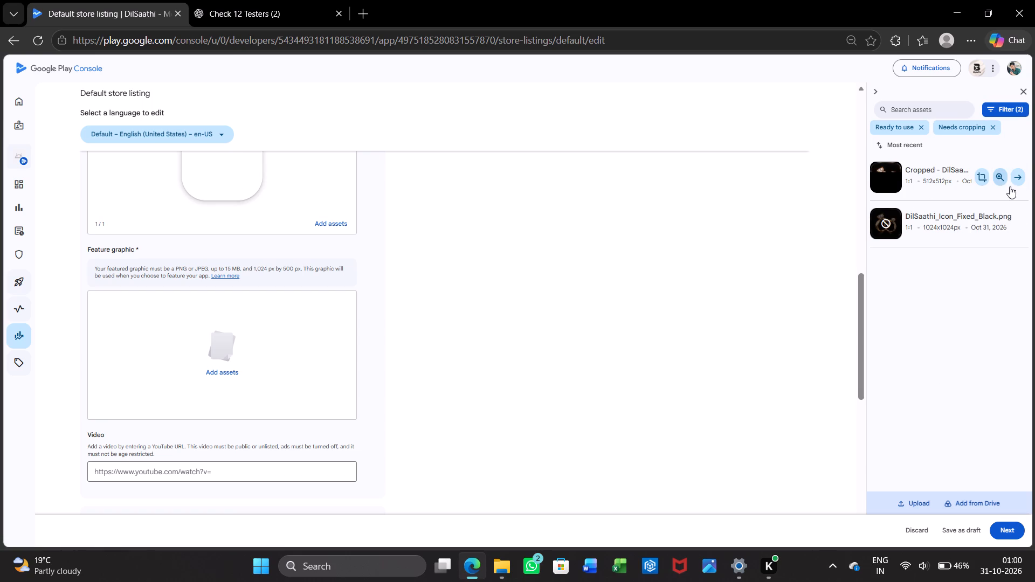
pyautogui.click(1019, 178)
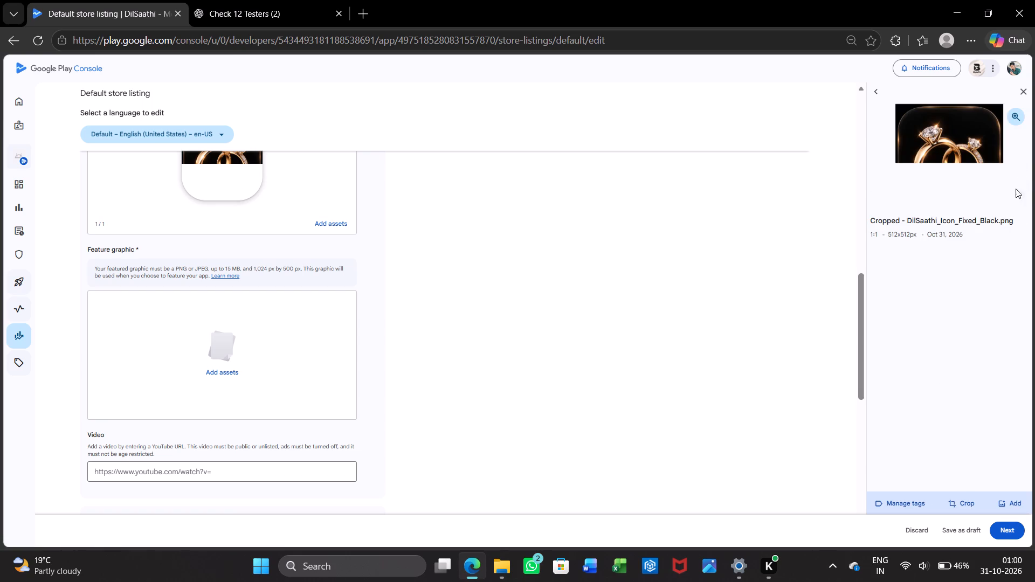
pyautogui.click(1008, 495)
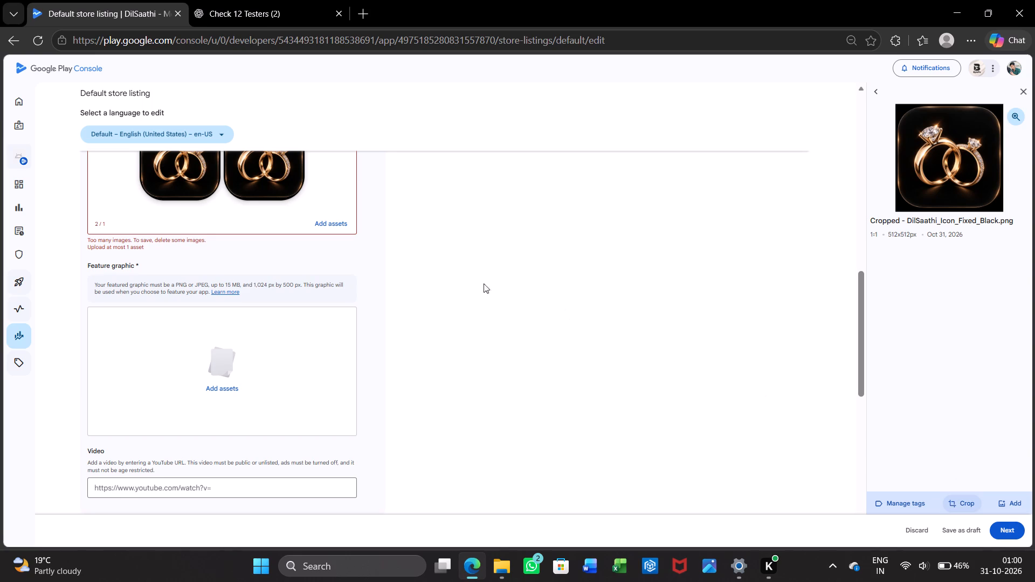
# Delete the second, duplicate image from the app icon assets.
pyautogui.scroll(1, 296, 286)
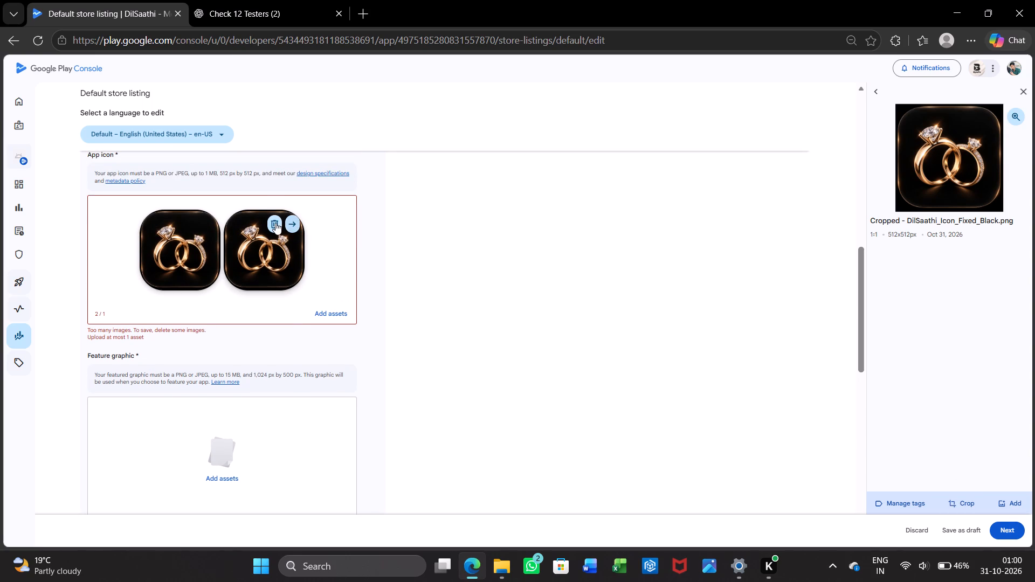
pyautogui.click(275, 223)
# Open the asset library for the phone screenshots and start uploading a file from the computer.
pyautogui.scroll(-1, 271, 302)
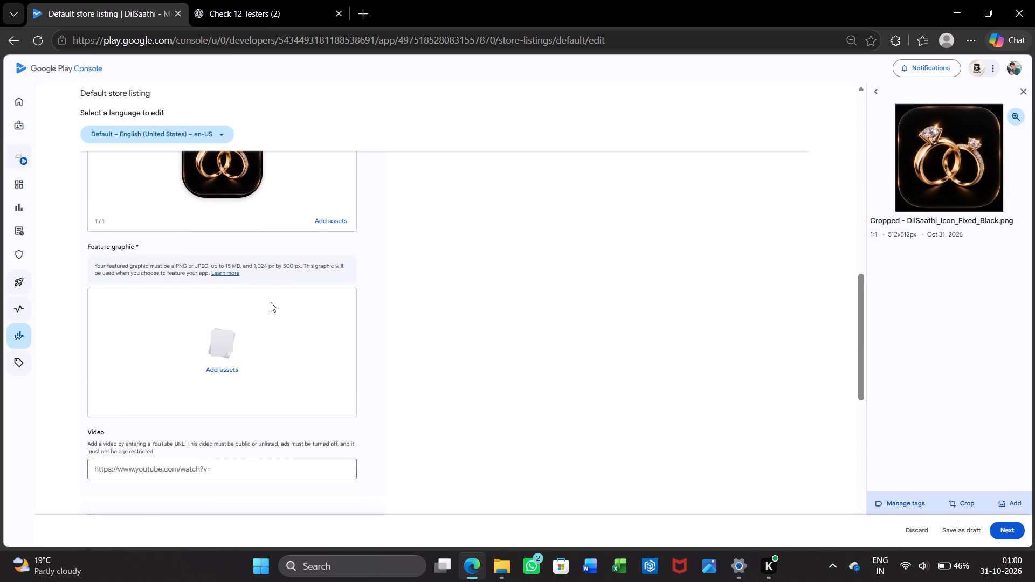
pyautogui.scroll(-1, 271, 302)
pyautogui.scroll(-1, 250, 350)
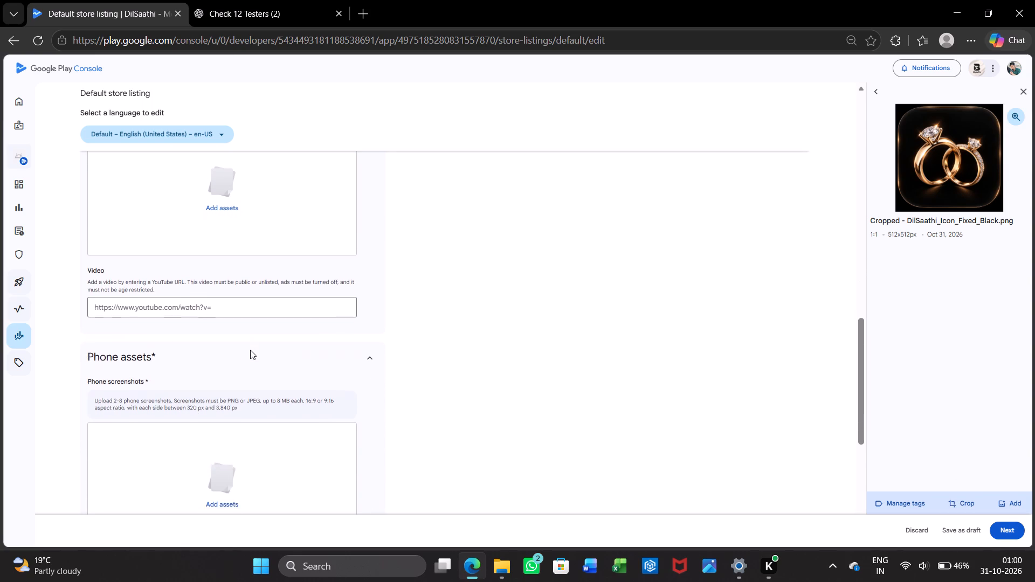
pyautogui.scroll(-1, 250, 350)
pyautogui.click(227, 309)
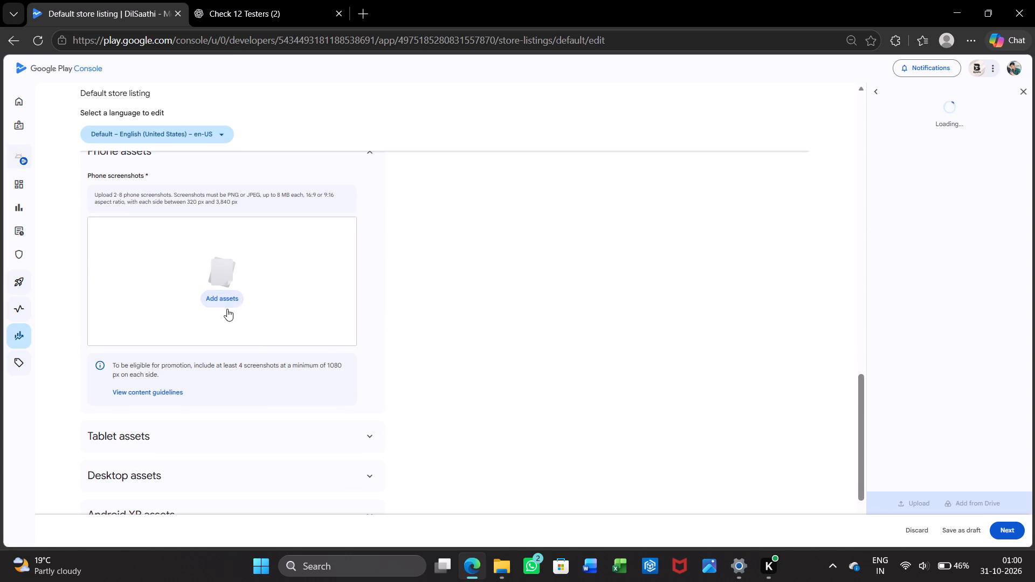
pyautogui.click(920, 509)
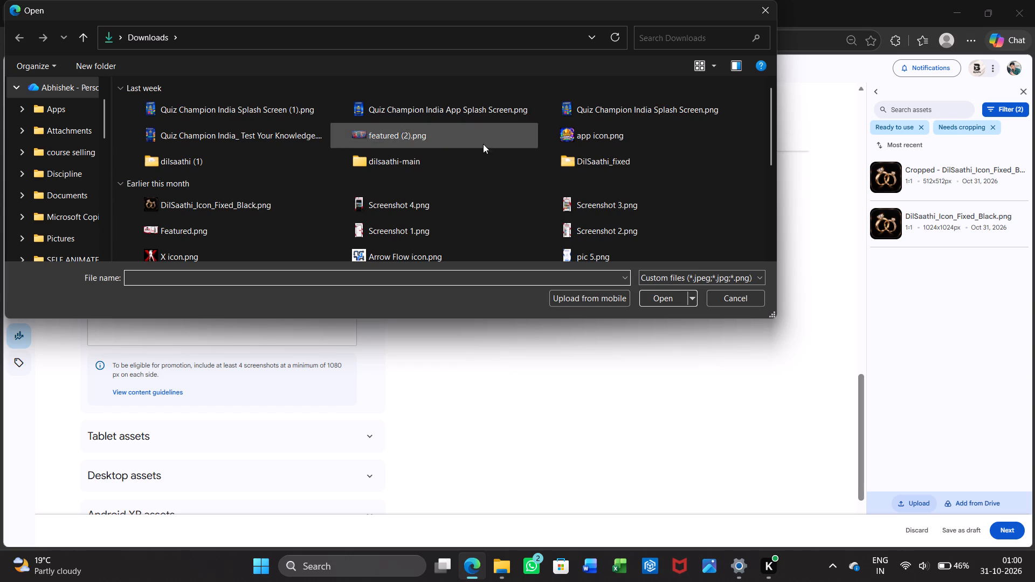
# Look through the Downloads folder in the file picker for the DilSaathi phone screenshot files.
pyautogui.scroll(1, 408, 169)
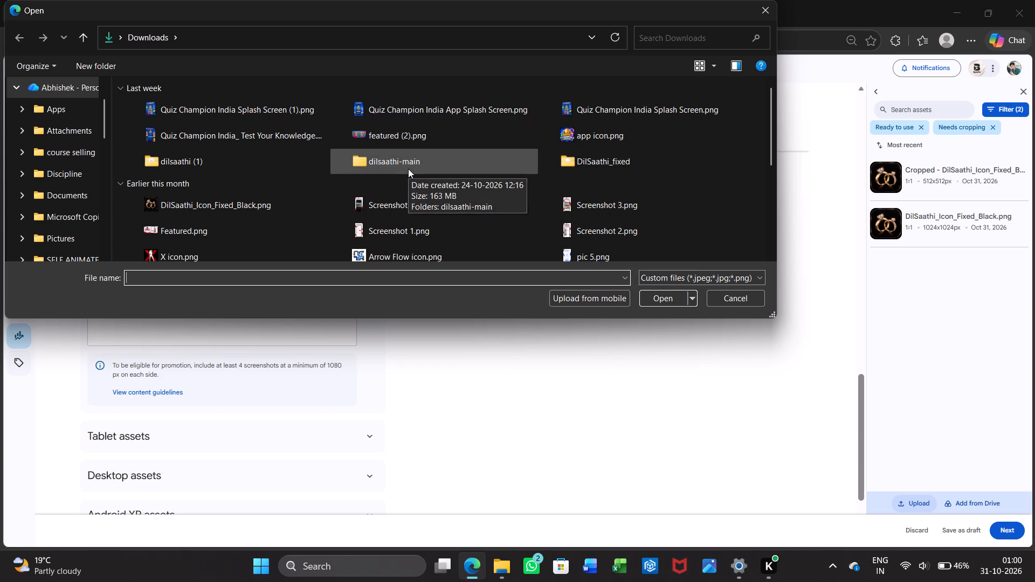
pyautogui.scroll(-1, 451, 202)
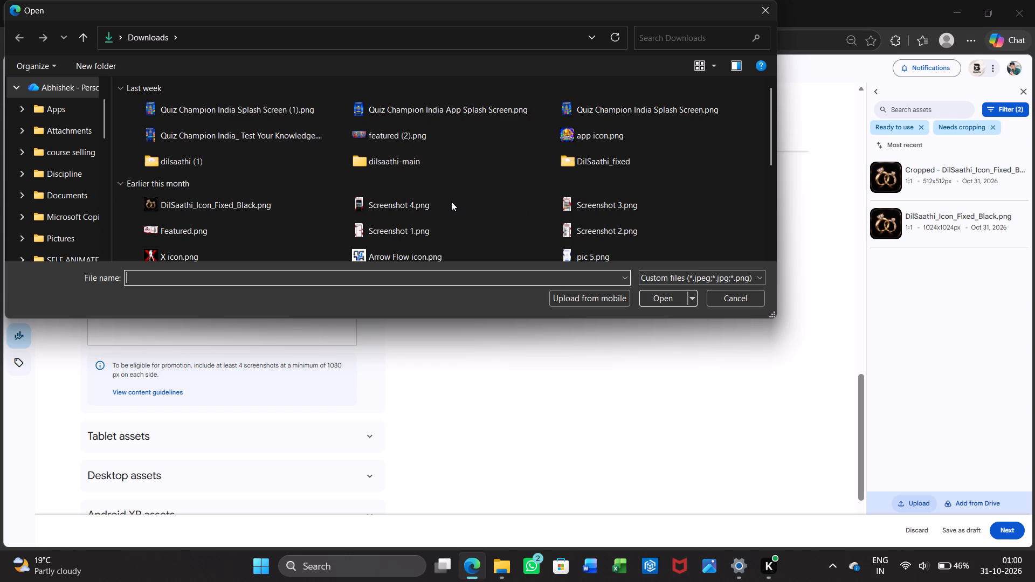
pyautogui.scroll(-2, 451, 202)
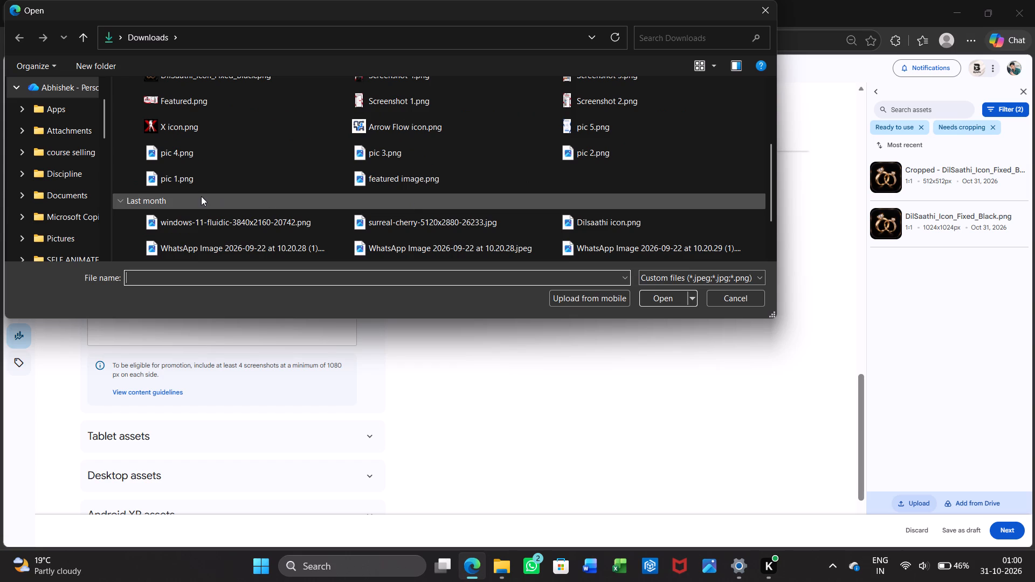
pyautogui.scroll(2, 335, 176)
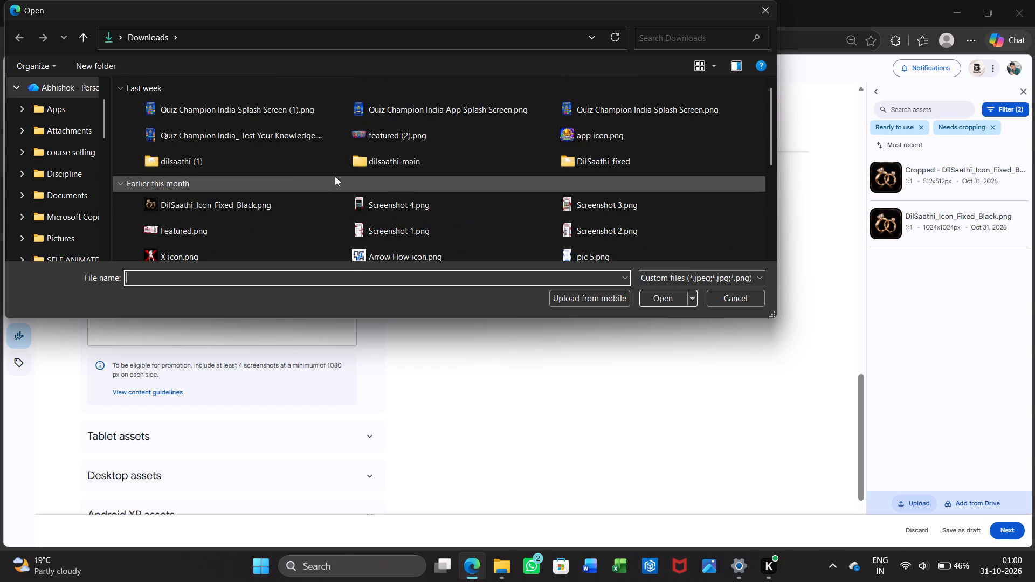
pyautogui.scroll(-1, 77, 178)
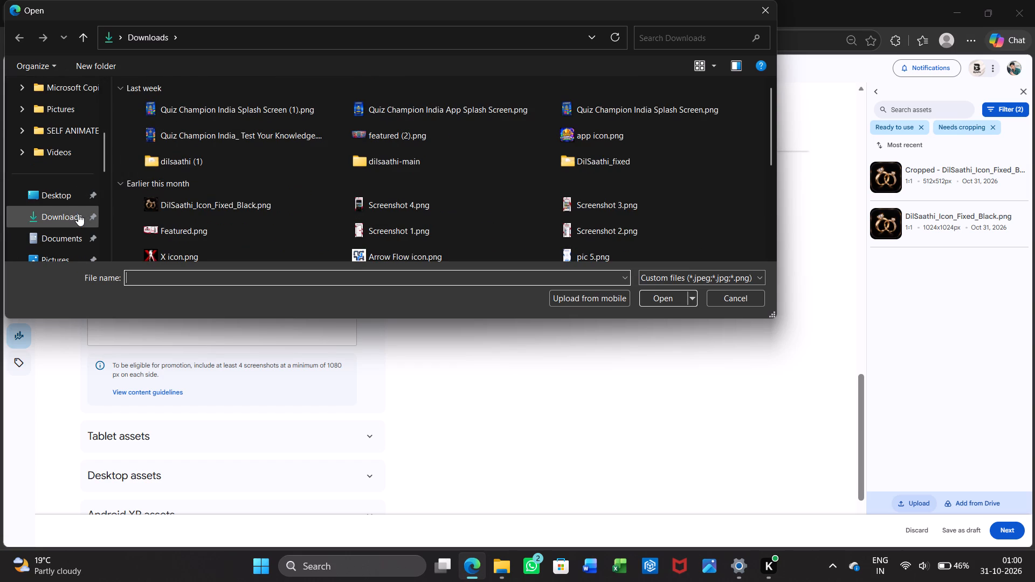
pyautogui.click(78, 214)
pyautogui.tripleClick(78, 214)
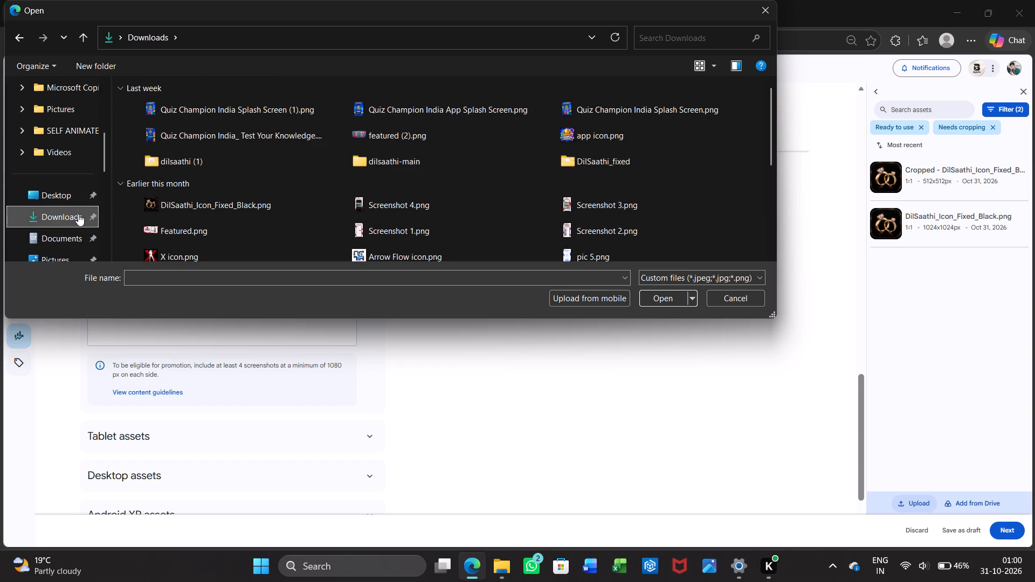
pyautogui.scroll(-1, 384, 191)
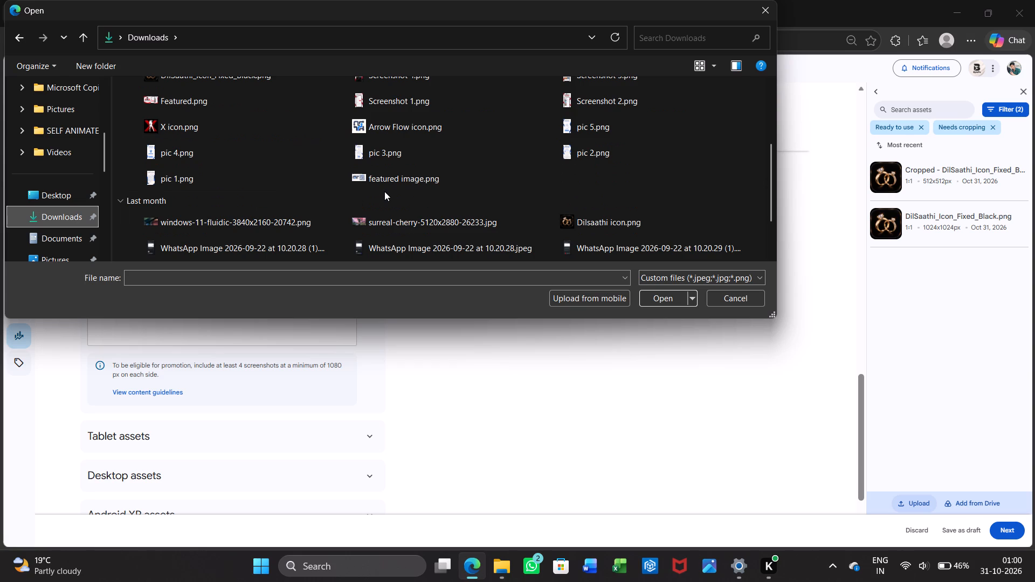
pyautogui.scroll(-3, 384, 191)
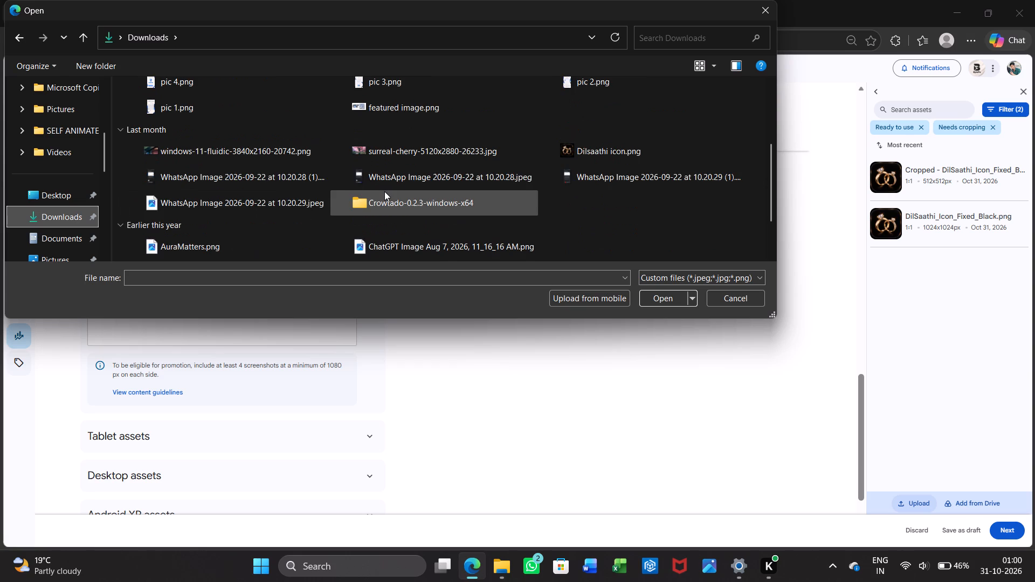
pyautogui.scroll(-3, 384, 191)
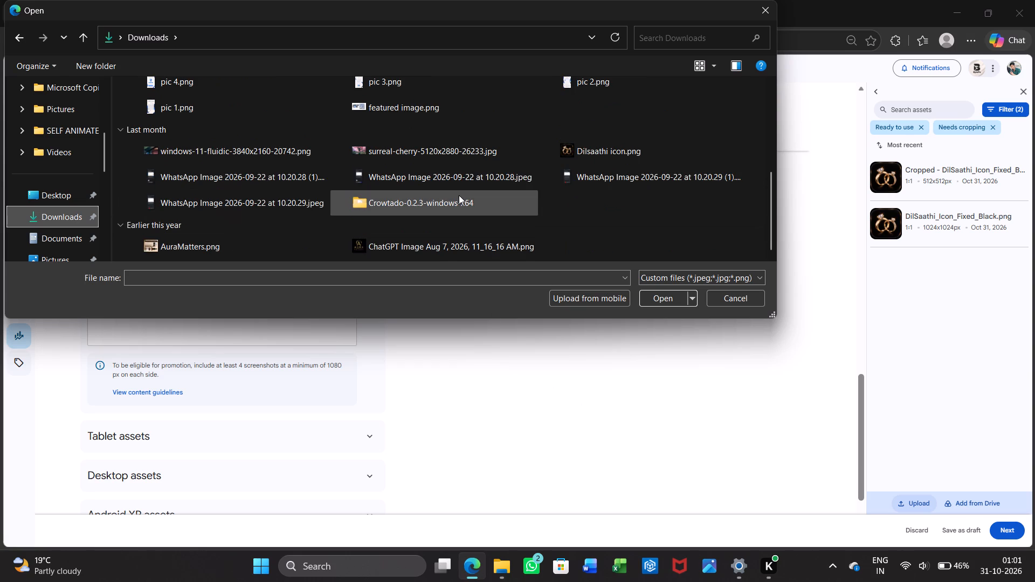
pyautogui.scroll(-1, 459, 195)
pyautogui.scroll(3, 459, 195)
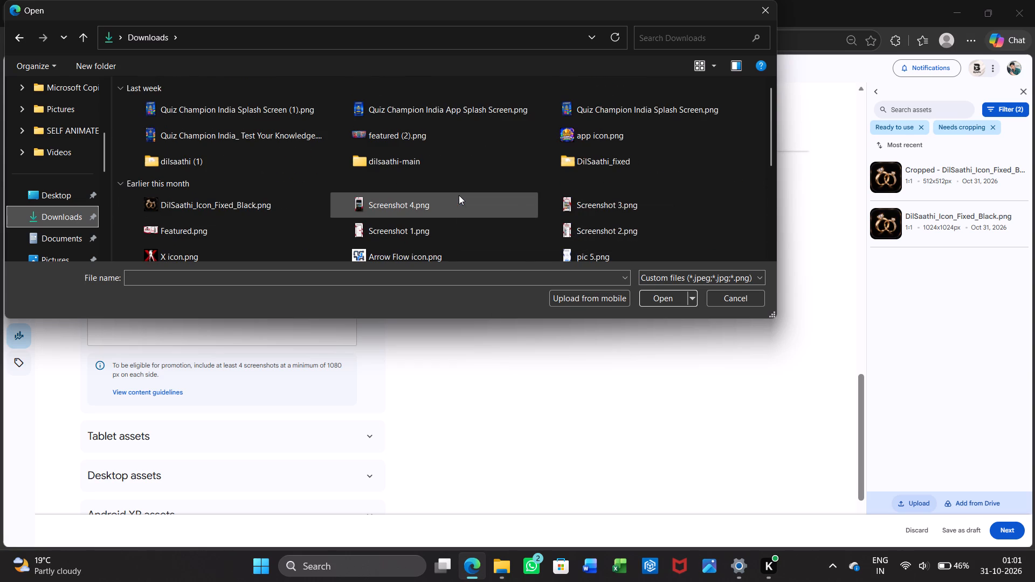
pyautogui.scroll(1, 459, 195)
pyautogui.scroll(-1, 82, 163)
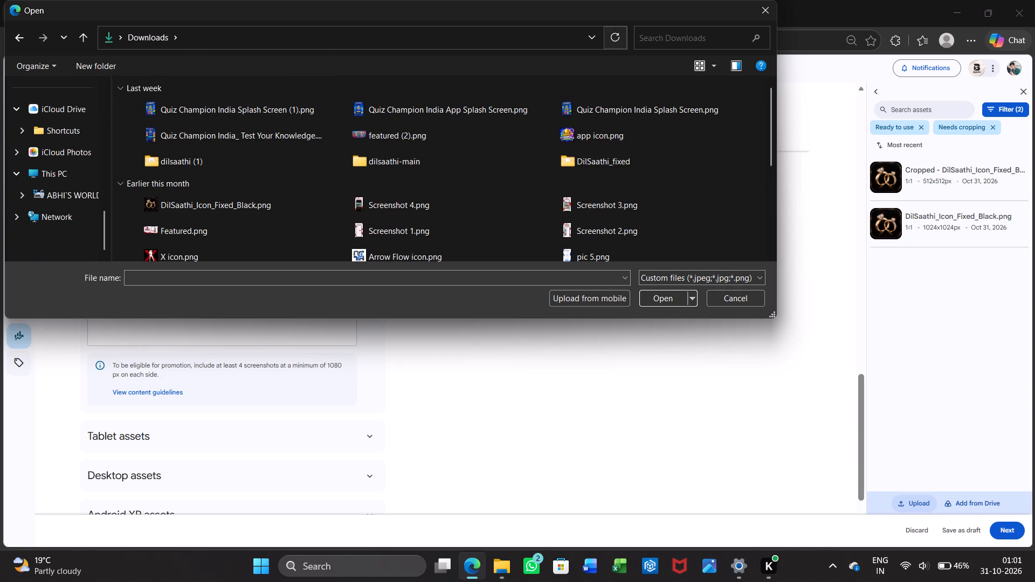
# Search the Downloads folder for SS and clear the search.
pyautogui.click(668, 37)
pyautogui.write('SS')
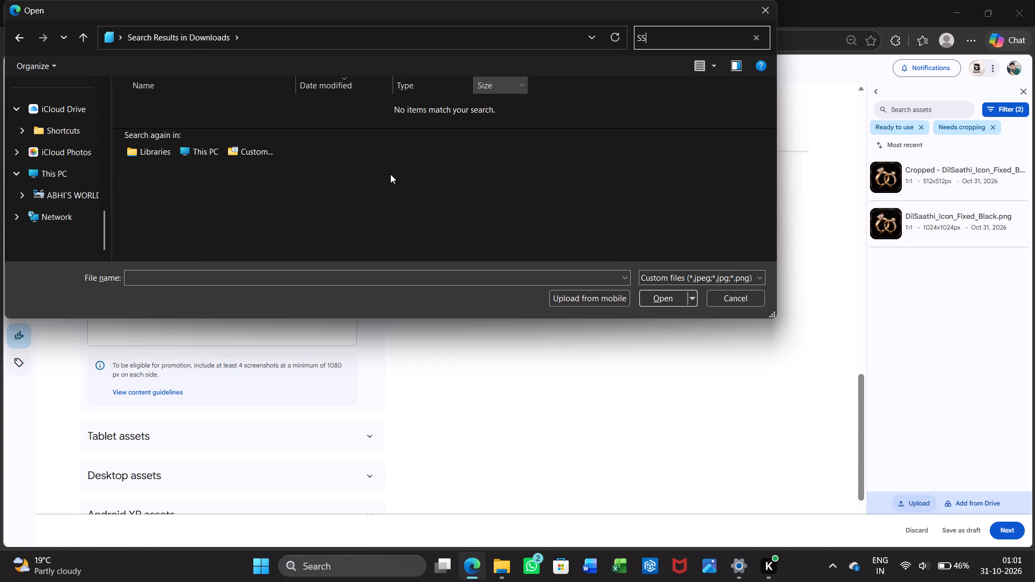
pyautogui.press('BackSpace')
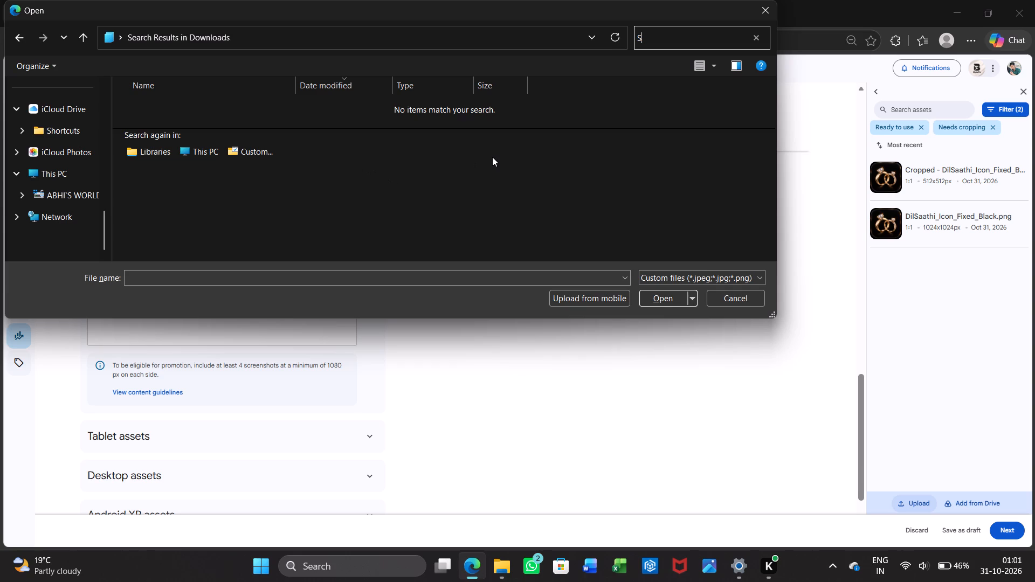
pyautogui.press('BackSpace')
pyautogui.press('BackSpace')
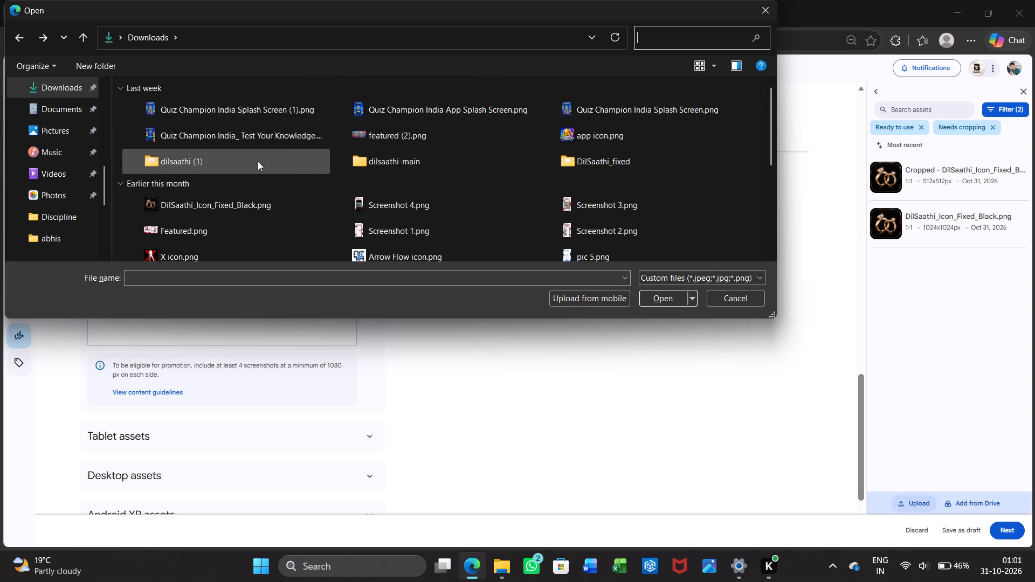
# Check the nested dilsaathi-main folder for the screenshot files, return to Downloads and close the file picker without choosing a file.
pyautogui.scroll(1, 340, 161)
pyautogui.doubleClick(346, 161)
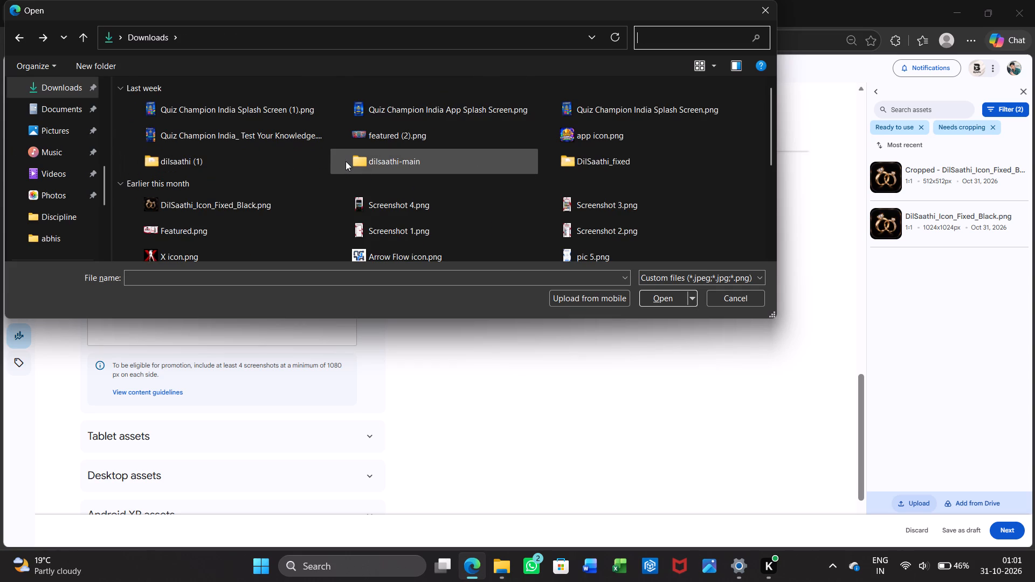
pyautogui.doubleClick(219, 126)
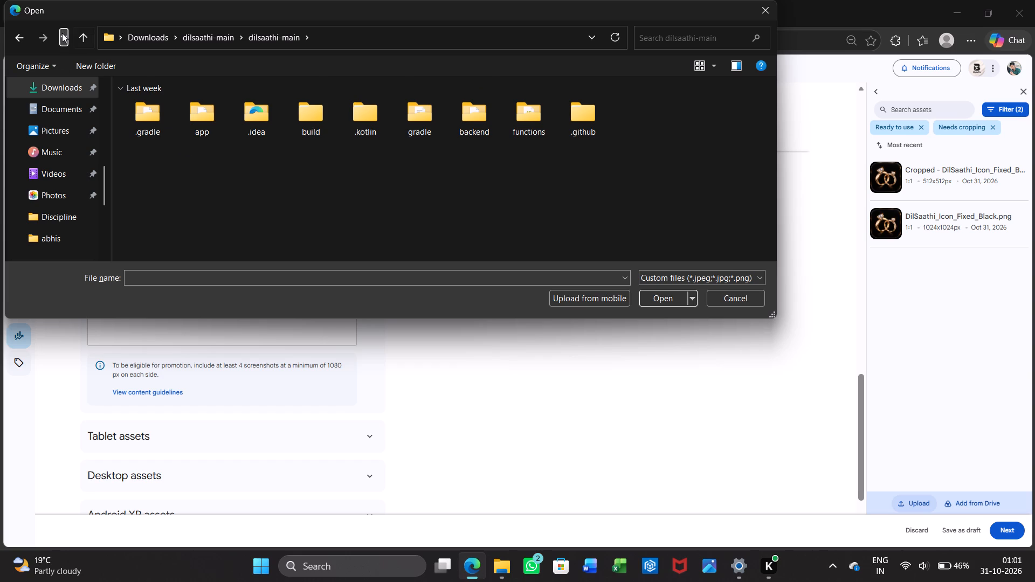
pyautogui.doubleClick(19, 35)
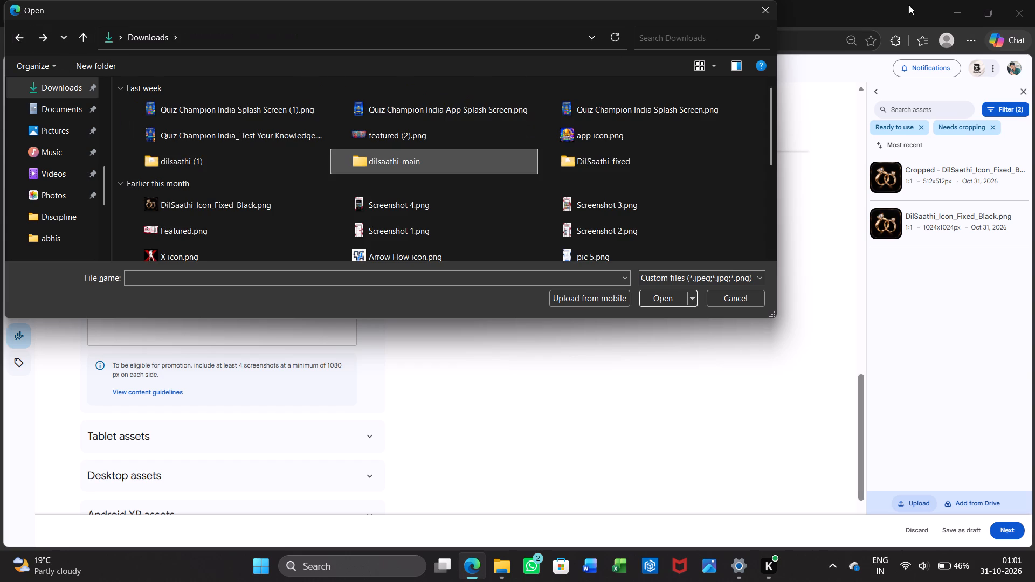
pyautogui.click(964, 36)
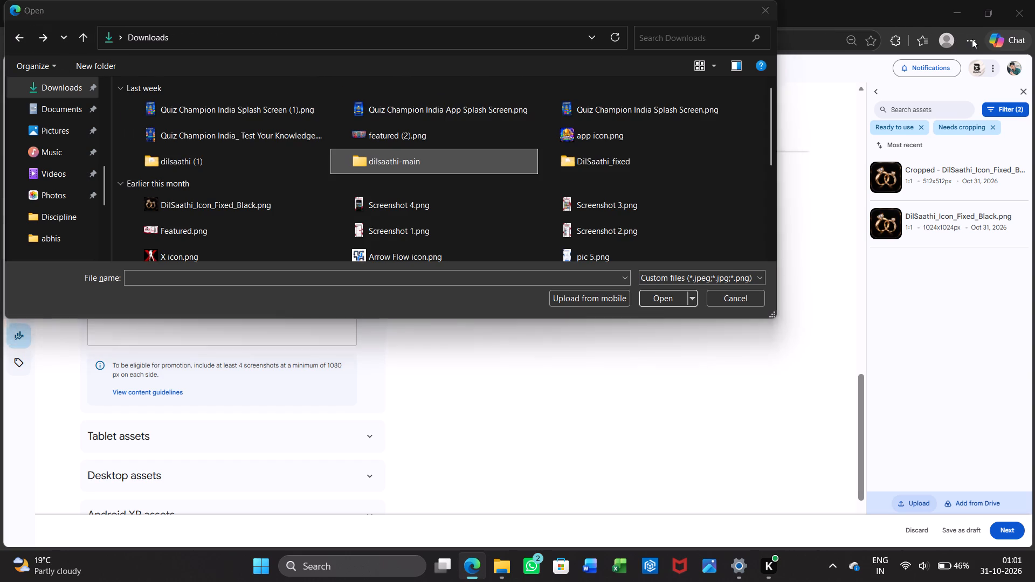
pyautogui.moveTo(972, 39); pyautogui.dragTo(751, 9)
pyautogui.click(751, 9)
pyautogui.click(762, 8)
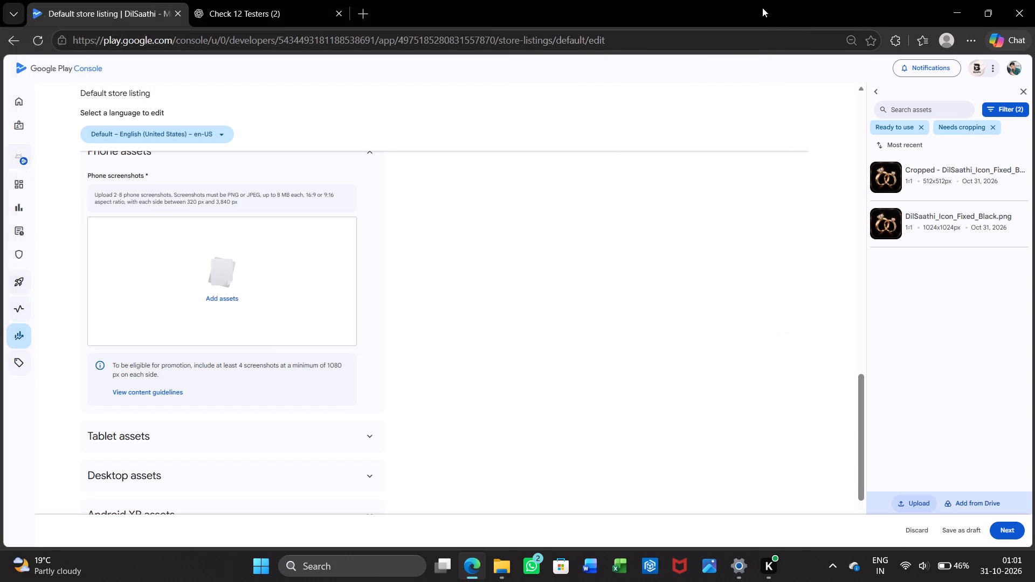
# Preview SS4.webp from the browser's download list, close the preview and show the file in its folder.
pyautogui.click(971, 39)
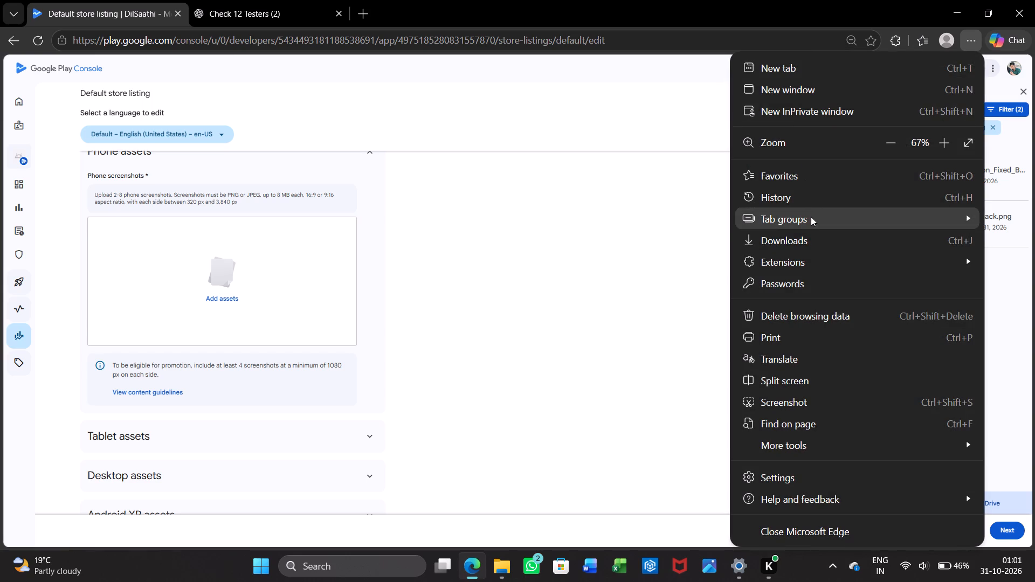
pyautogui.click(825, 243)
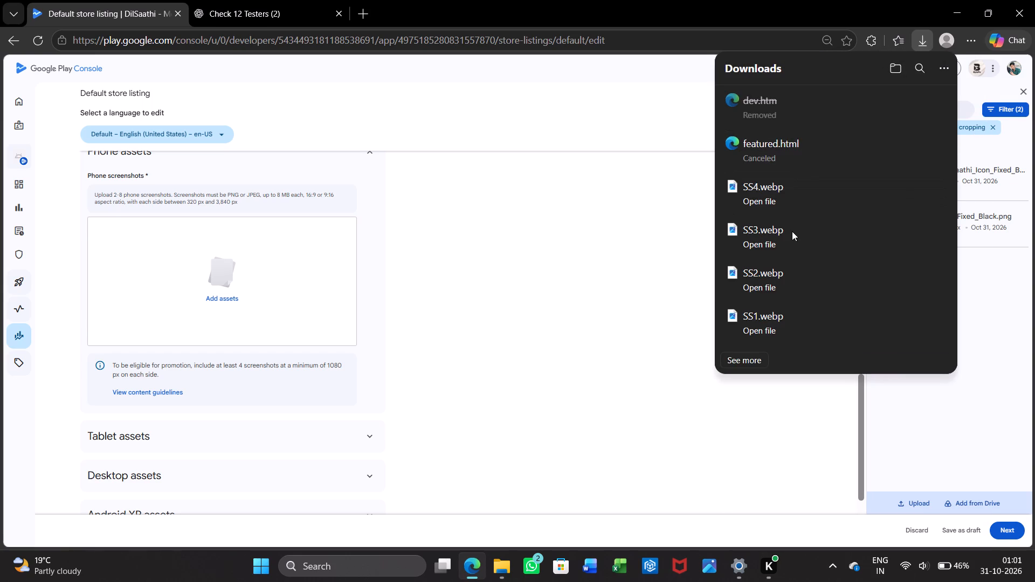
pyautogui.click(764, 204)
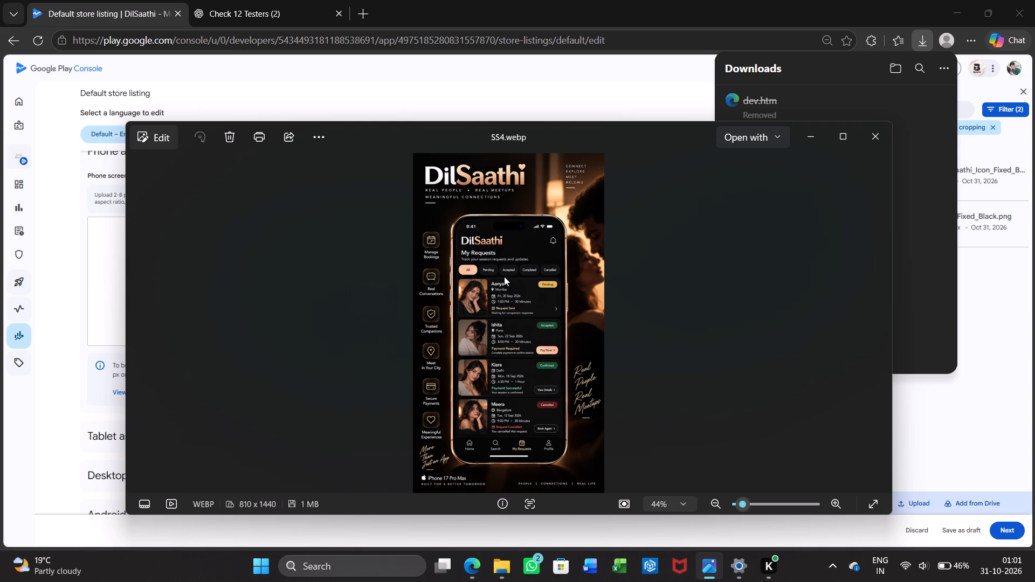
pyautogui.click(869, 140)
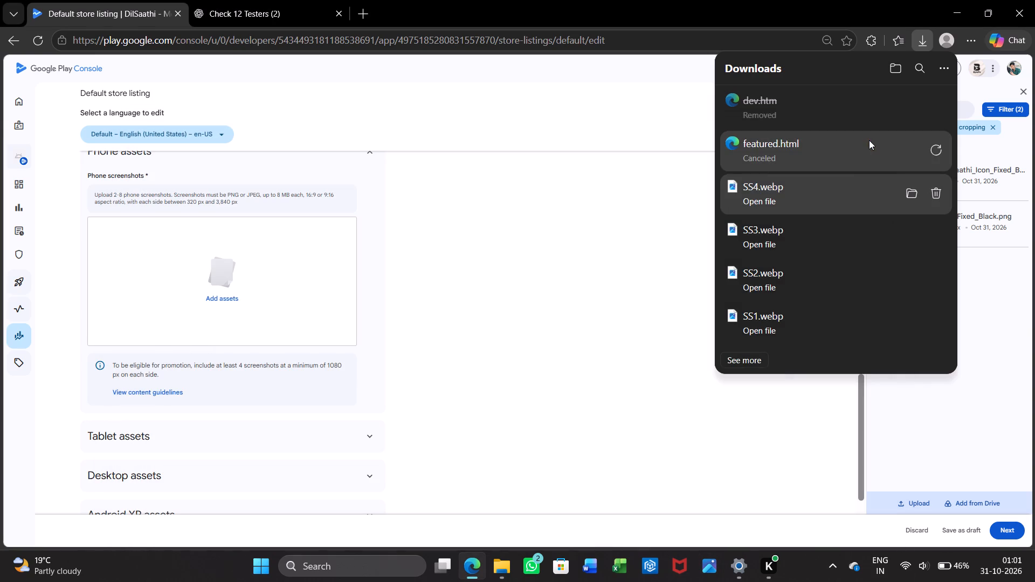
pyautogui.click(917, 191)
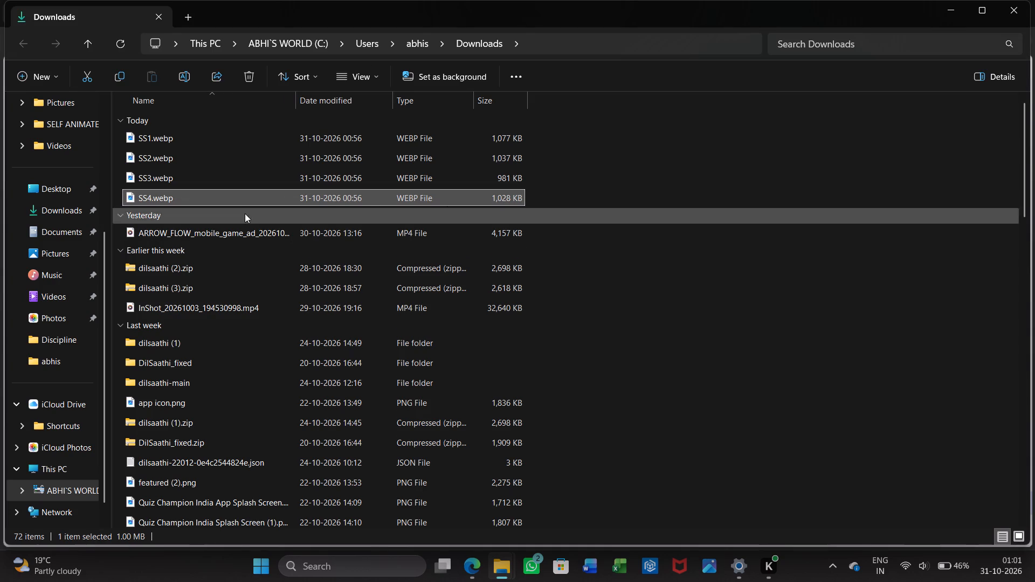
# Rename SS4.webp in Downloads to SS4.png, copying the new png extension for reuse.
pyautogui.click(175, 196)
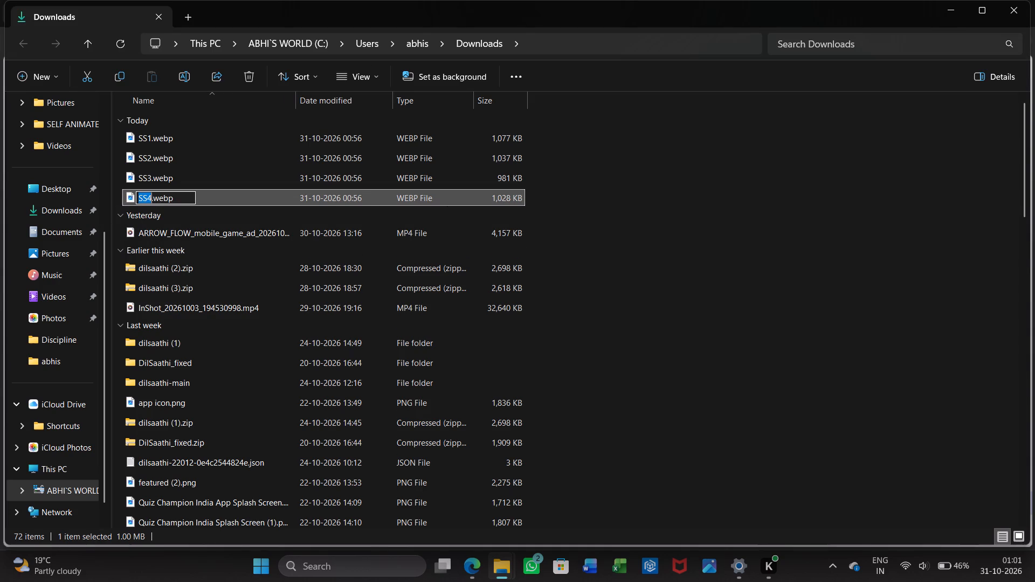
pyautogui.click(175, 196)
pyautogui.press('BackSpace')
pyautogui.press('BackSpace')
pyautogui.press('BackSpace')
pyautogui.press('BackSpace')
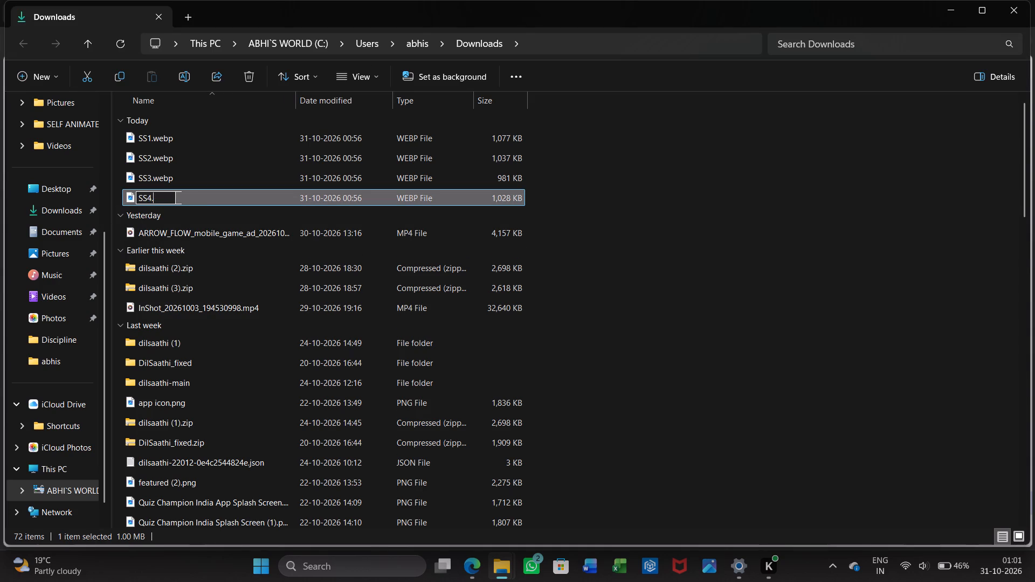
pyautogui.write('png')
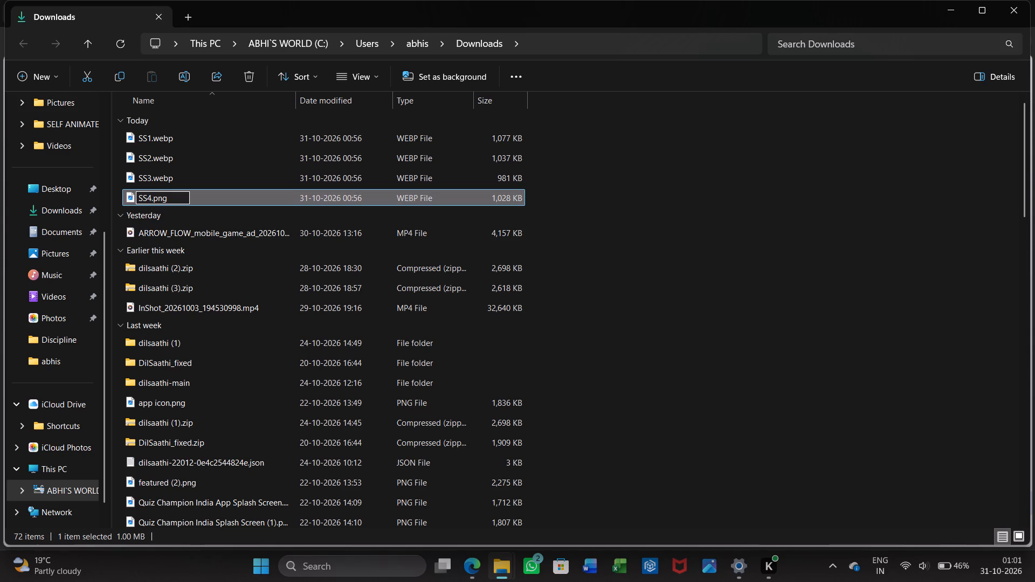
pyautogui.click(175, 196)
pyautogui.moveTo(153, 198); pyautogui.dragTo(171, 200)
pyautogui.hotkey('ctrl', 'c')
pyautogui.press('Return')
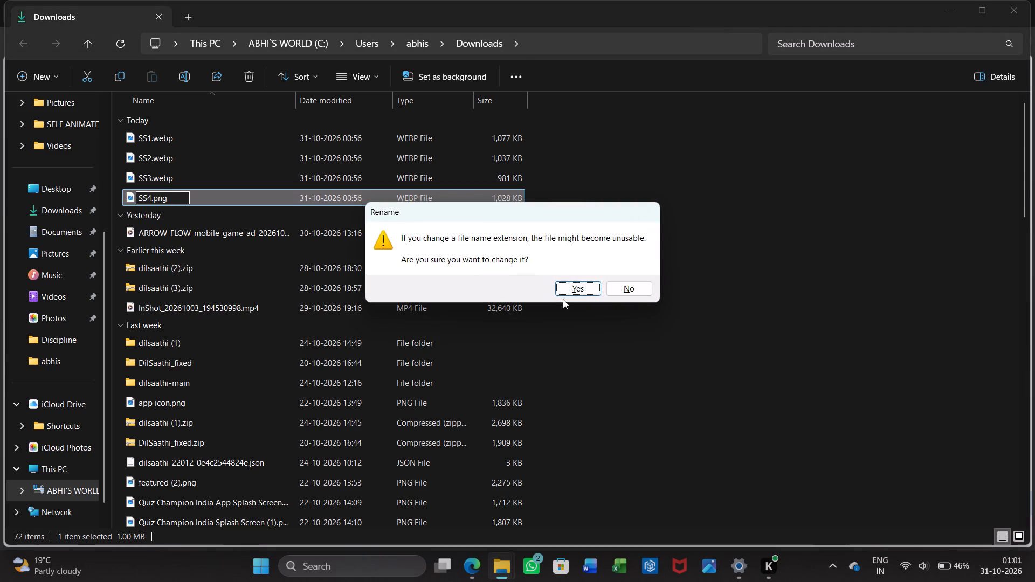
pyautogui.click(570, 292)
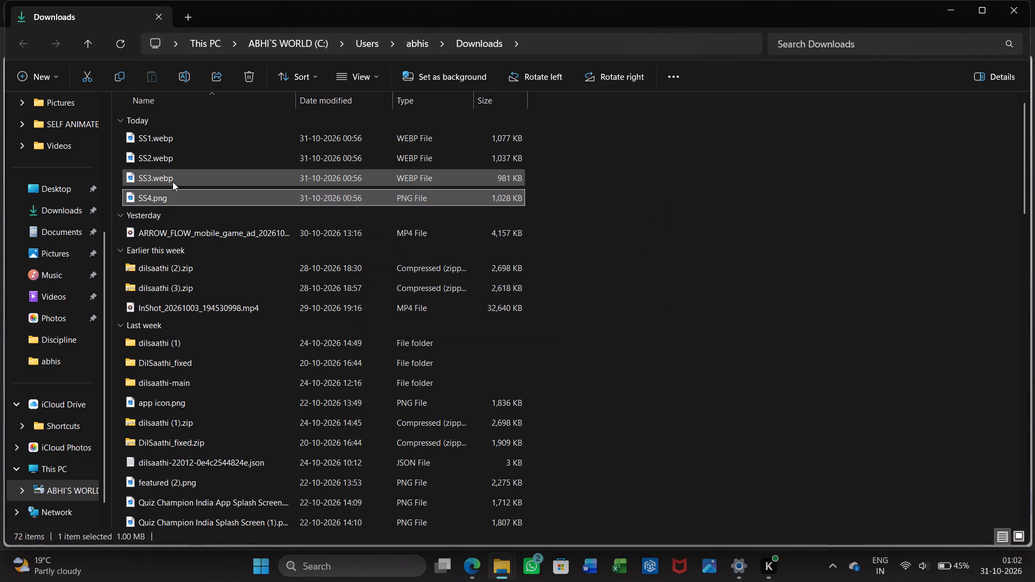
# Rename SS3.webp in Downloads to SS3.png, reusing the copied extension.
pyautogui.click(170, 181)
pyautogui.click(170, 181)
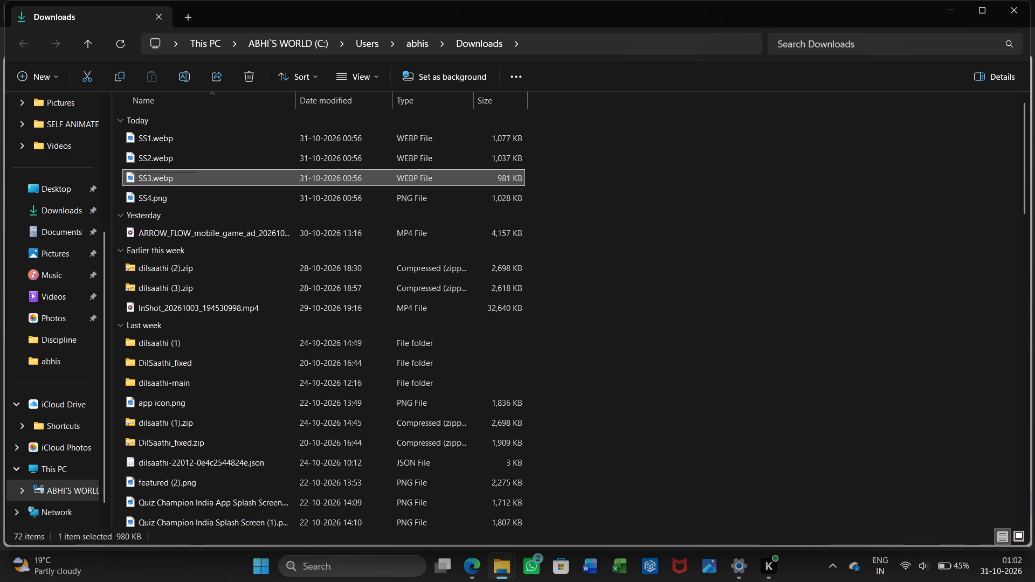
pyautogui.moveTo(154, 175); pyautogui.dragTo(189, 183)
pyautogui.hotkey('ctrl', 'v')
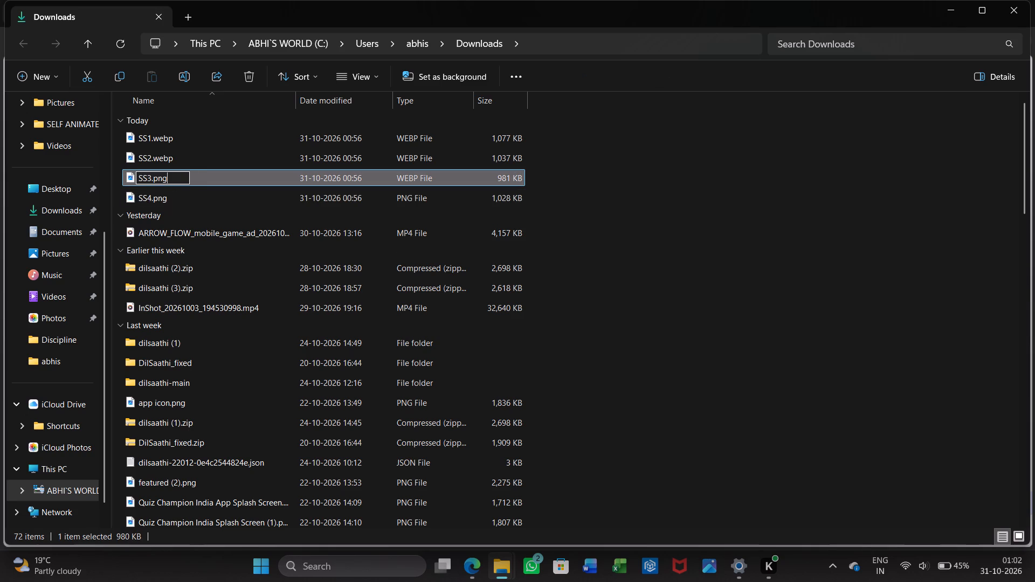
pyautogui.press('Return')
pyautogui.press('Return')
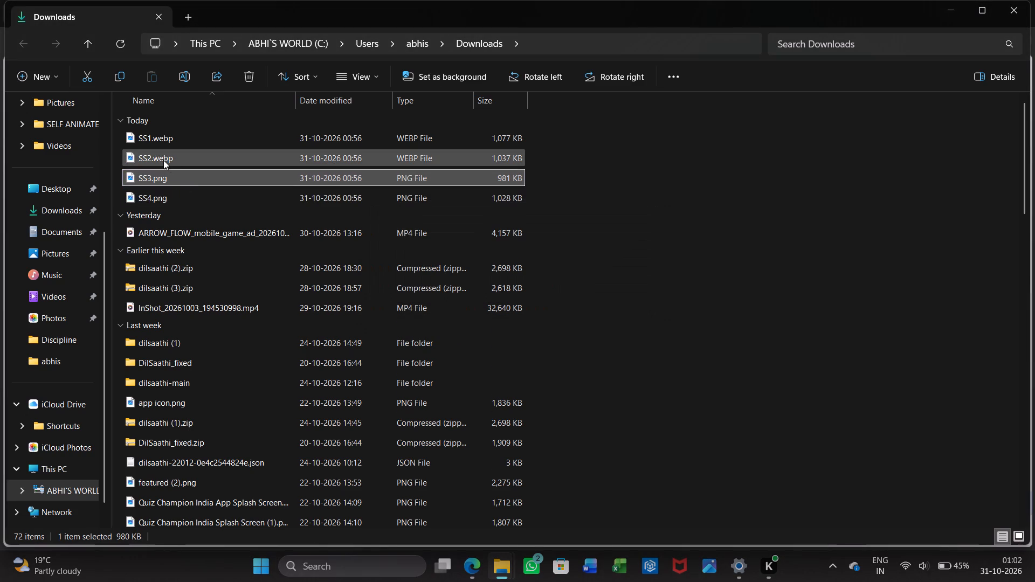
# Rename SS2.webp in Downloads to SS2.png, reusing the copied extension.
pyautogui.click(157, 159)
pyautogui.click(157, 159)
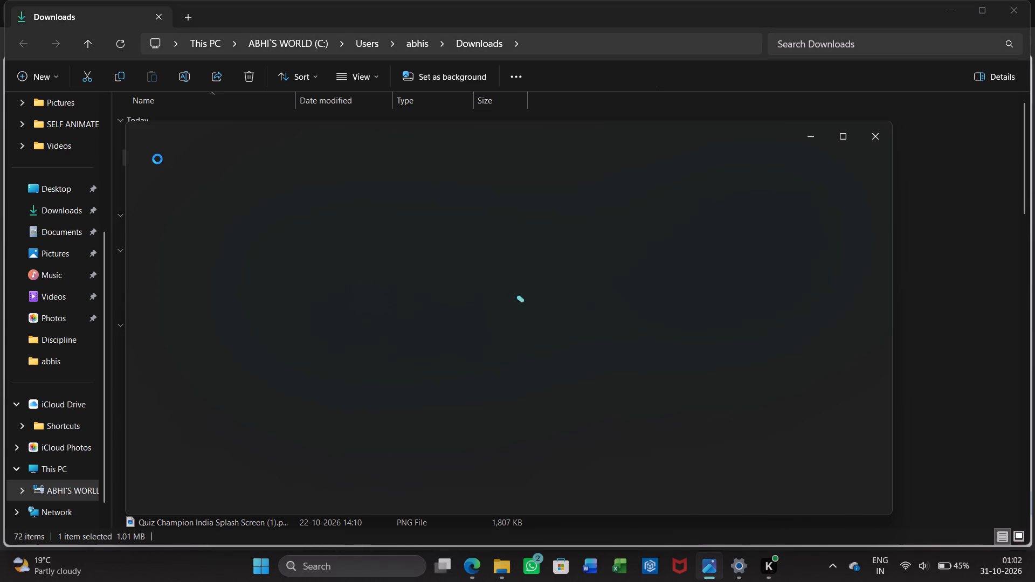
pyautogui.click(251, 110)
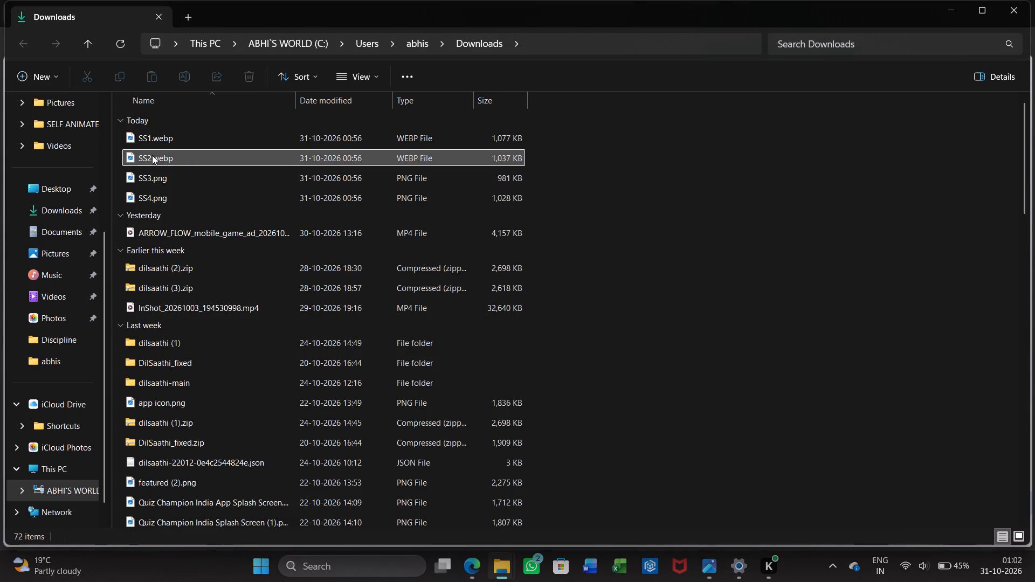
pyautogui.click(152, 155)
pyautogui.click(163, 155)
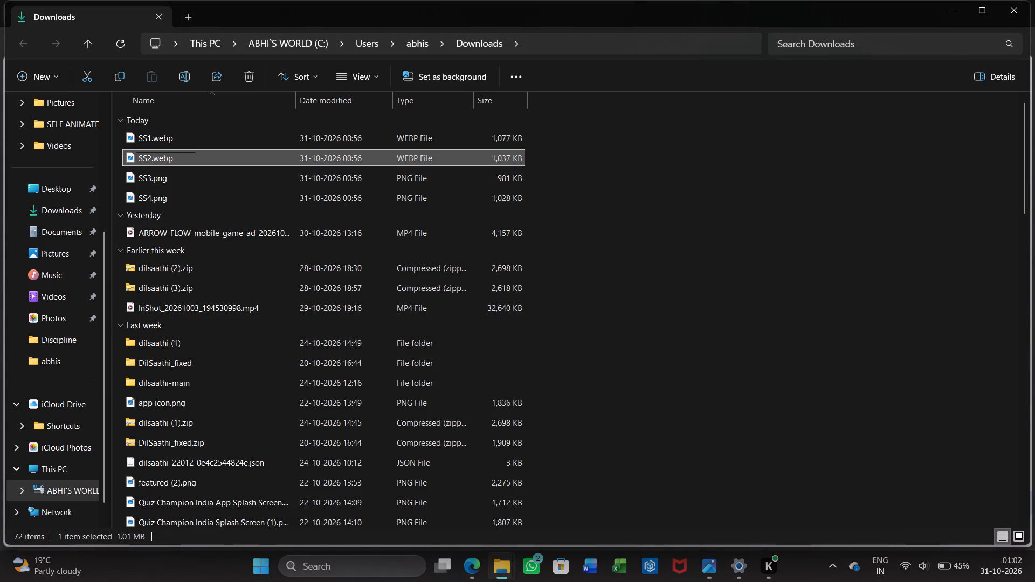
pyautogui.moveTo(180, 155); pyautogui.dragTo(154, 159)
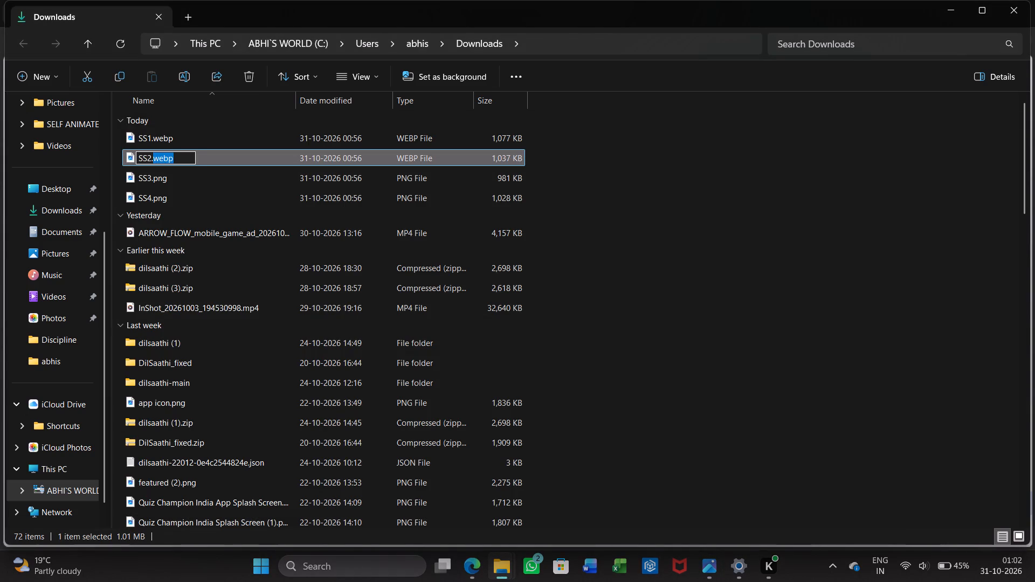
pyautogui.hotkey('ctrl', 'v')
pyautogui.press('Return')
pyautogui.press('Return')
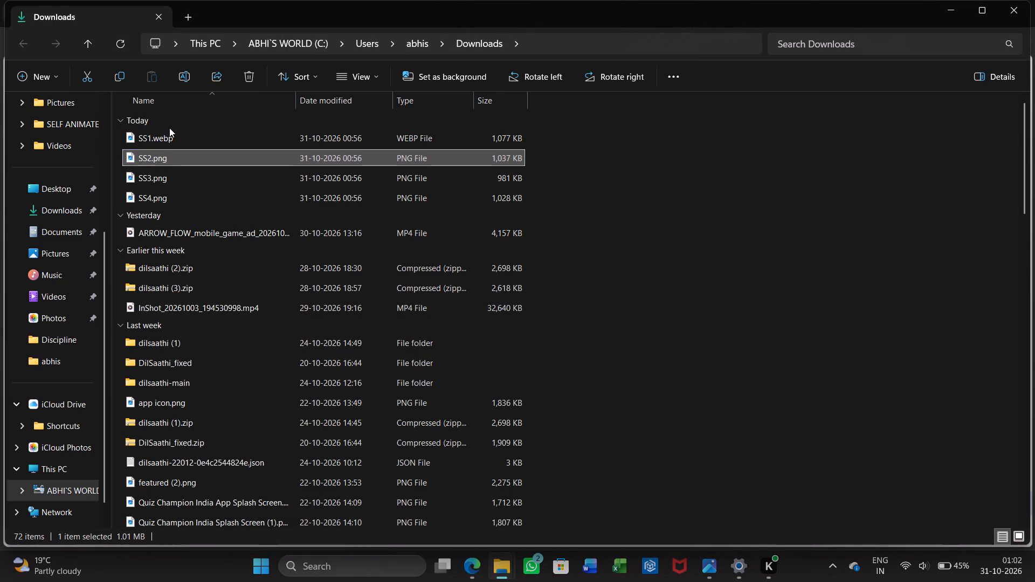
# Rename SS1.webp to SS1.png, then close the Downloads folder window, the SS2 image preview and the browser's download list.
pyautogui.click(171, 138)
pyautogui.click(171, 138)
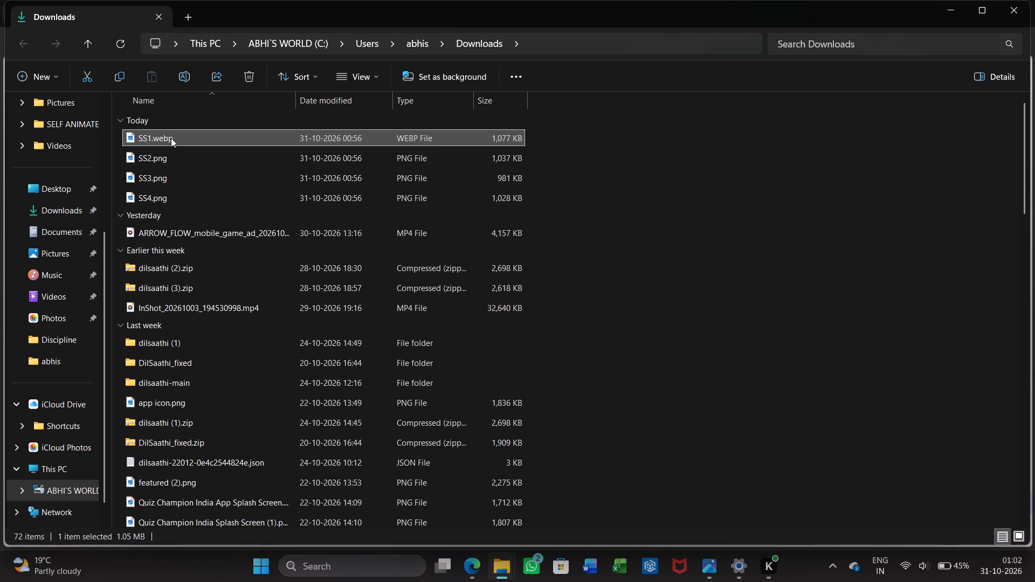
pyautogui.moveTo(171, 138); pyautogui.dragTo(155, 139)
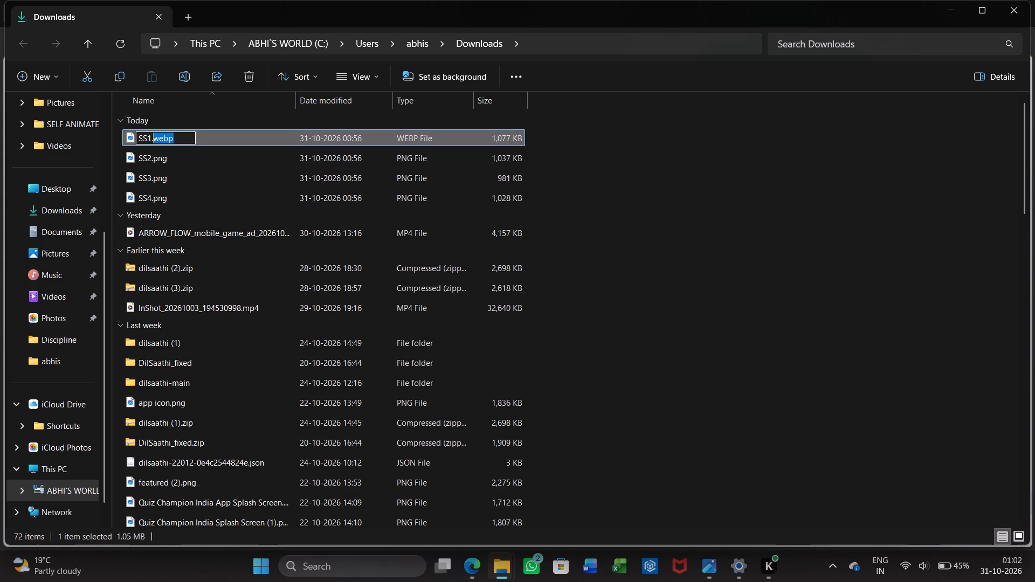
pyautogui.hotkey('ctrl', 'v')
pyautogui.press('Return')
pyautogui.press('Return')
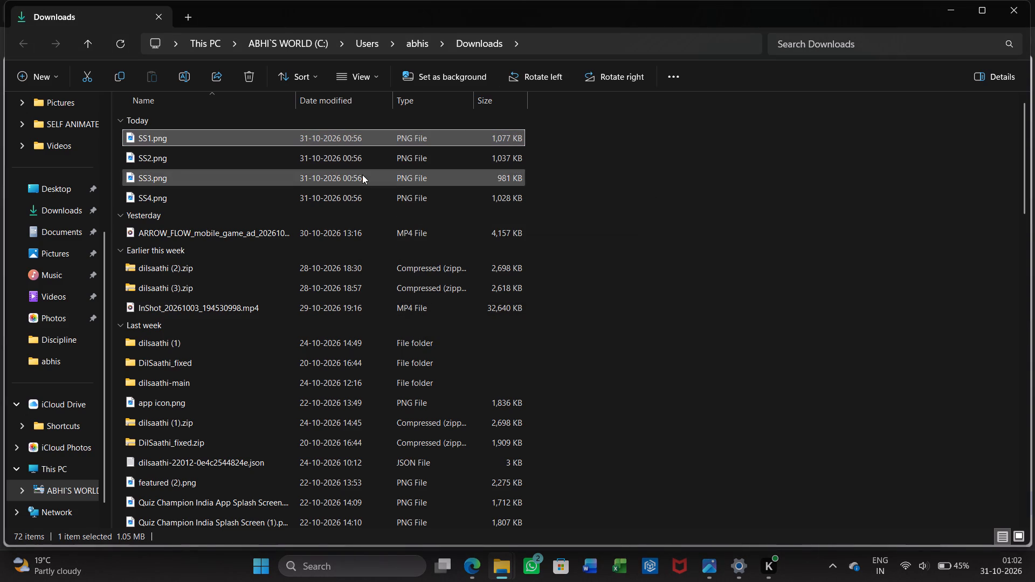
pyautogui.click(1006, 8)
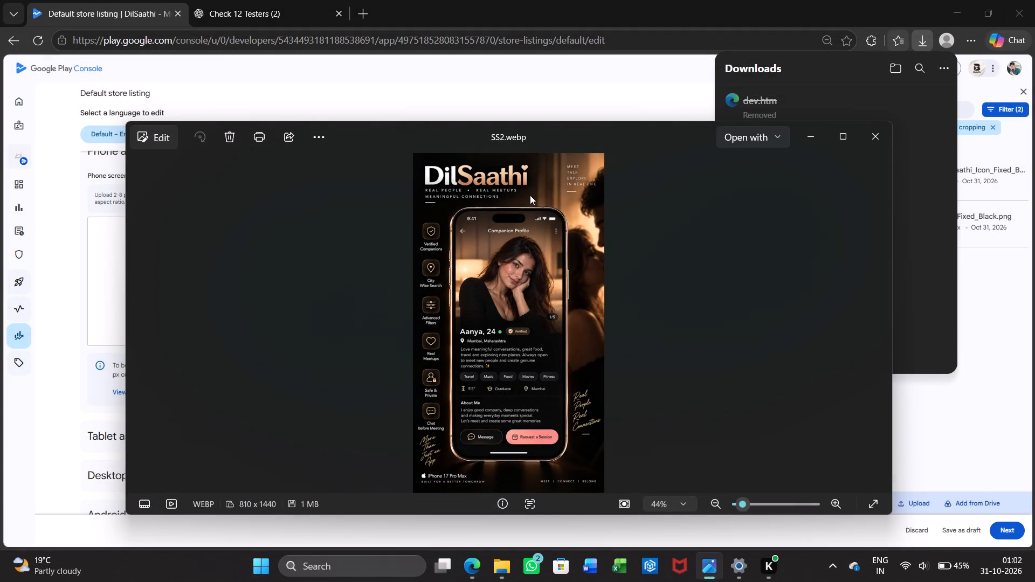
pyautogui.click(872, 144)
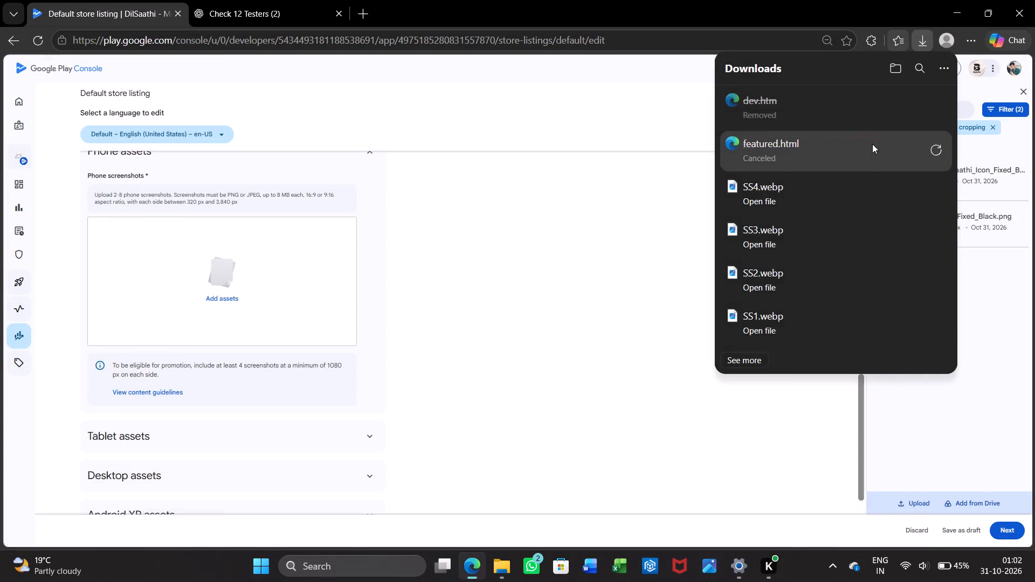
pyautogui.click(642, 119)
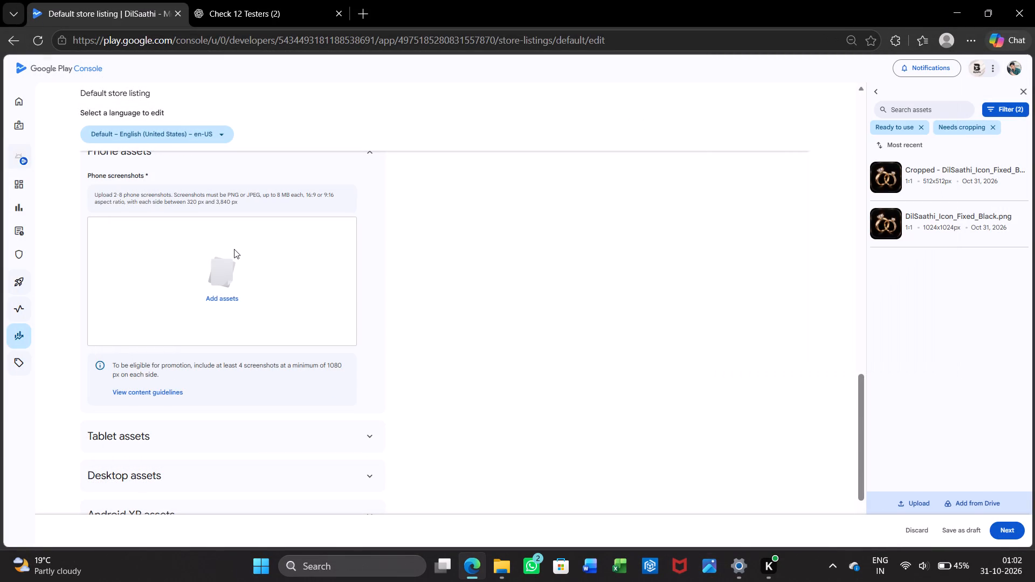
# Upload SS1.png, SS2.png, SS3.png and SS4.png together from Downloads for the phone screenshots.
pyautogui.click(223, 306)
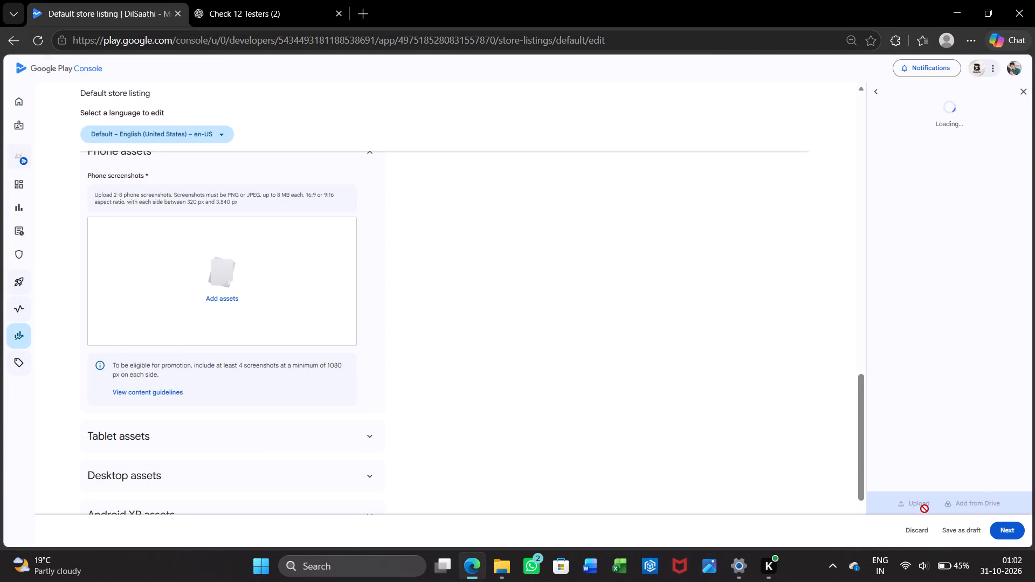
pyautogui.click(915, 503)
pyautogui.click(915, 503)
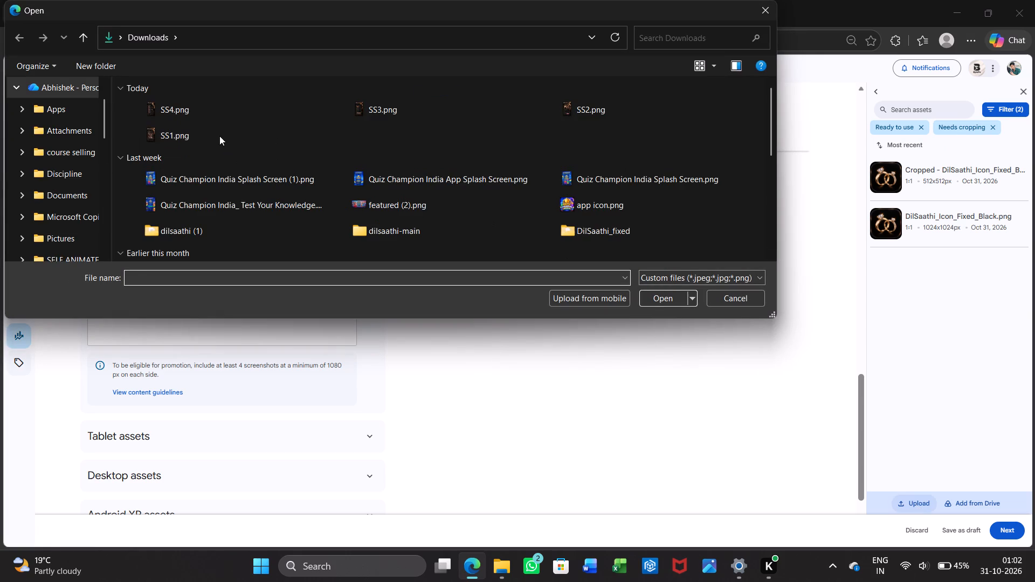
pyautogui.click(219, 136)
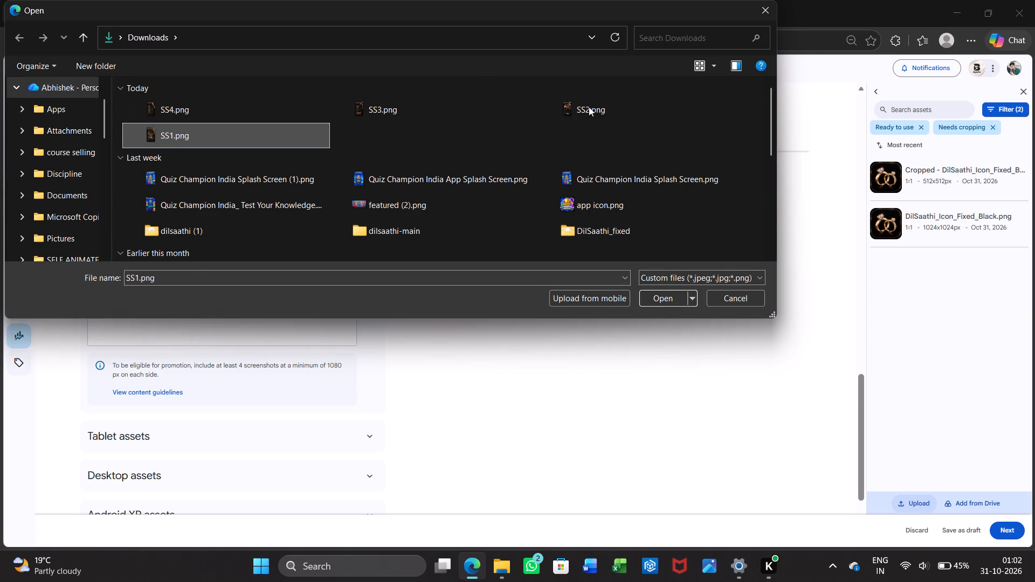
pyautogui.keyDown('ctrl'); pyautogui.click(589, 107); pyautogui.keyUp('ctrl')
pyautogui.keyDown('ctrl'); pyautogui.click(464, 122); pyautogui.keyUp('ctrl')
pyautogui.keyDown('ctrl'); pyautogui.click(246, 119); pyautogui.keyUp('ctrl')
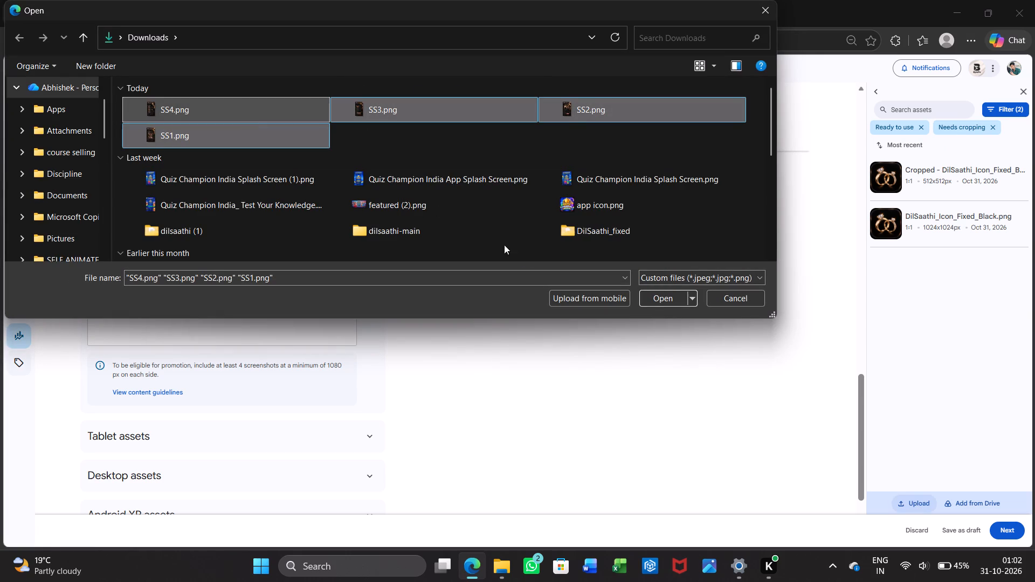
pyautogui.click(664, 295)
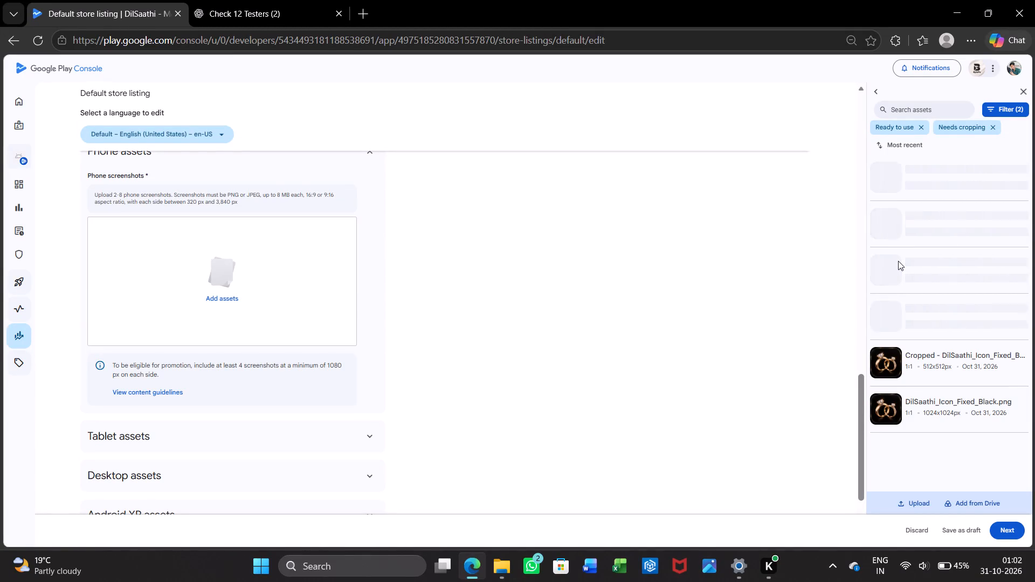
# Remove the current rings image from the app icon field of the default store listing.
pyautogui.scroll(1, 697, 347)
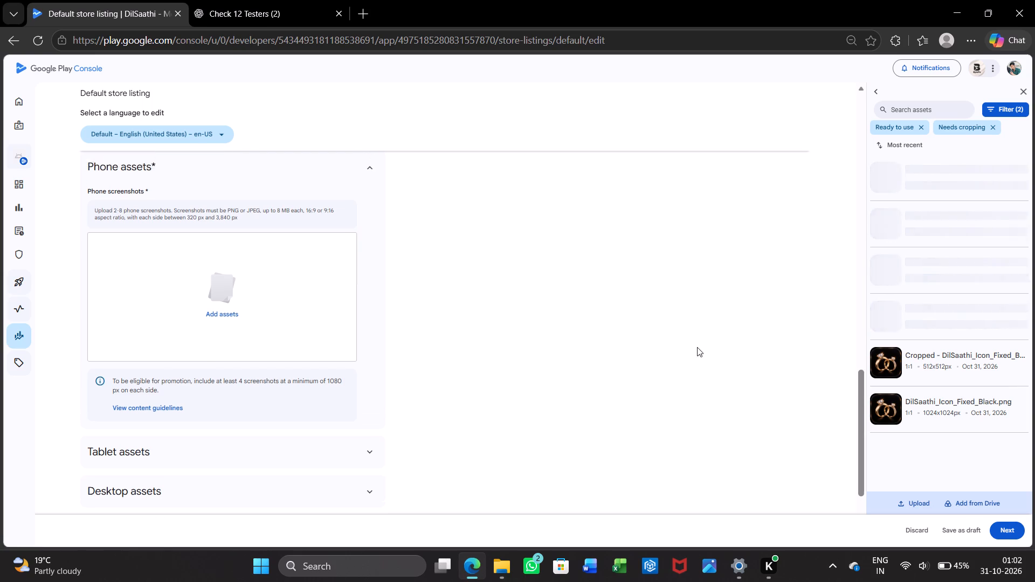
pyautogui.scroll(3, 697, 347)
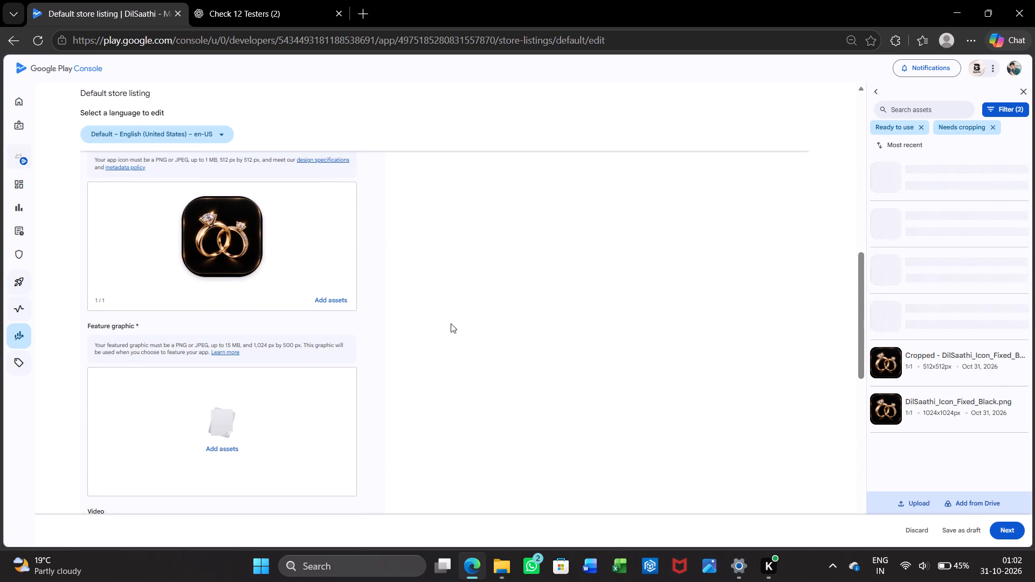
pyautogui.click(252, 253)
pyautogui.click(233, 214)
# Upload Dilsaathi icon.png from Downloads to the asset library for the app icon.
pyautogui.click(324, 264)
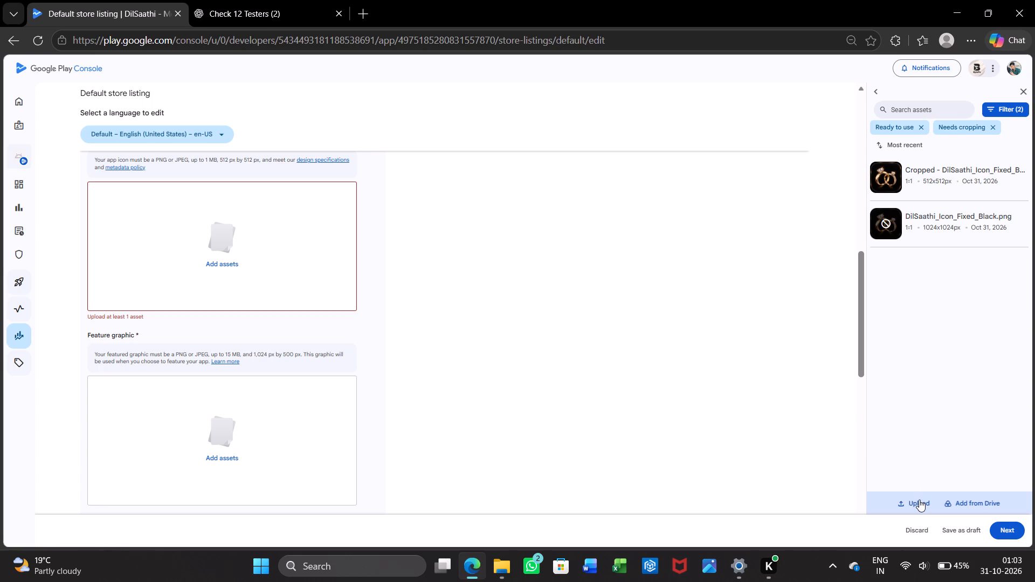
pyautogui.click(919, 500)
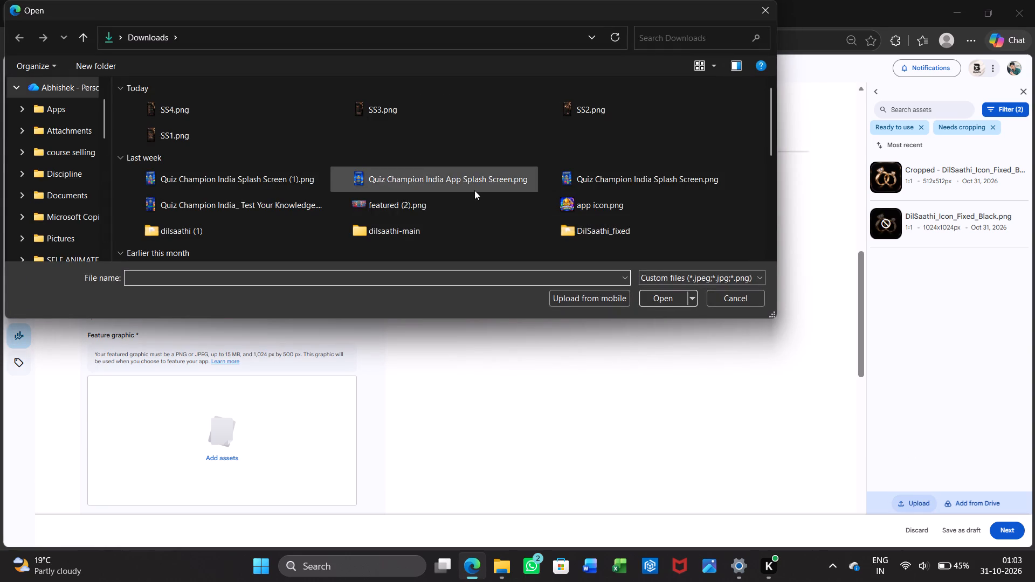
pyautogui.scroll(-1, 422, 205)
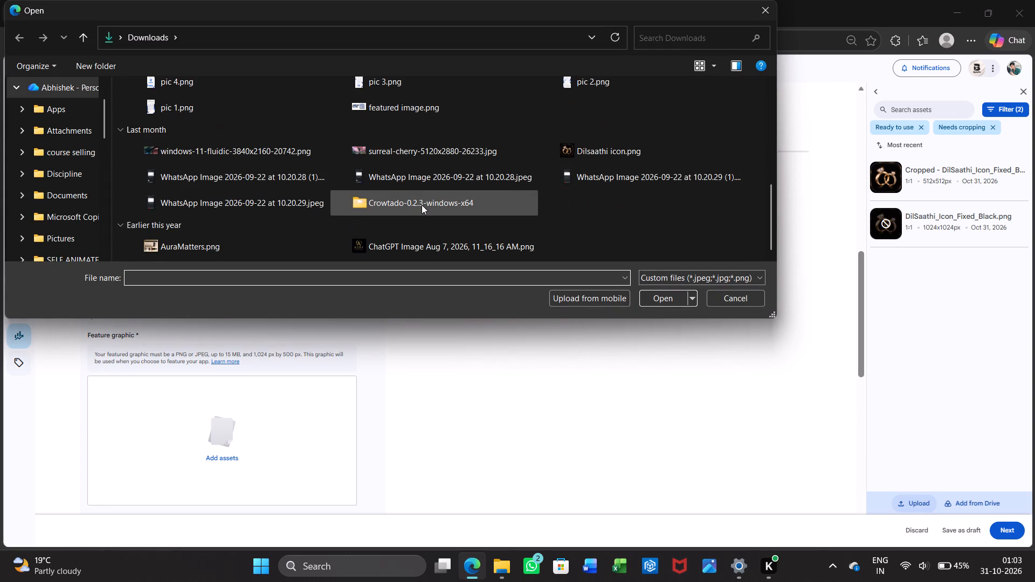
pyautogui.doubleClick(593, 152)
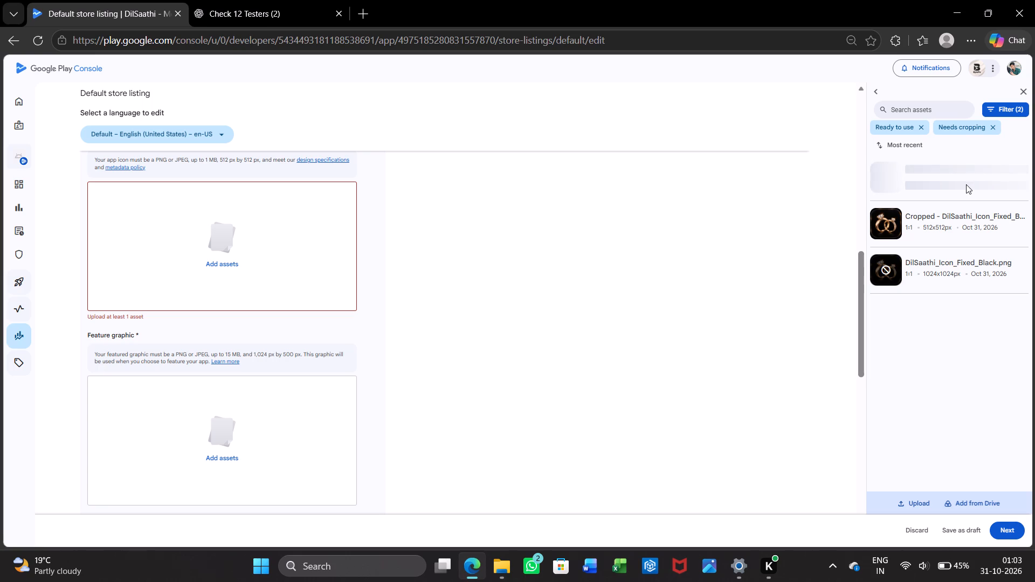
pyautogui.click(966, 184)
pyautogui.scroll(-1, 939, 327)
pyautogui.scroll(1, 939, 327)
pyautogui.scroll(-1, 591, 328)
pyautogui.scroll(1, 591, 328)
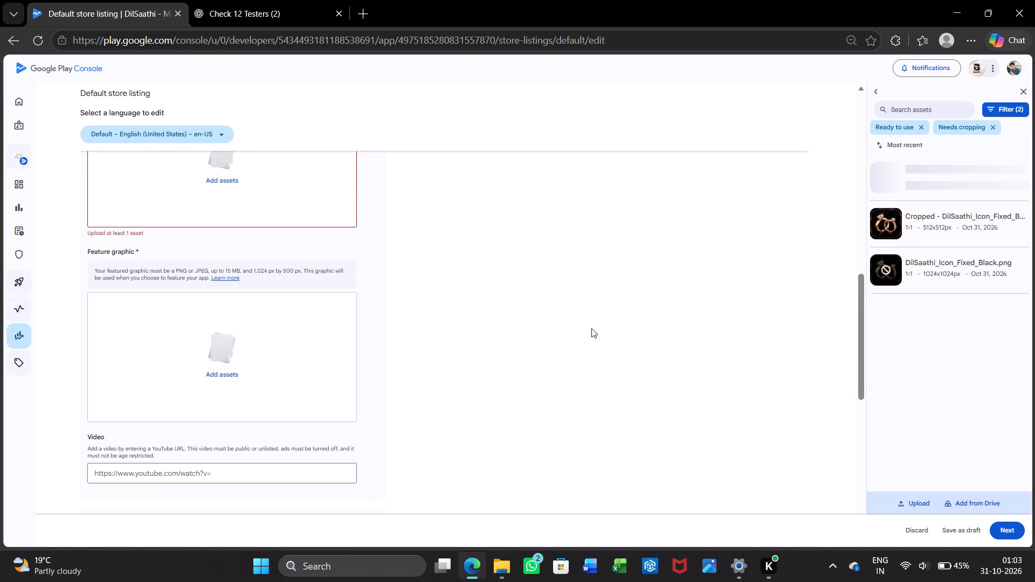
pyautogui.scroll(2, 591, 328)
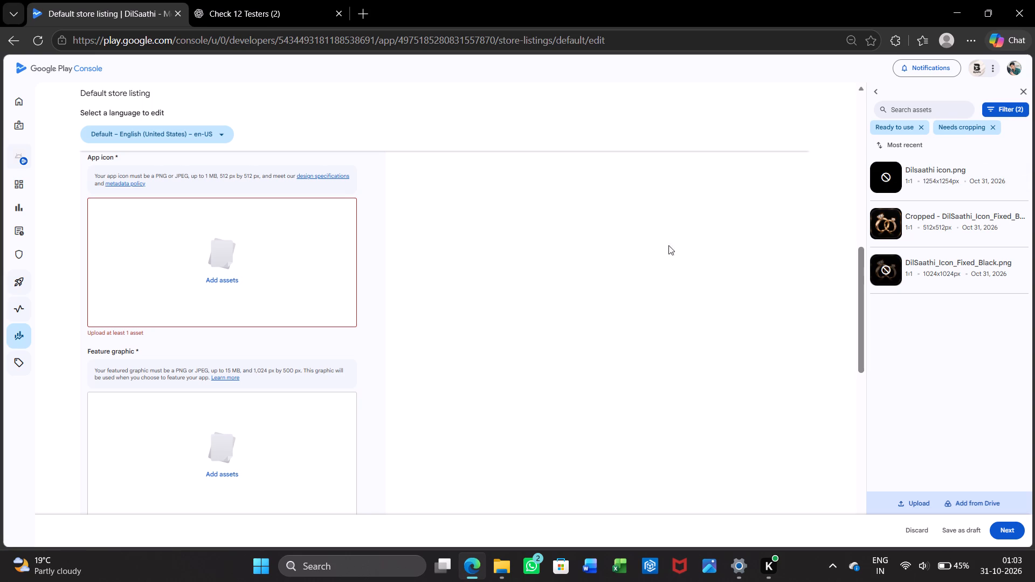
# Crop Dilsaathi icon.png to the App icon size, save it as a copy for the app icon, and close the asset library.
pyautogui.click(980, 174)
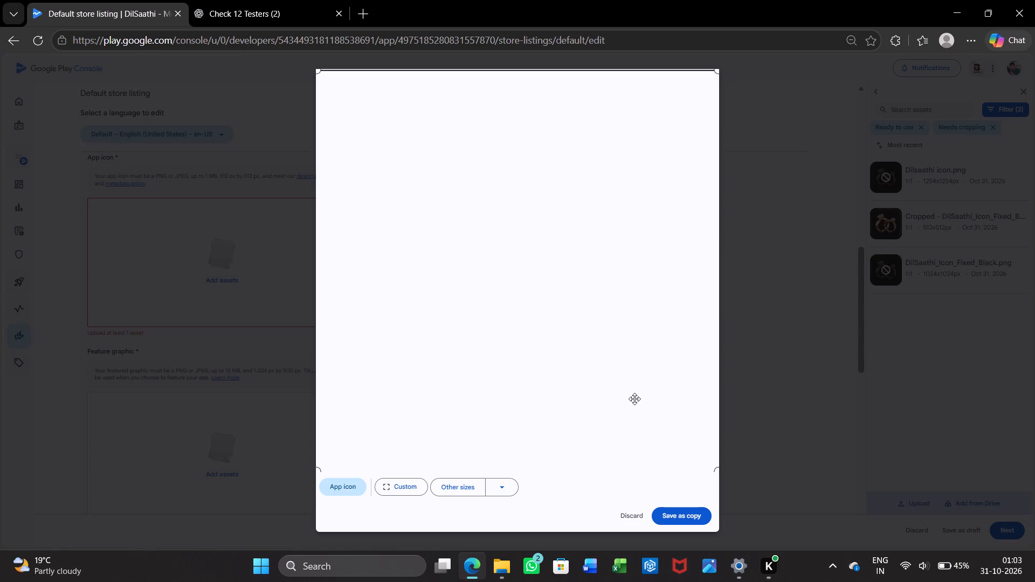
pyautogui.click(394, 493)
pyautogui.click(327, 484)
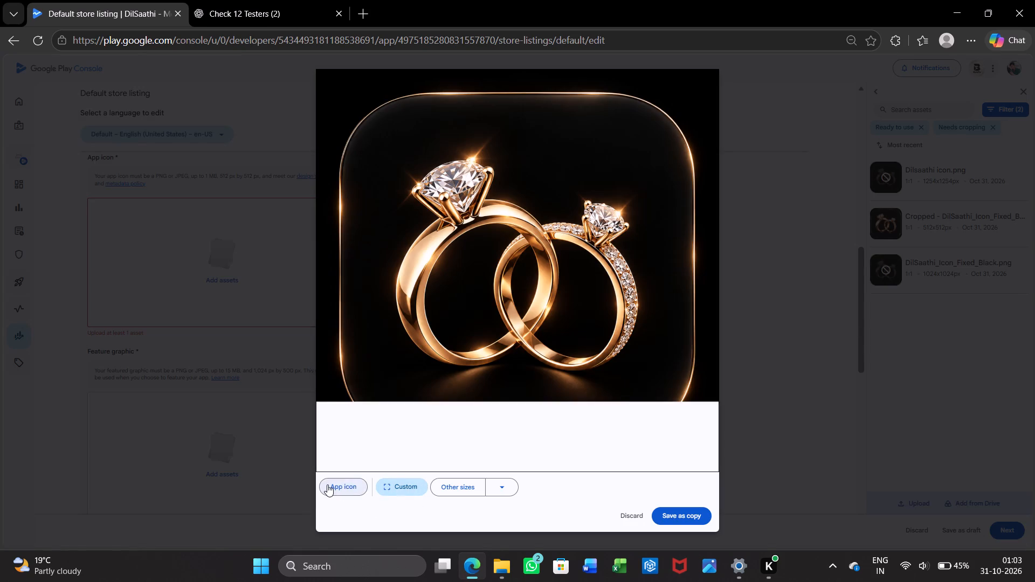
pyautogui.click(683, 510)
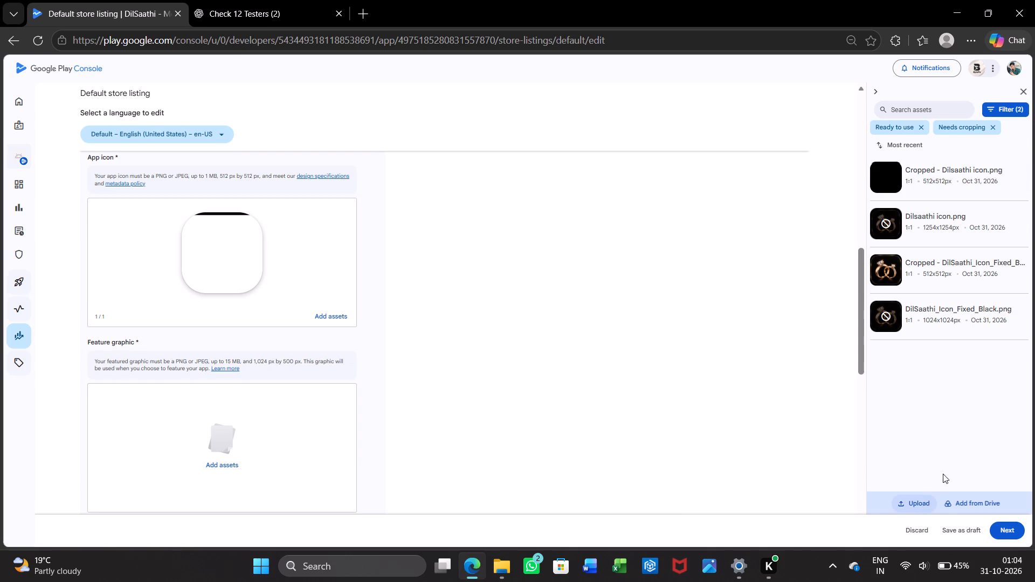
pyautogui.click(1018, 172)
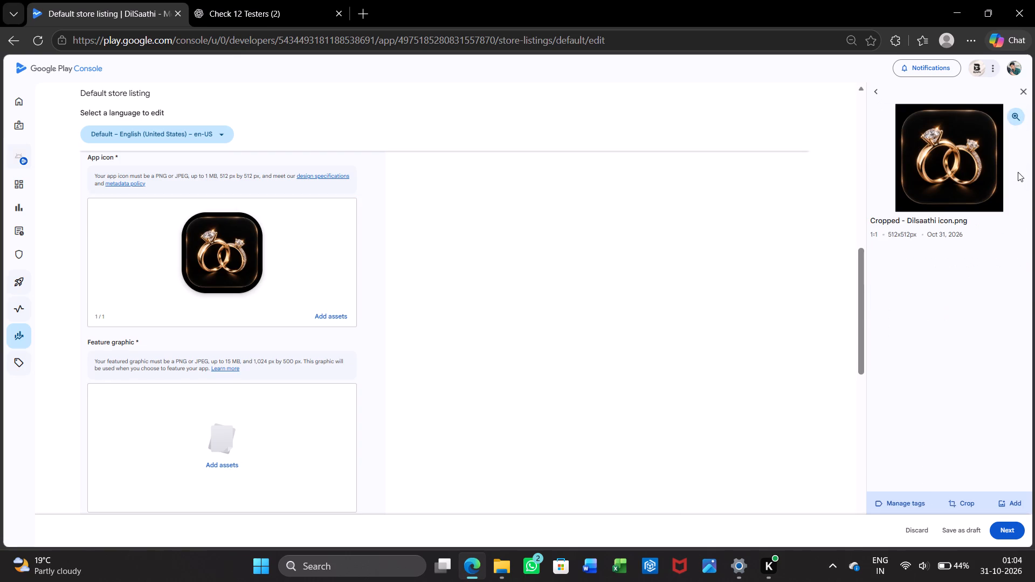
pyautogui.click(1018, 89)
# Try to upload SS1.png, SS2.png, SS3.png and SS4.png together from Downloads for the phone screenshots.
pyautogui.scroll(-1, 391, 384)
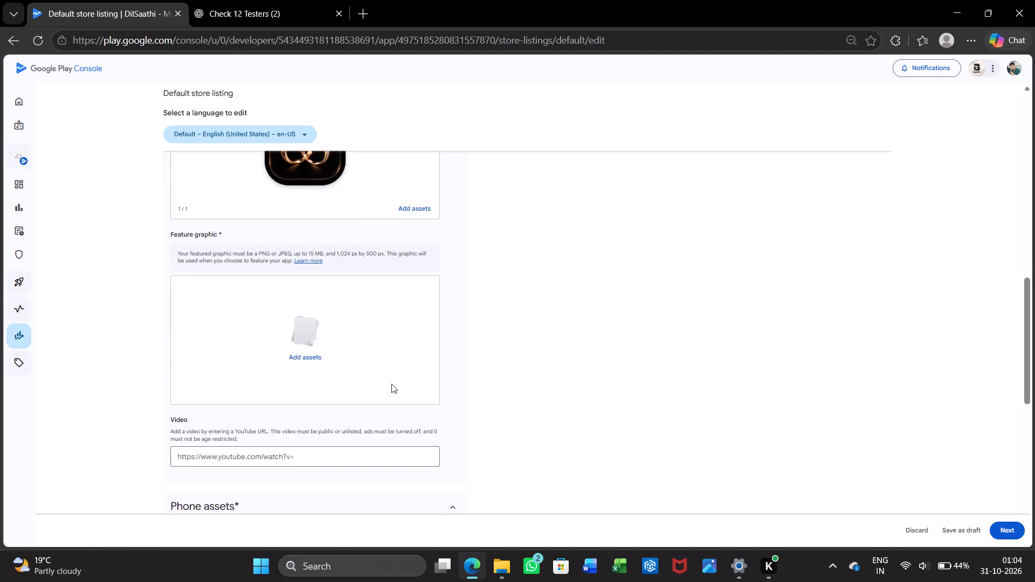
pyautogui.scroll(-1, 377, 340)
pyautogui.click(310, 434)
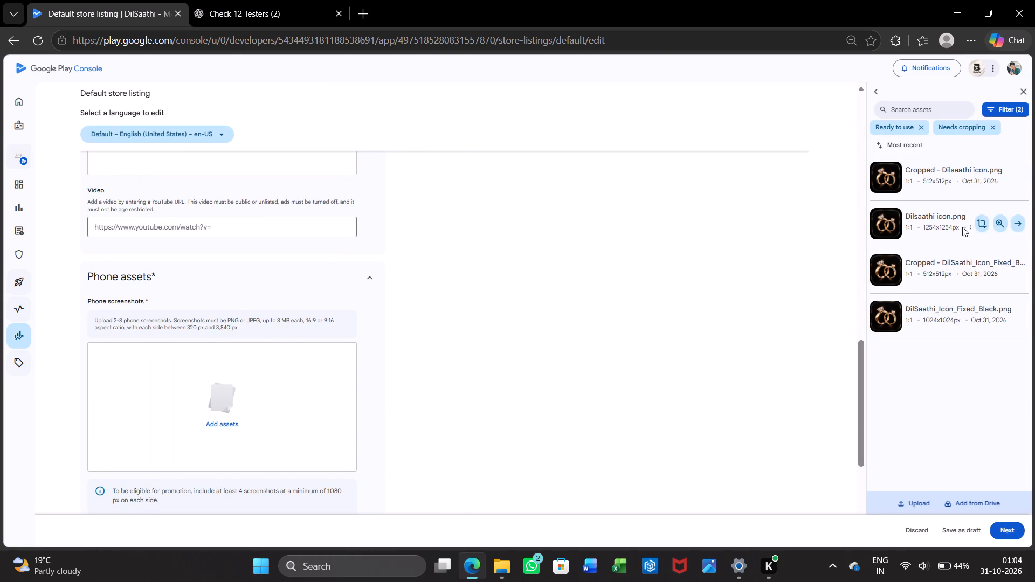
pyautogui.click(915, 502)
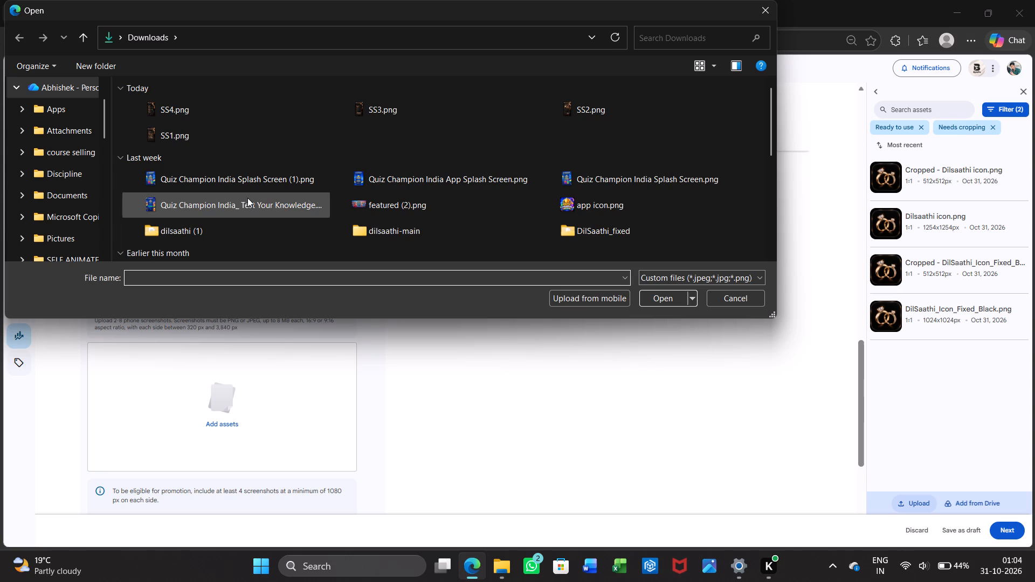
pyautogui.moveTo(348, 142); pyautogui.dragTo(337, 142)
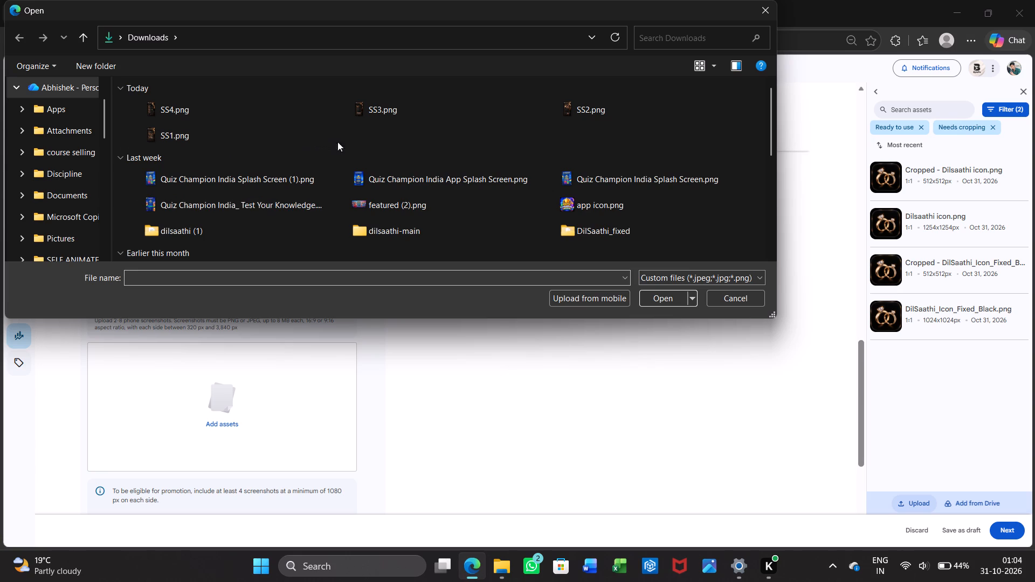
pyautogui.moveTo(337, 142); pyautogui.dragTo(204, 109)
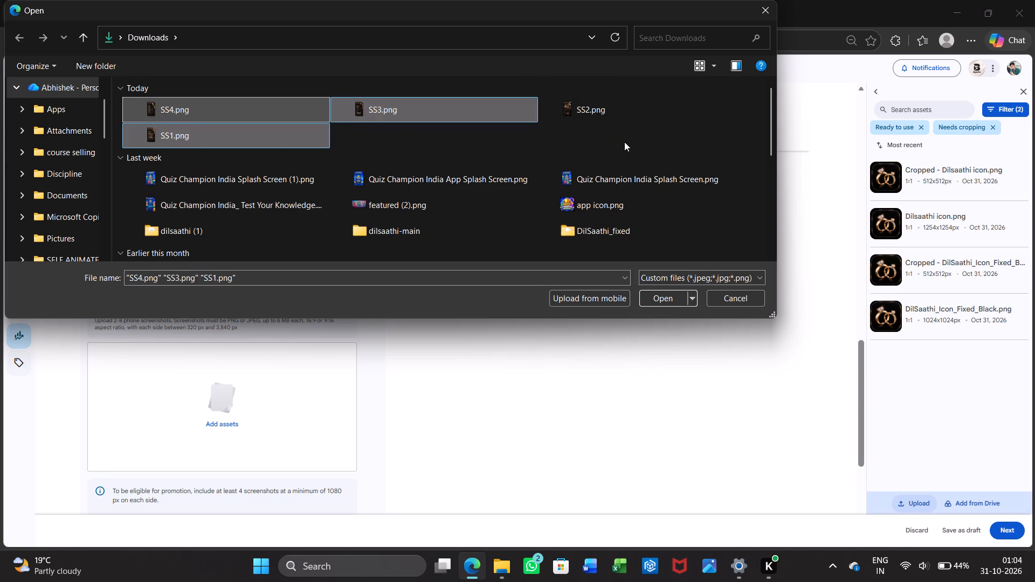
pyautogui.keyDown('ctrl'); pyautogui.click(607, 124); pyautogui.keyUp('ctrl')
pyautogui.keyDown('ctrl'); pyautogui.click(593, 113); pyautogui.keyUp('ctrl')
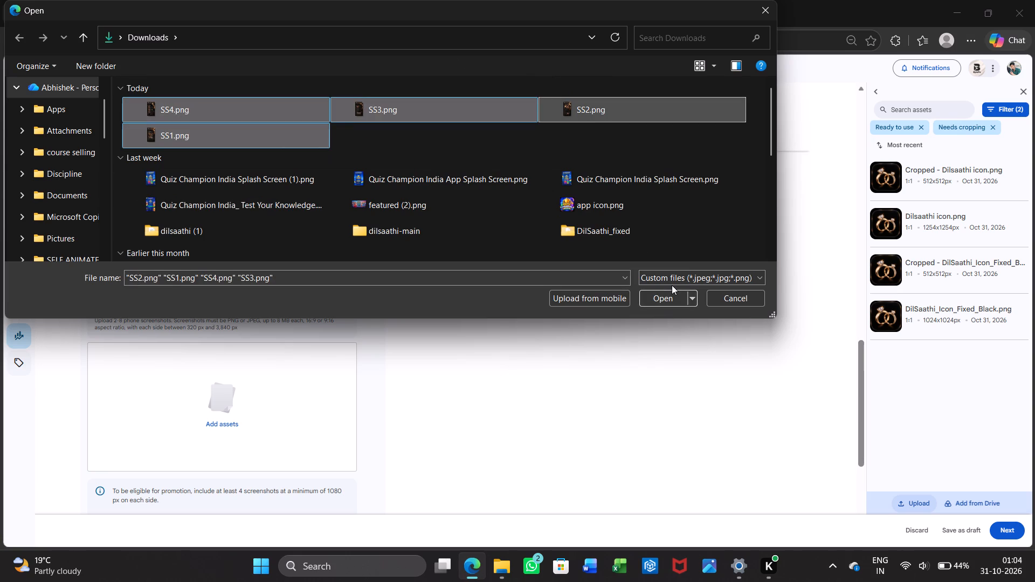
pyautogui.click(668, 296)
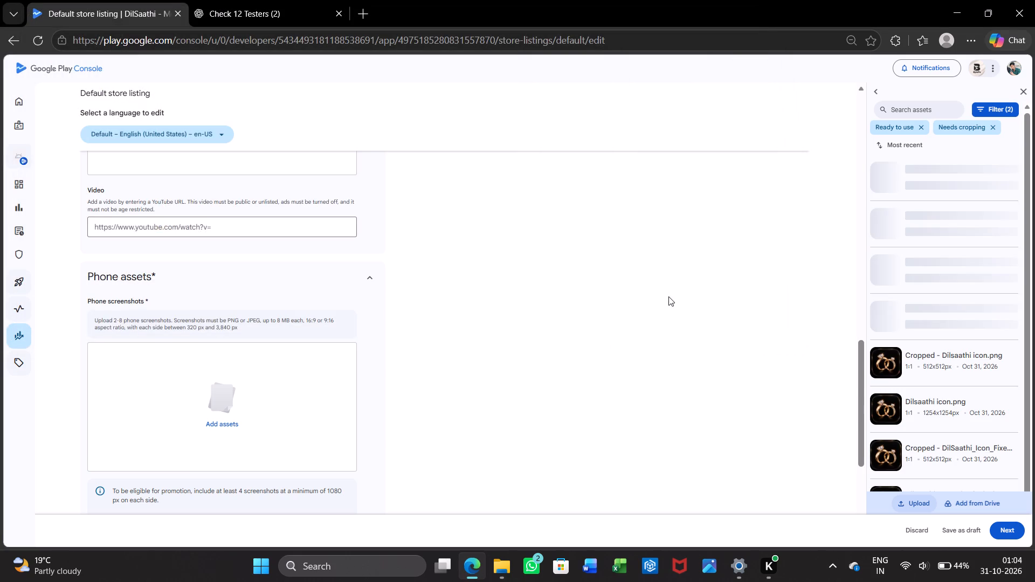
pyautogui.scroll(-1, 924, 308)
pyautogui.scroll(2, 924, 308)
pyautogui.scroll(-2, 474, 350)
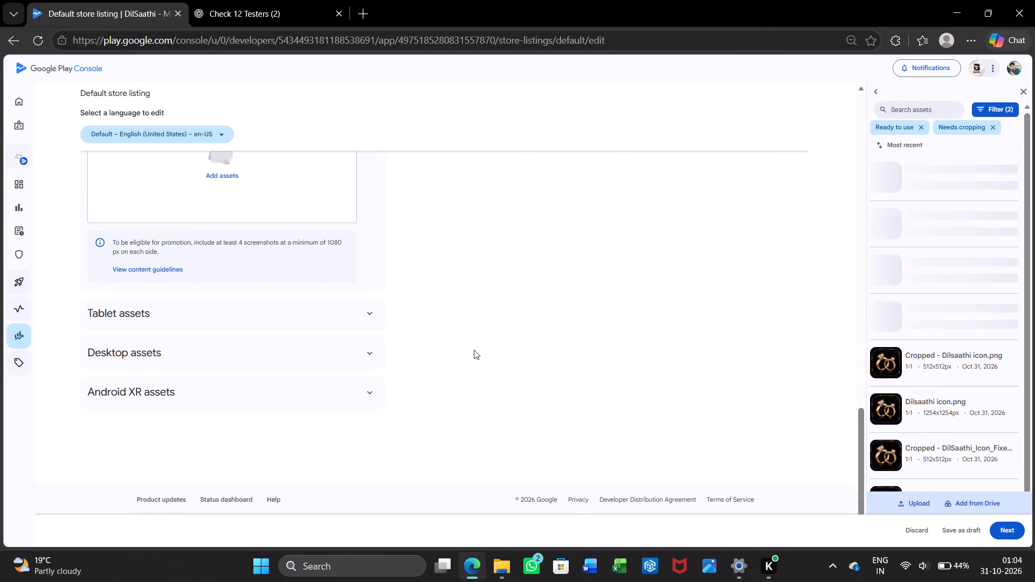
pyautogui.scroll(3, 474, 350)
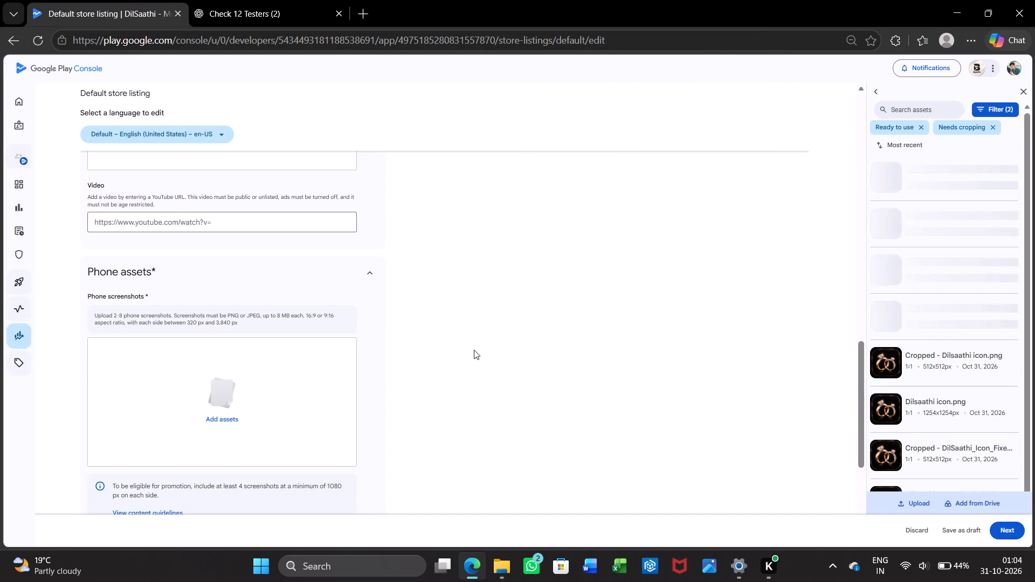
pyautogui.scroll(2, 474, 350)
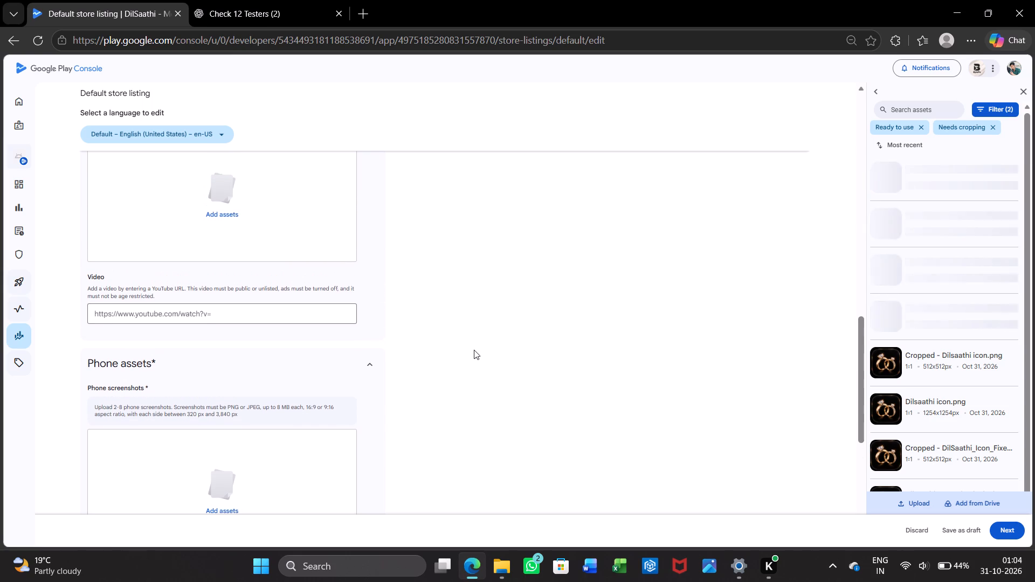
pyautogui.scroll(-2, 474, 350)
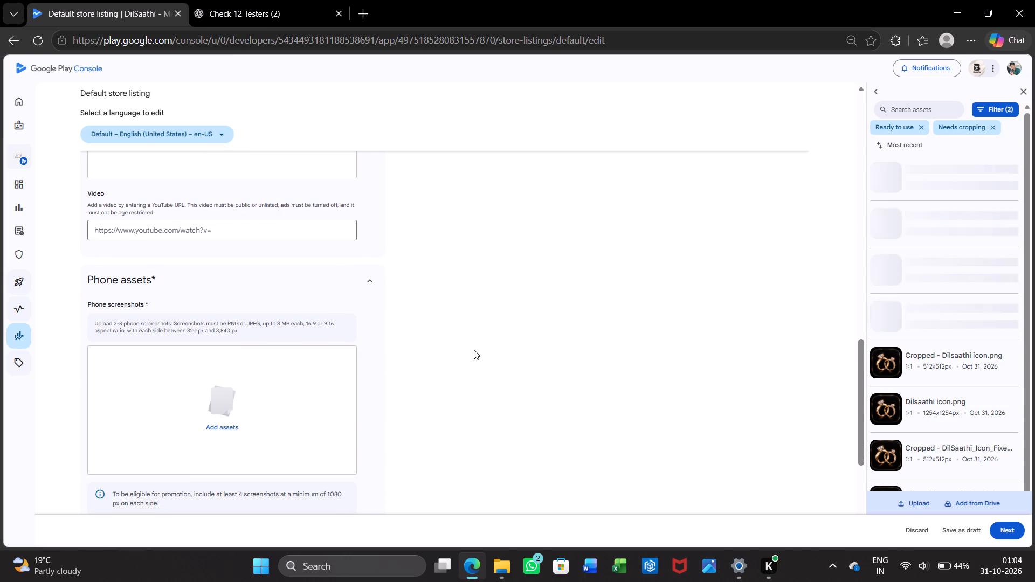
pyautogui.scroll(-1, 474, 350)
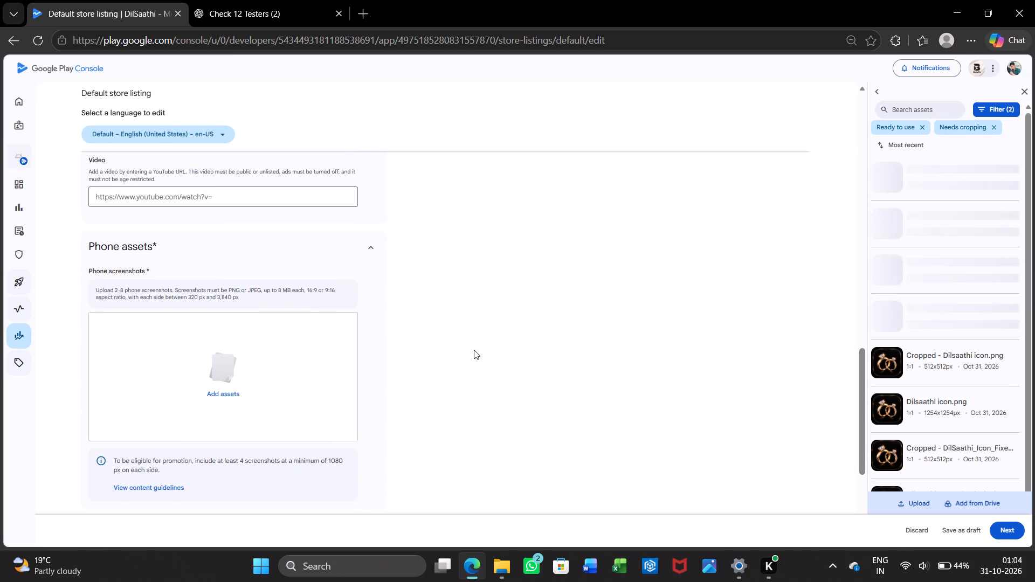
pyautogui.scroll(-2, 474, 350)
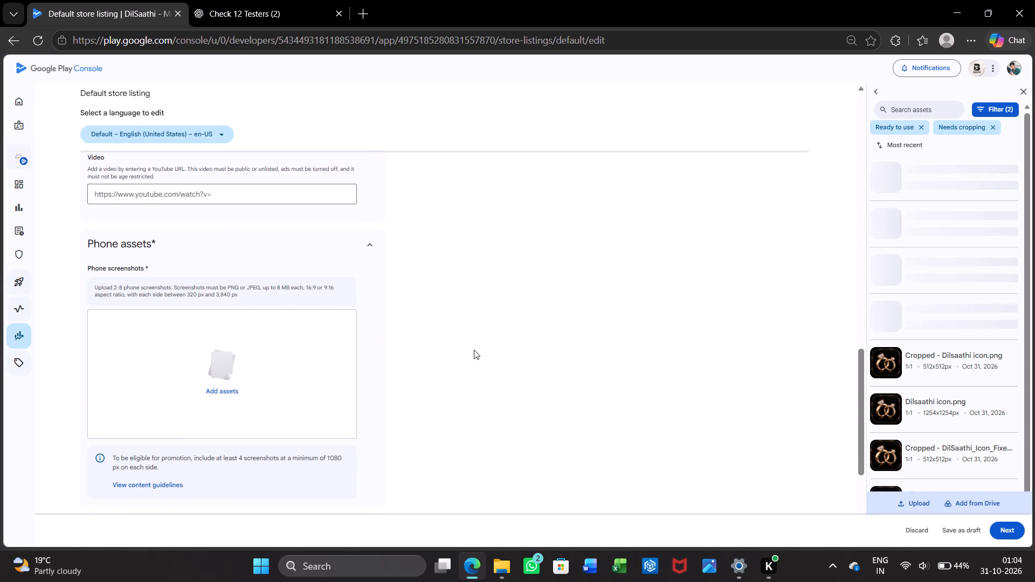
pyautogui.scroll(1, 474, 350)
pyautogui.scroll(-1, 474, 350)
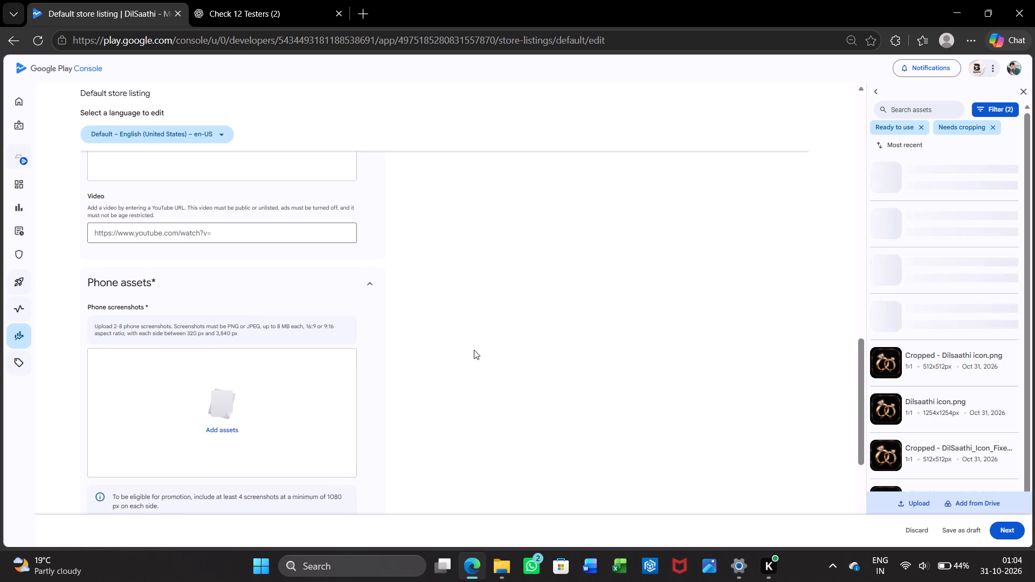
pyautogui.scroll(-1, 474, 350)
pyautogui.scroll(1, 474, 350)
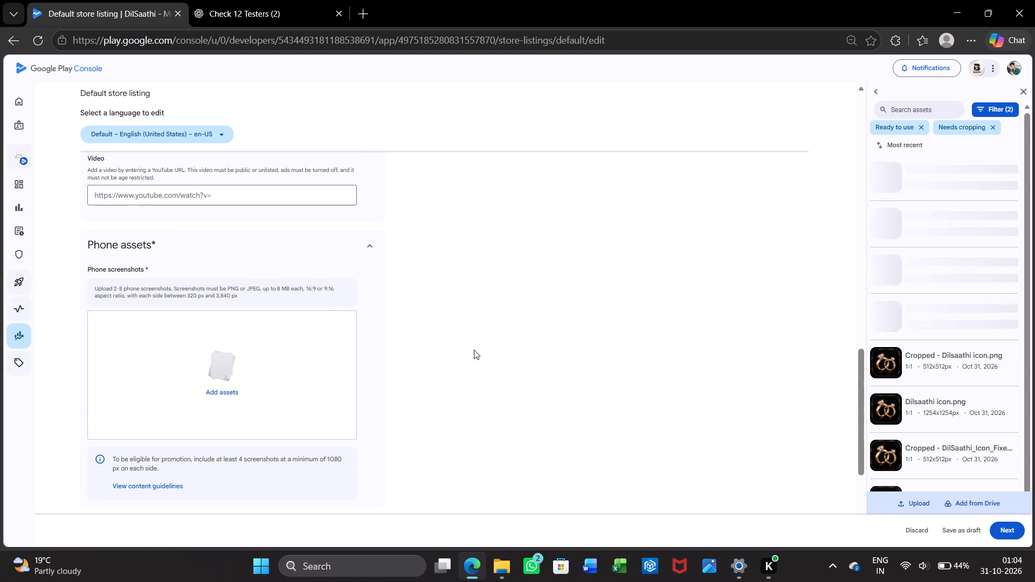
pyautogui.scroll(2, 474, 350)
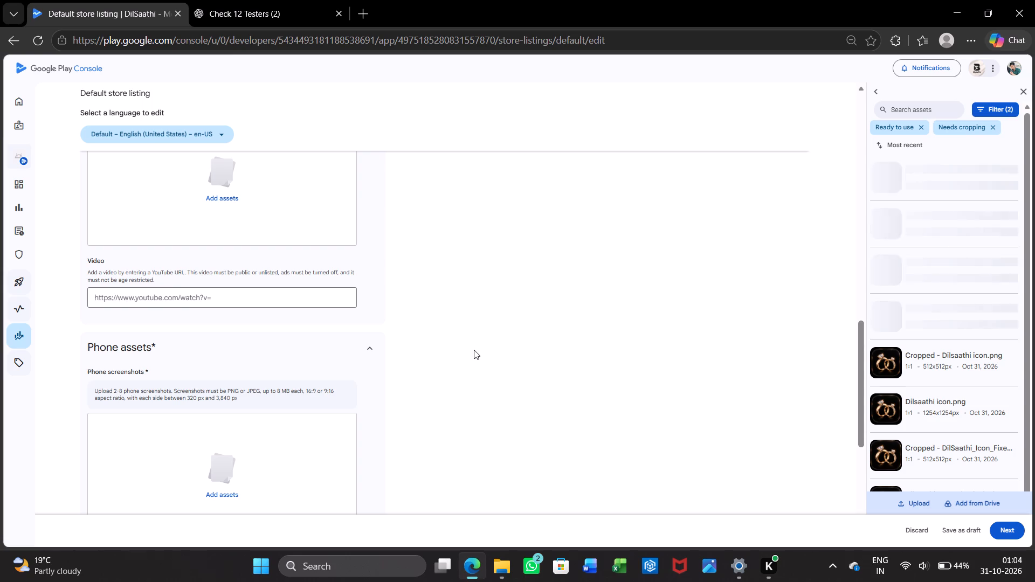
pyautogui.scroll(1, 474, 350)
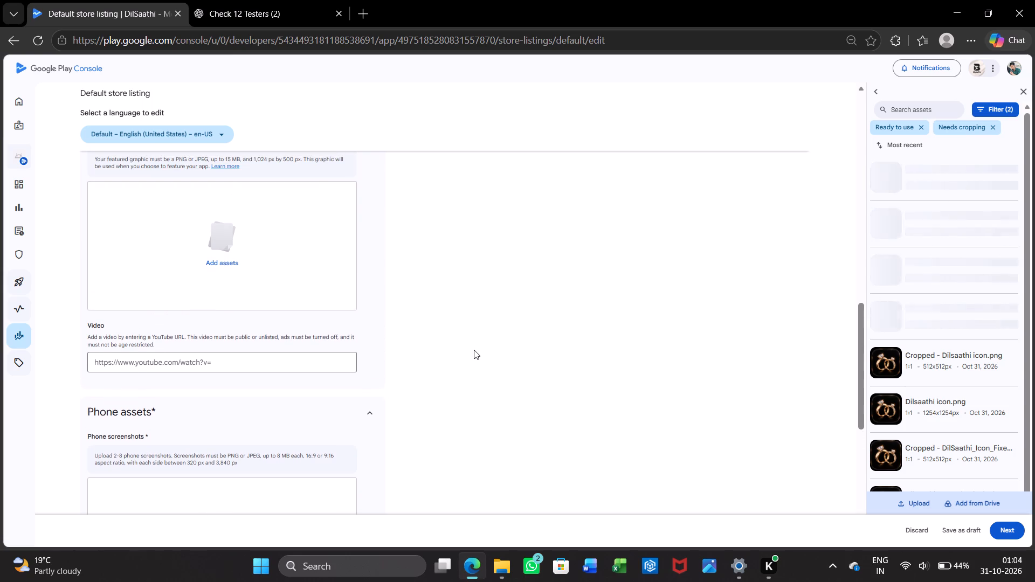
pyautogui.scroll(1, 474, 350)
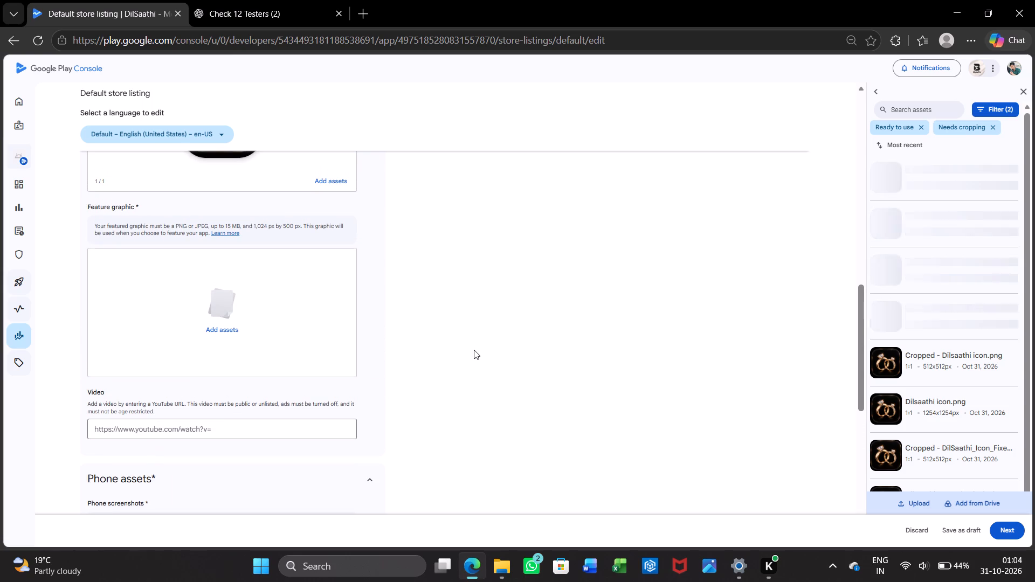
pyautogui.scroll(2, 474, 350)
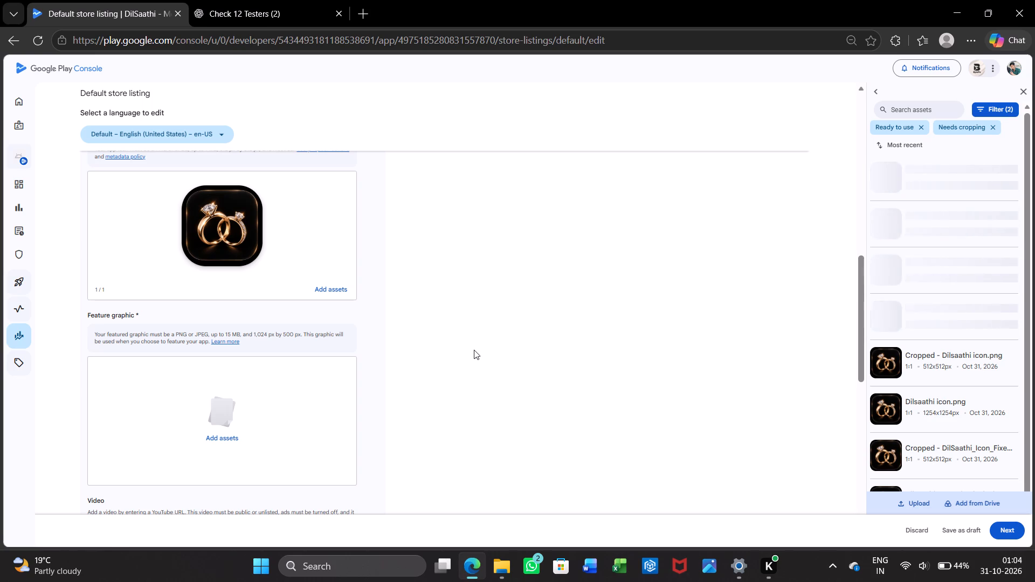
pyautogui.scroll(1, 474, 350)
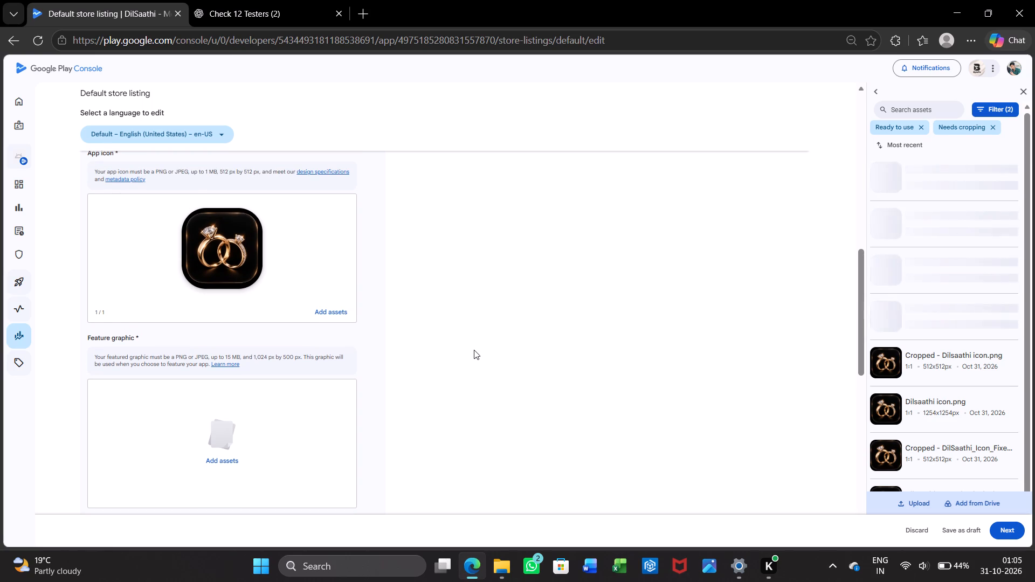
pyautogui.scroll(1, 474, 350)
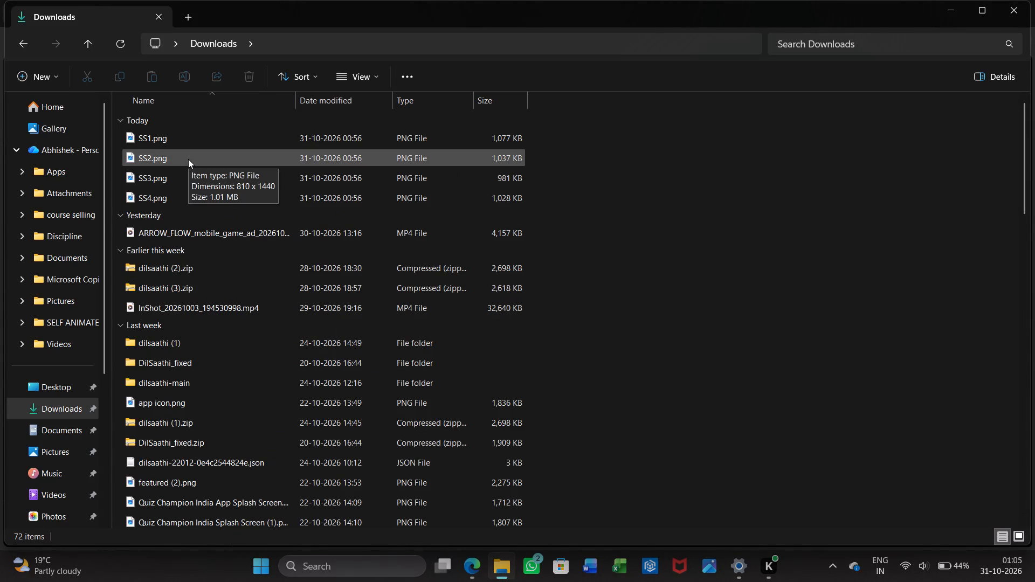
pyautogui.click(1020, 15)
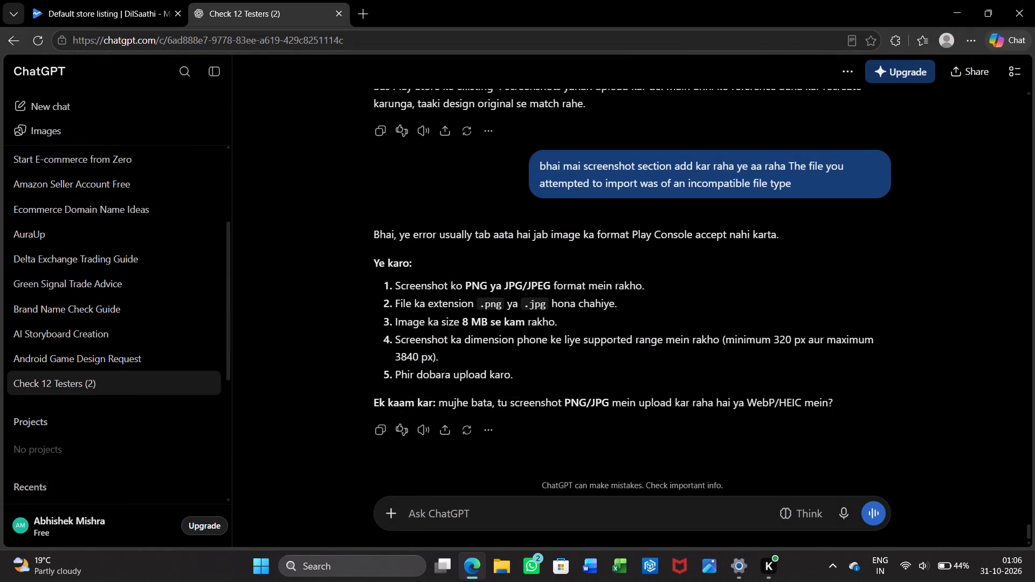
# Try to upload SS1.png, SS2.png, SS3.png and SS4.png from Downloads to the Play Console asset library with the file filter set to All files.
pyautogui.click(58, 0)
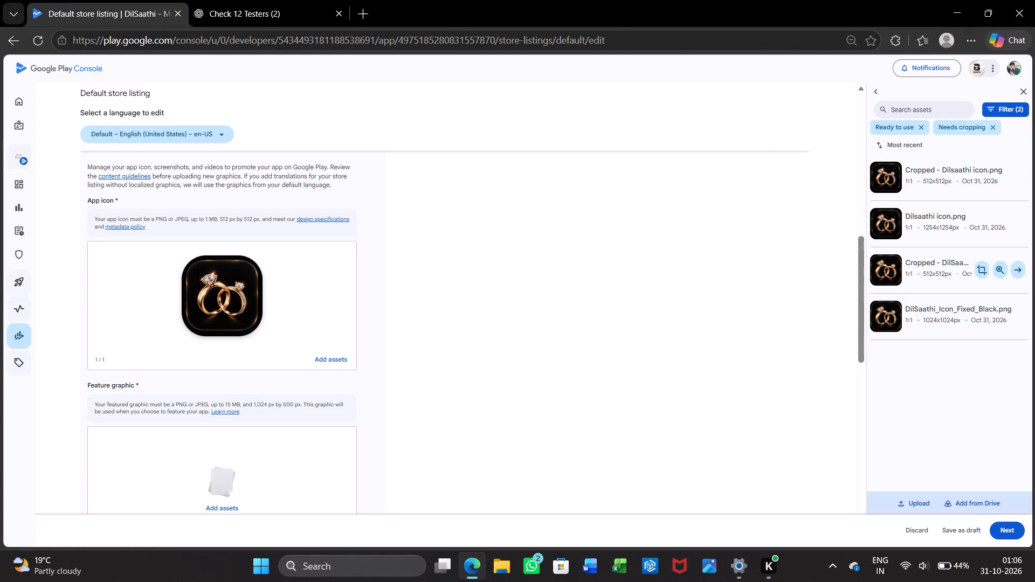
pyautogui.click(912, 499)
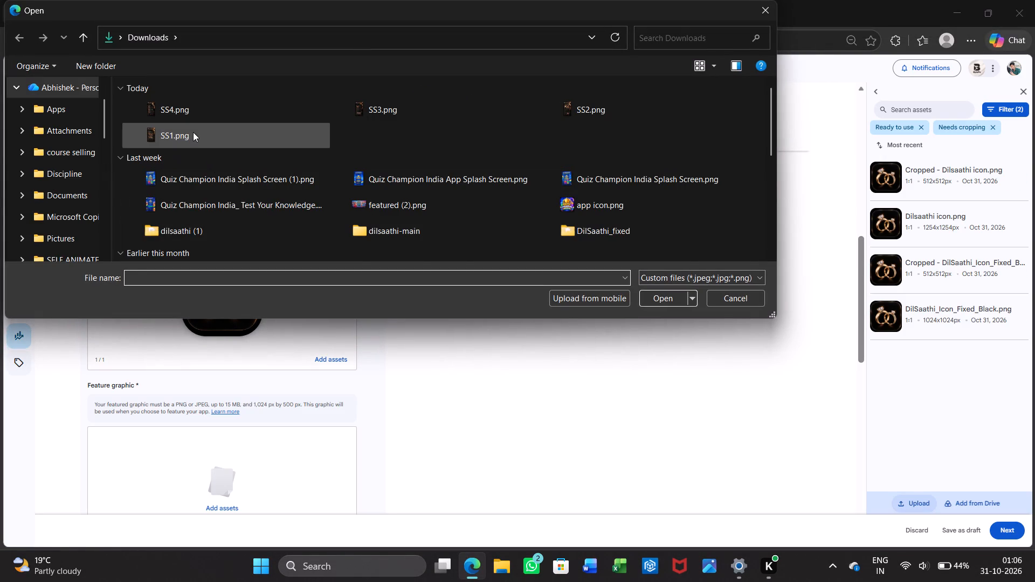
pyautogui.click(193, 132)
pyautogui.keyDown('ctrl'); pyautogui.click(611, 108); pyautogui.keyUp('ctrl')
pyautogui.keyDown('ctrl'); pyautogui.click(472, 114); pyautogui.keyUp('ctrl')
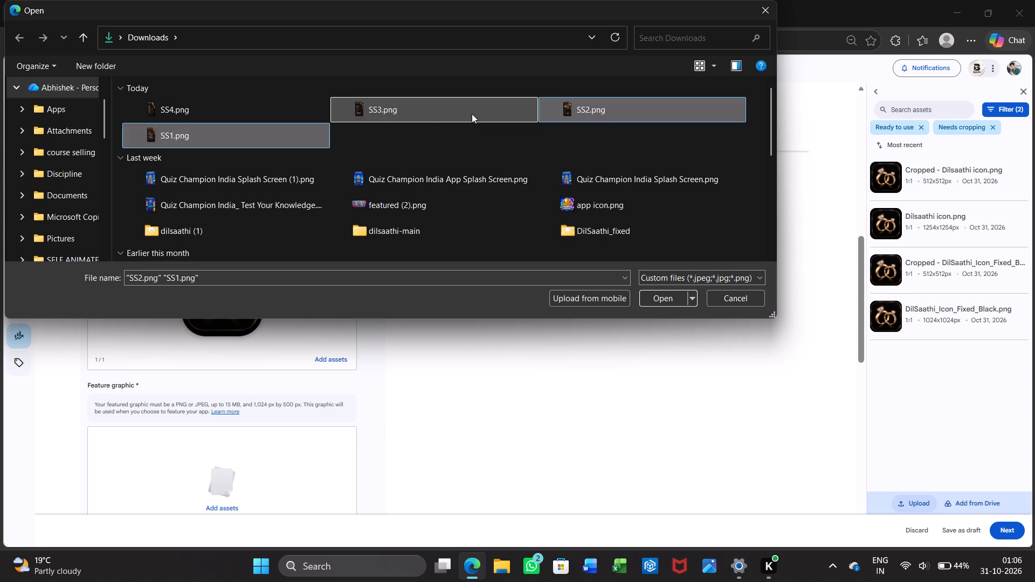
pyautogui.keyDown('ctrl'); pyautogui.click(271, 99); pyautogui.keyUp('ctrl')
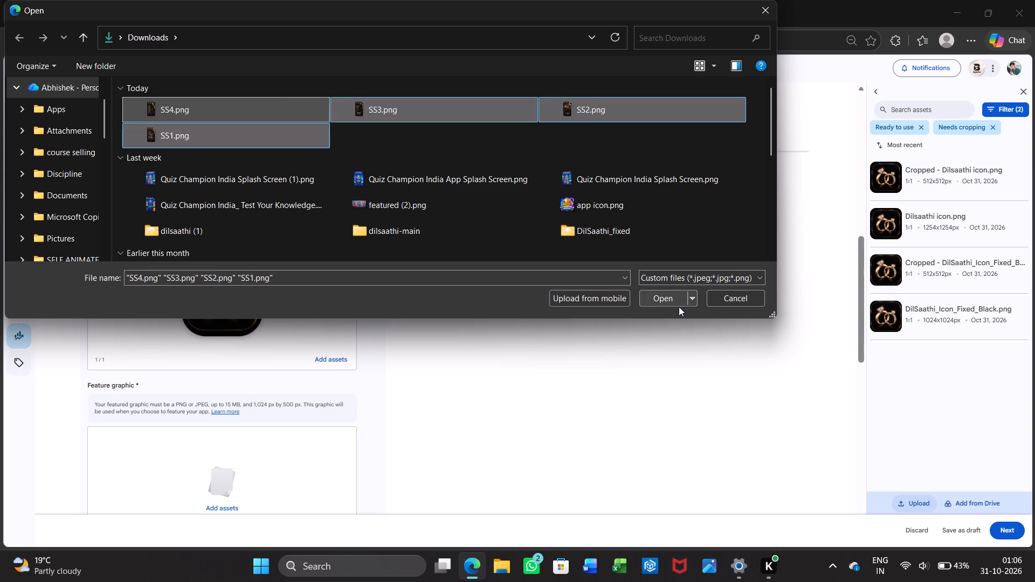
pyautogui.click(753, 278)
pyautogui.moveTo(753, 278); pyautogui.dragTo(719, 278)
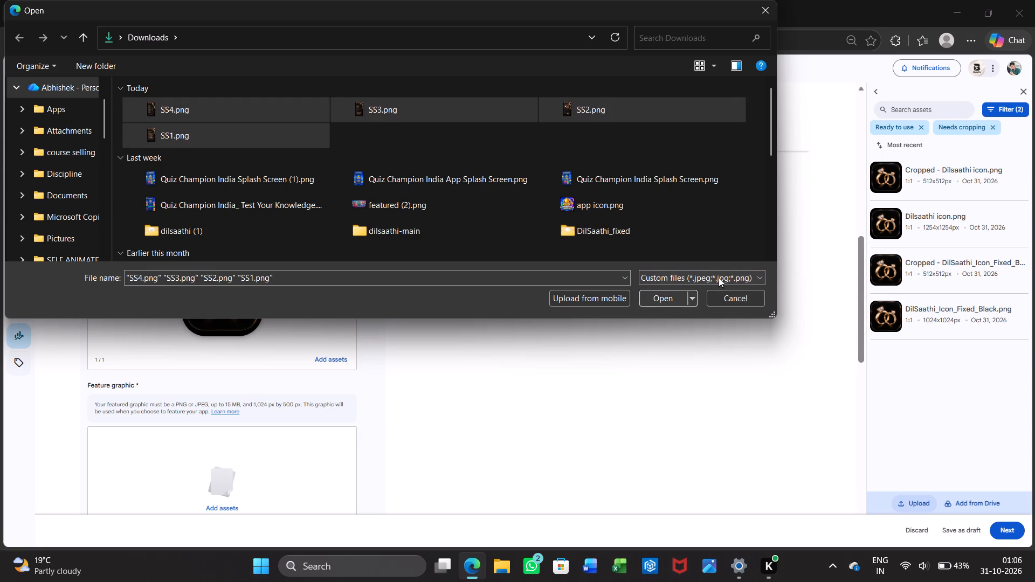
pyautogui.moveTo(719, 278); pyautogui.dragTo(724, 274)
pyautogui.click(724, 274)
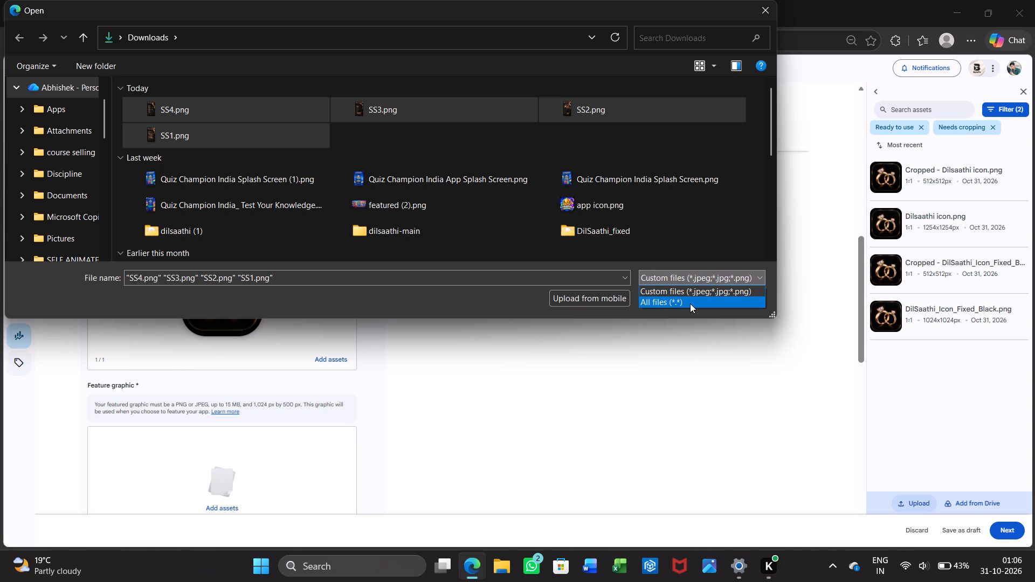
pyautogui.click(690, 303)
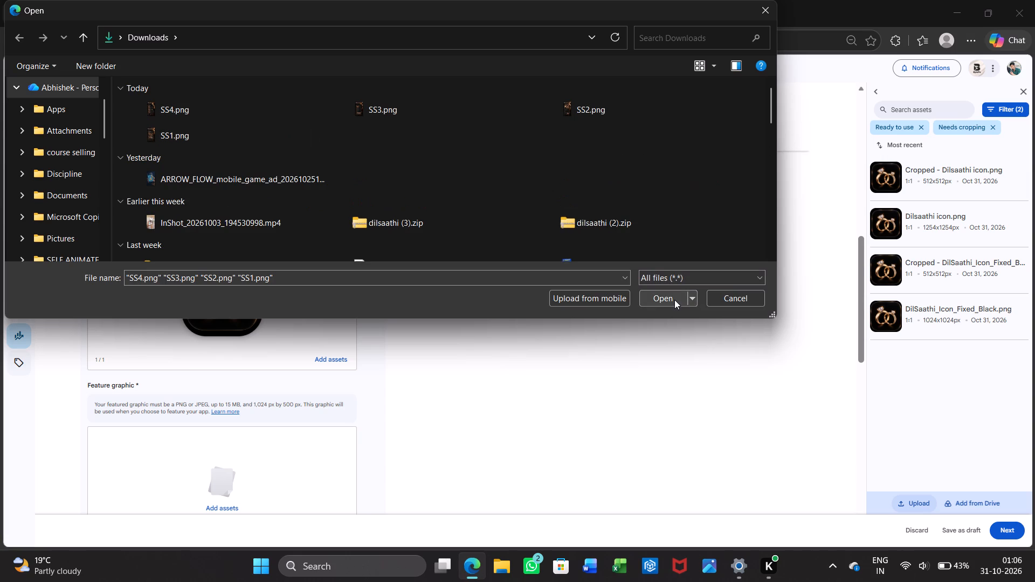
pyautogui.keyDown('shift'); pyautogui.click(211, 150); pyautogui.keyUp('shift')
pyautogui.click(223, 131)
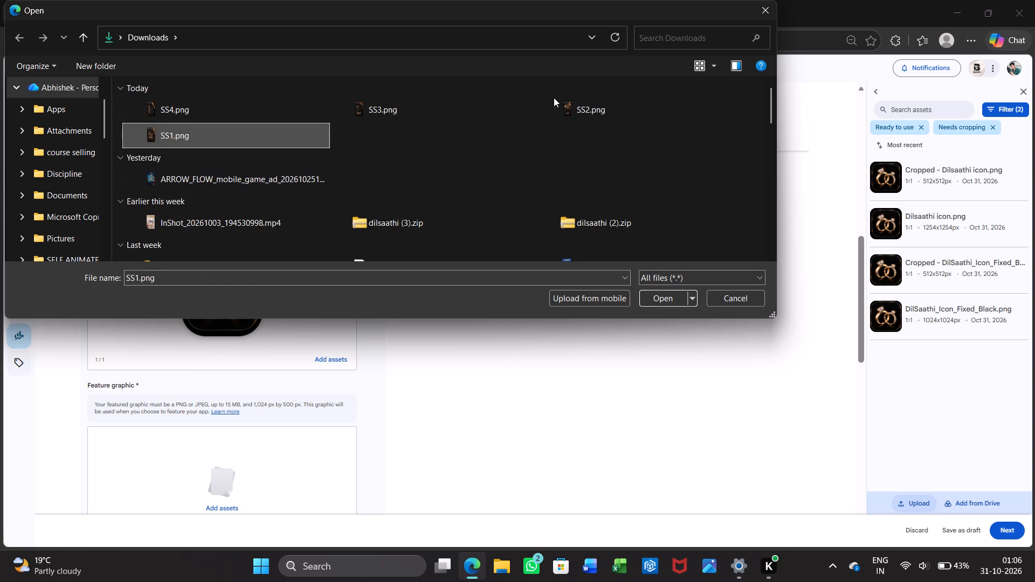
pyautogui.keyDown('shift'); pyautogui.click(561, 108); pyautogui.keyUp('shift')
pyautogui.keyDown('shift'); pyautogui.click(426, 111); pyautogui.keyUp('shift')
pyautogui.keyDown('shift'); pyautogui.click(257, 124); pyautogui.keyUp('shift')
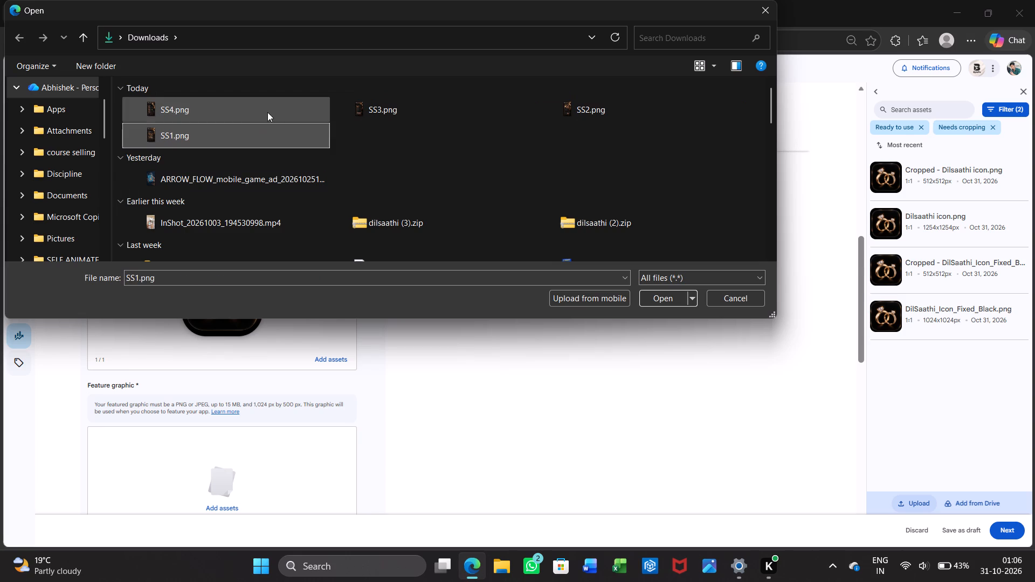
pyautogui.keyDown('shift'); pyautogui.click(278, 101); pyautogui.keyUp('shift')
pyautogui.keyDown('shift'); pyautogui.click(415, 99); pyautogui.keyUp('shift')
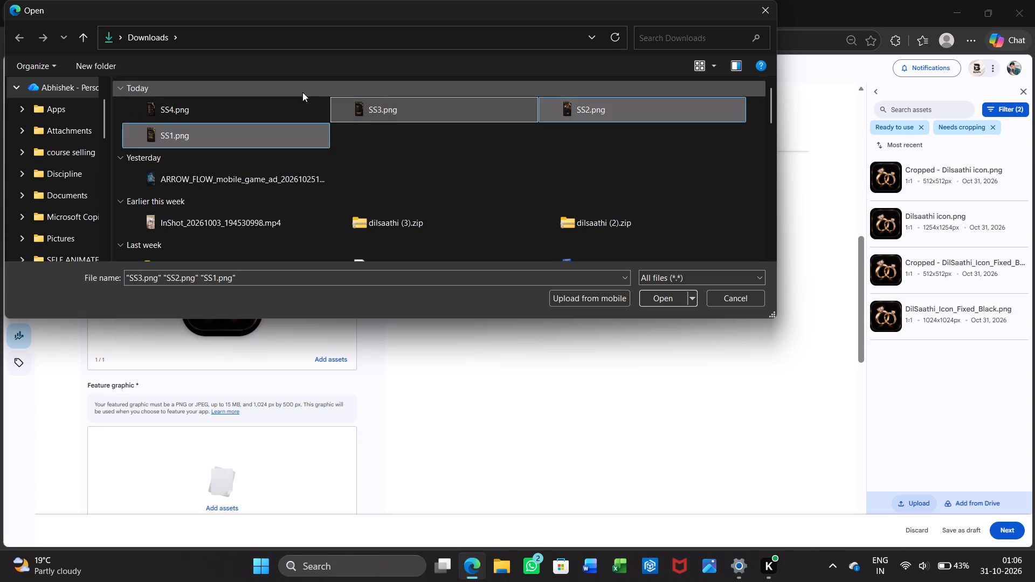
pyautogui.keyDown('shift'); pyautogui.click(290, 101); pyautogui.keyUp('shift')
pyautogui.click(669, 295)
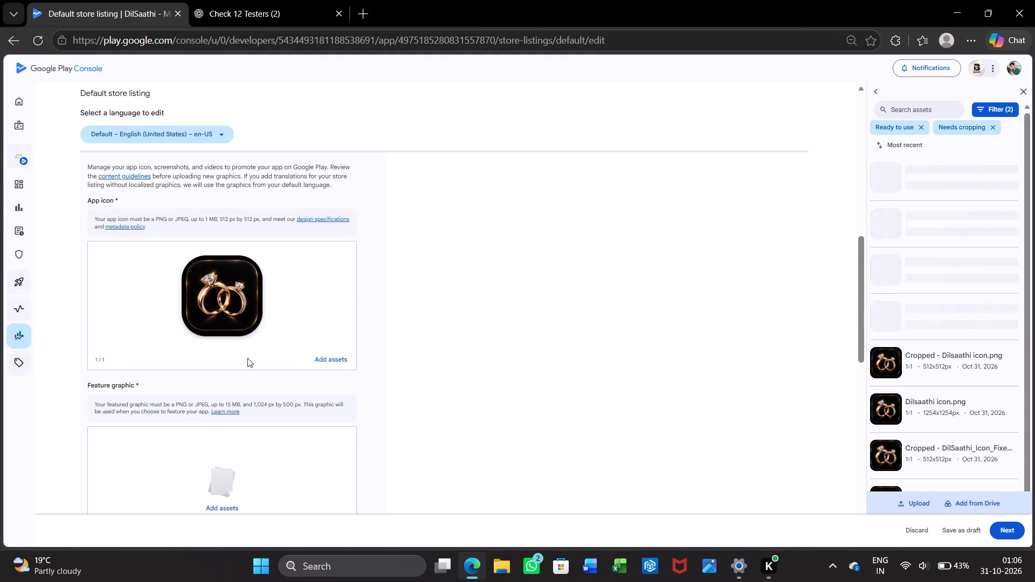
# Retry uploading SS1.png, SS2.png, SS3.png and SS4.png together from Downloads for the phone screenshots, using the JPEG/PNG file filter.
pyautogui.scroll(-3, 247, 358)
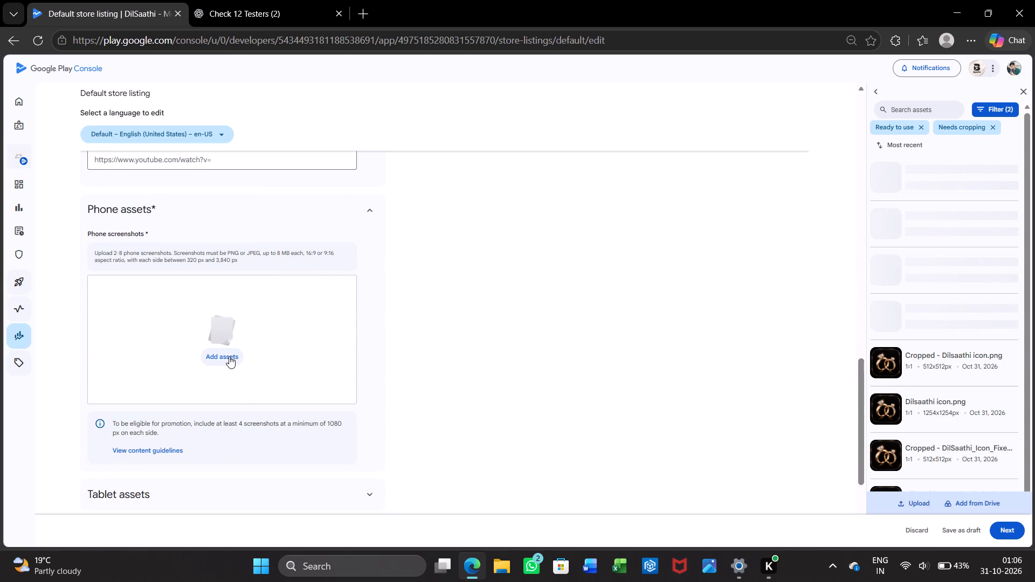
pyautogui.click(229, 356)
pyautogui.click(229, 356)
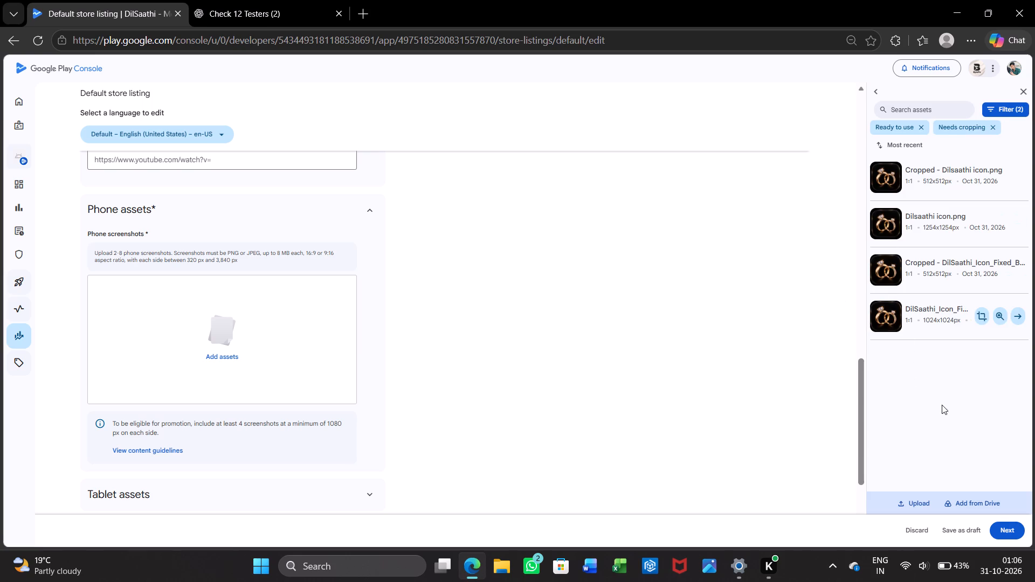
pyautogui.click(913, 495)
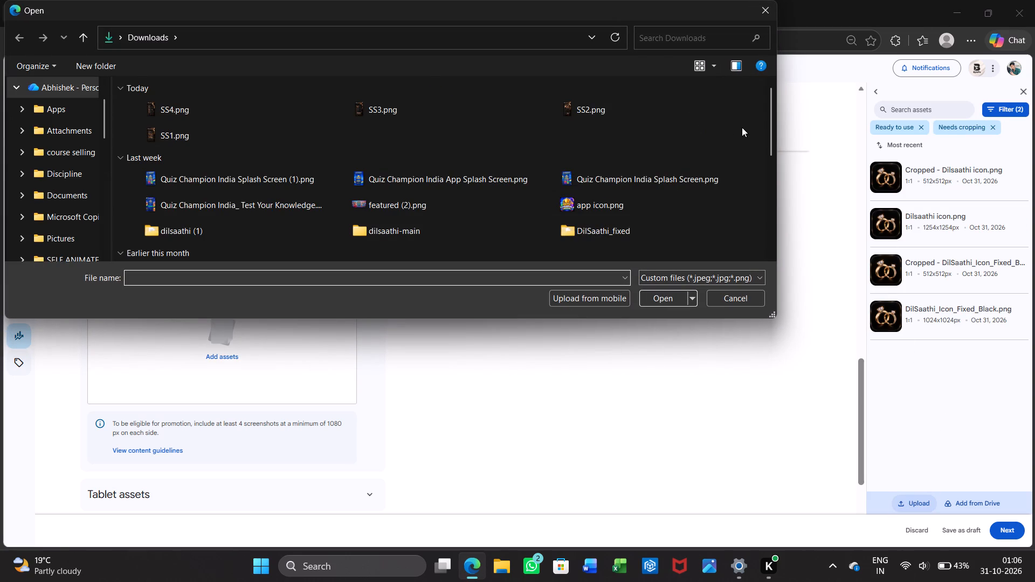
pyautogui.keyDown('ctrl'); pyautogui.moveTo(759, 120); pyautogui.dragTo(303, 148); pyautogui.keyUp('ctrl')
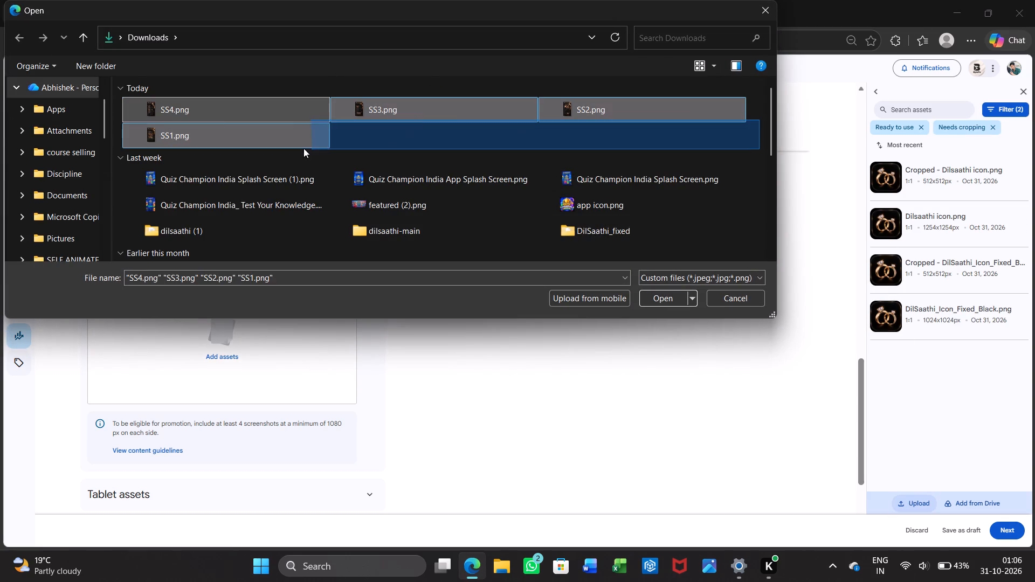
pyautogui.keyDown('ctrl'); pyautogui.moveTo(303, 148); pyautogui.dragTo(218, 126); pyautogui.keyUp('ctrl')
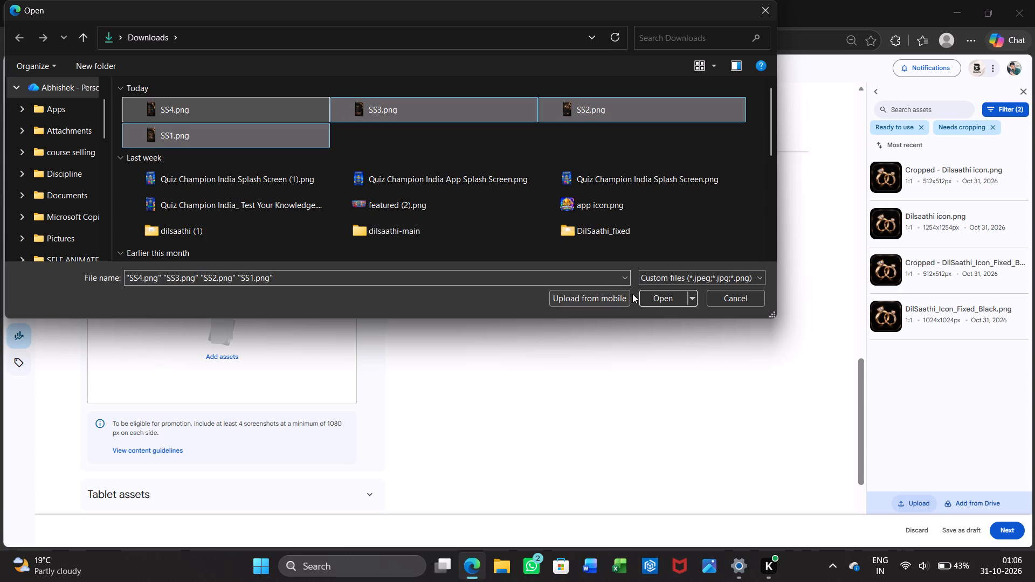
pyautogui.click(660, 295)
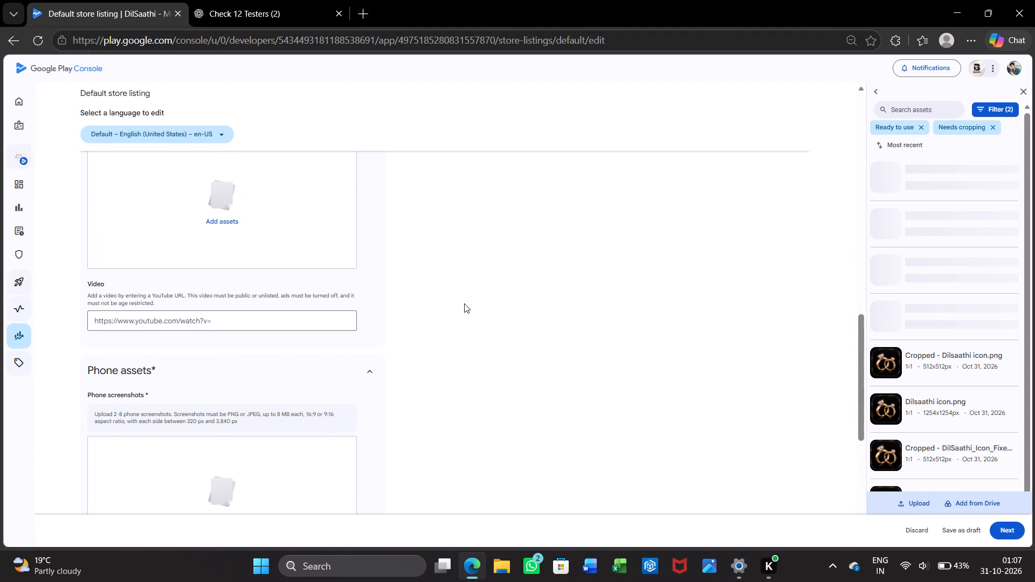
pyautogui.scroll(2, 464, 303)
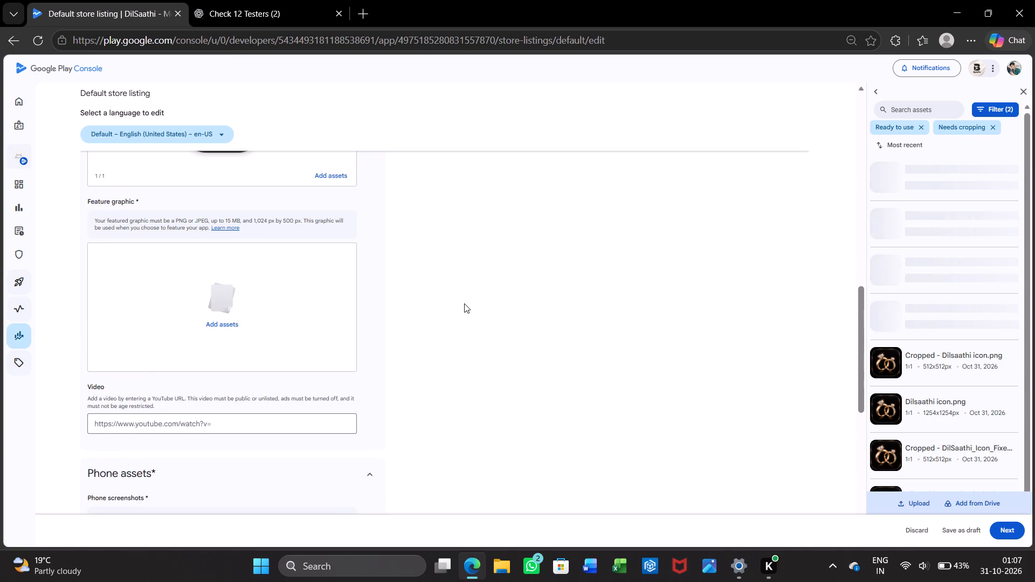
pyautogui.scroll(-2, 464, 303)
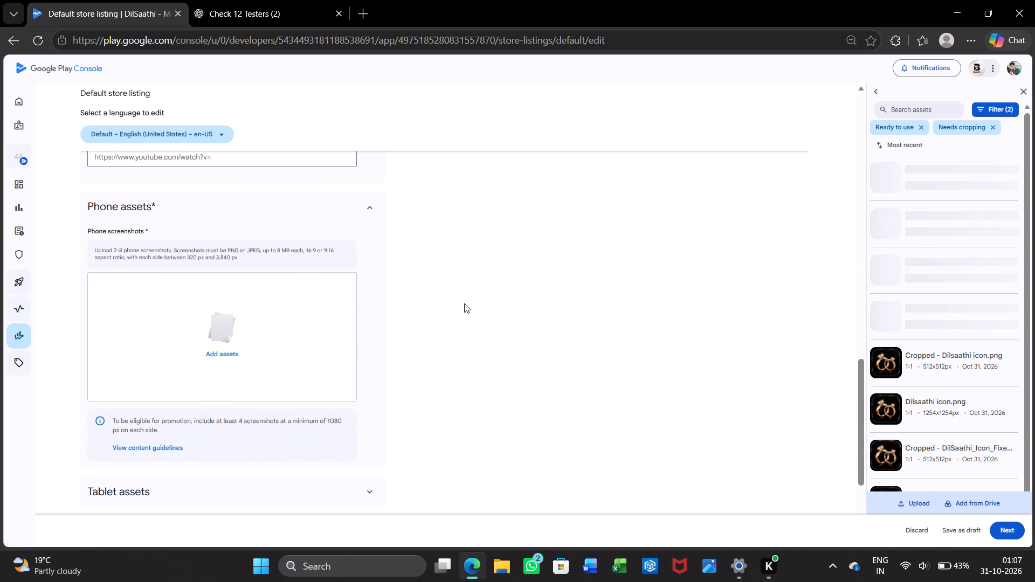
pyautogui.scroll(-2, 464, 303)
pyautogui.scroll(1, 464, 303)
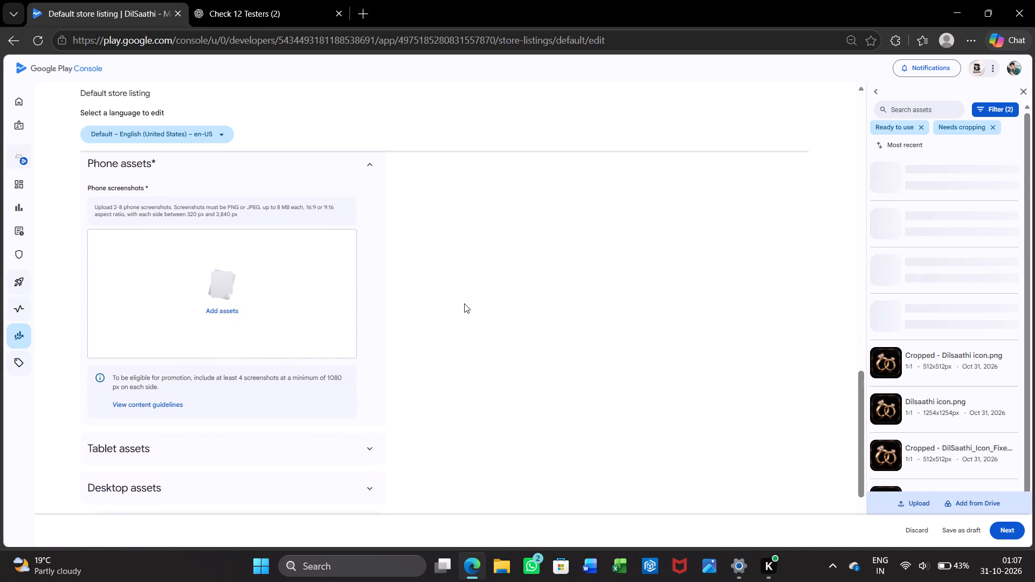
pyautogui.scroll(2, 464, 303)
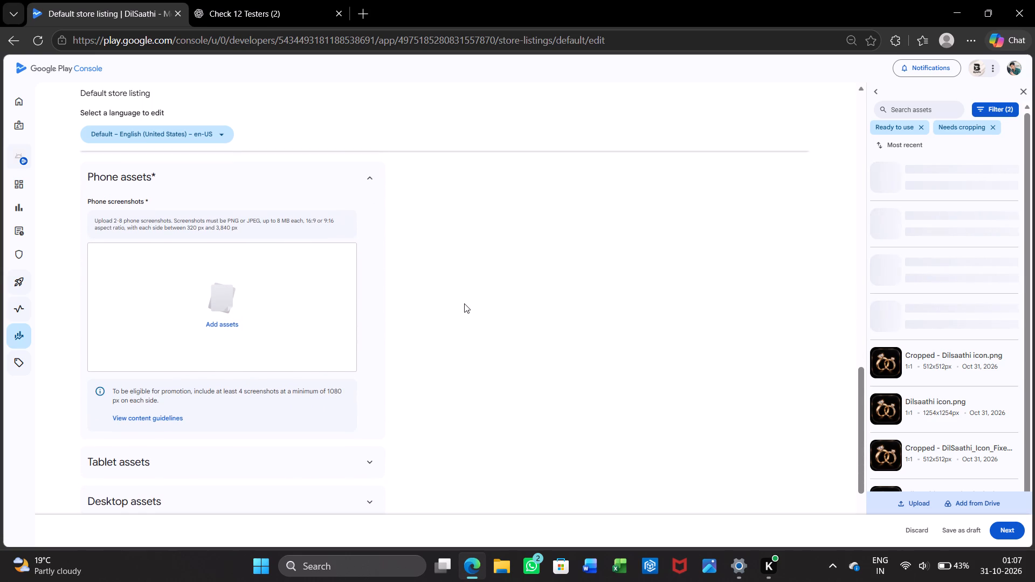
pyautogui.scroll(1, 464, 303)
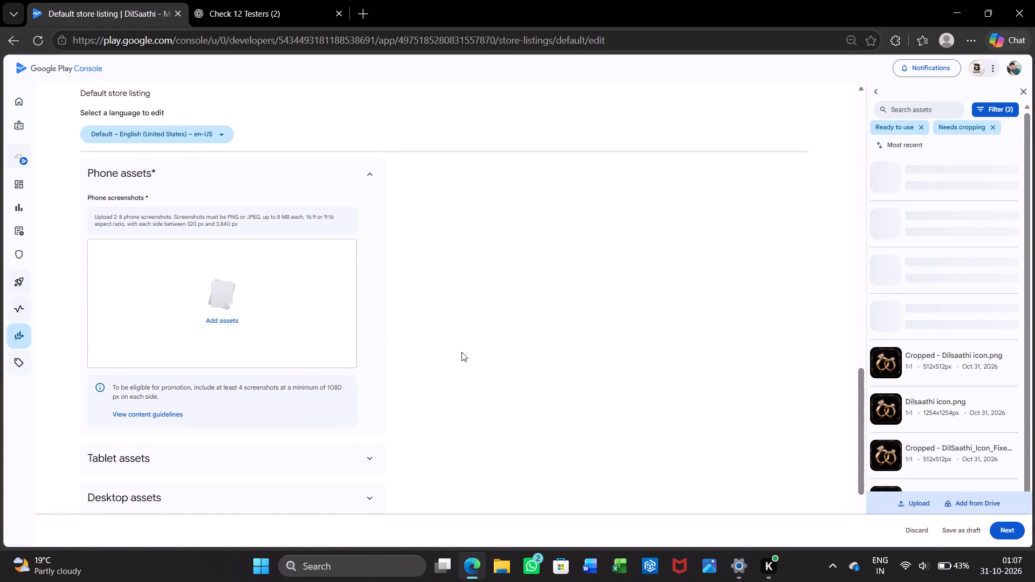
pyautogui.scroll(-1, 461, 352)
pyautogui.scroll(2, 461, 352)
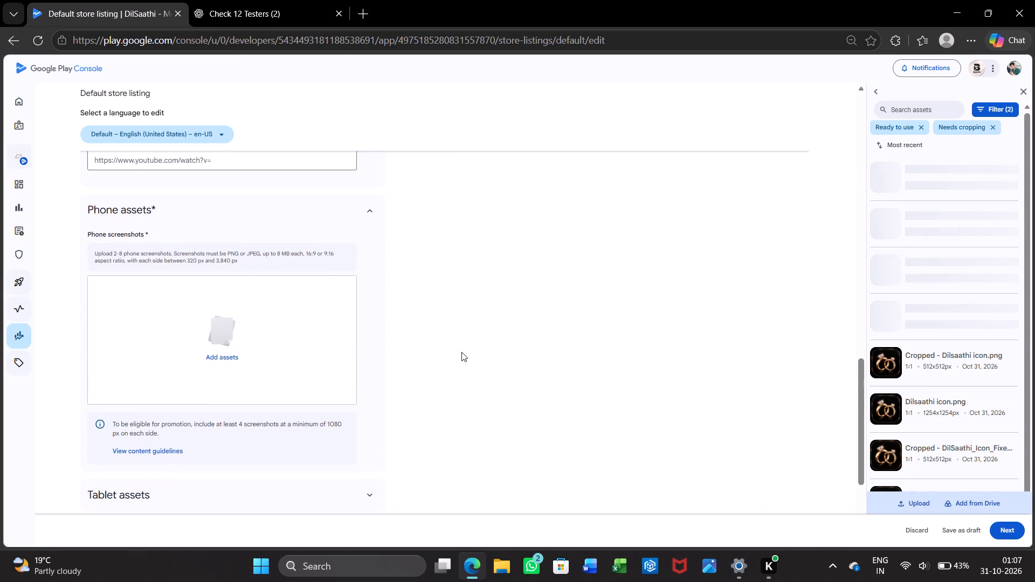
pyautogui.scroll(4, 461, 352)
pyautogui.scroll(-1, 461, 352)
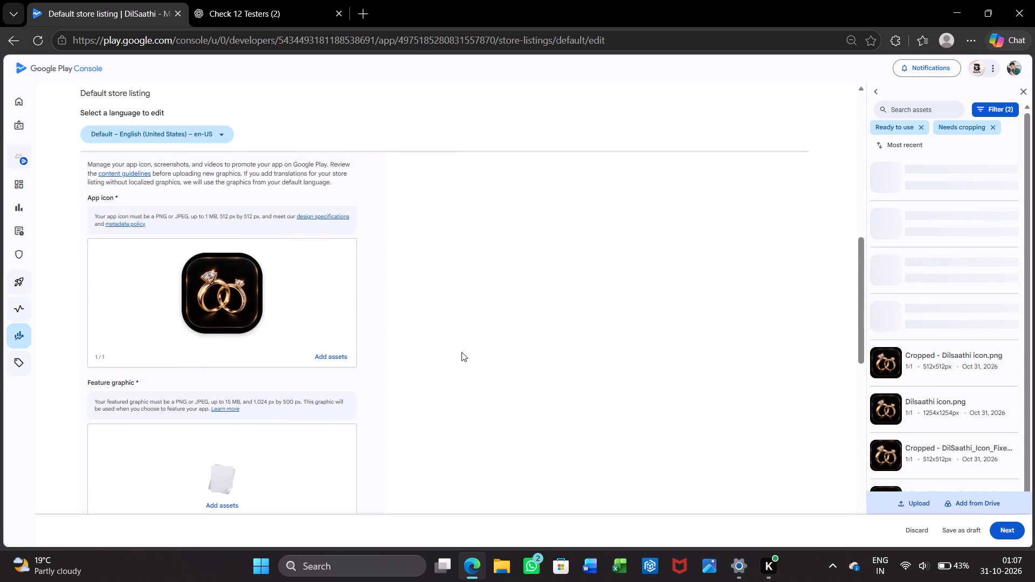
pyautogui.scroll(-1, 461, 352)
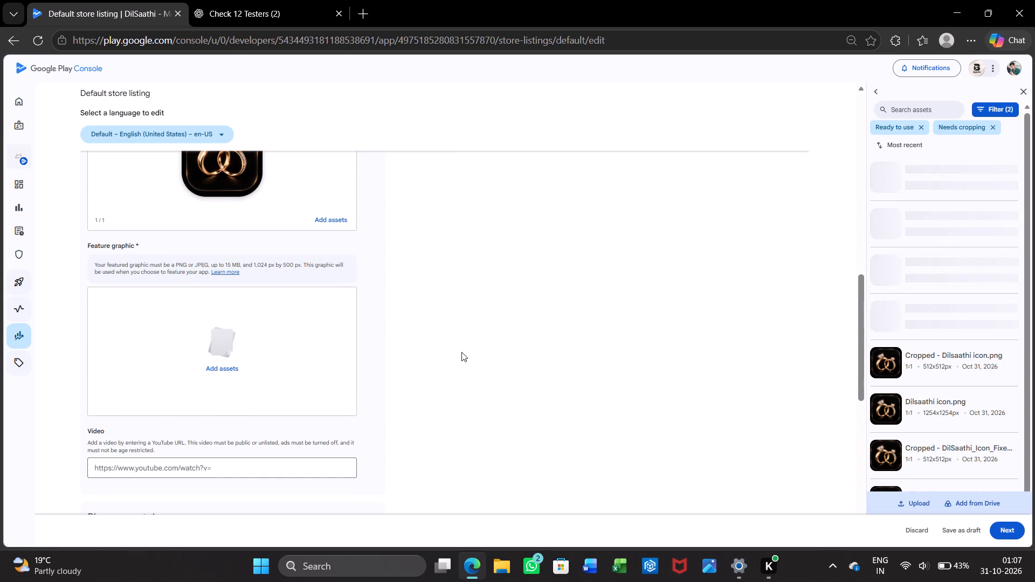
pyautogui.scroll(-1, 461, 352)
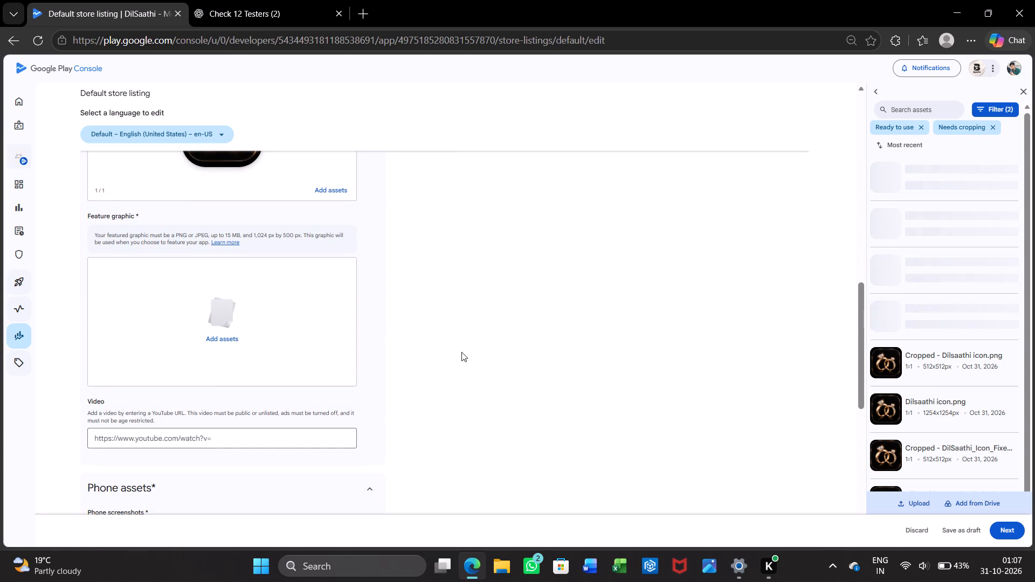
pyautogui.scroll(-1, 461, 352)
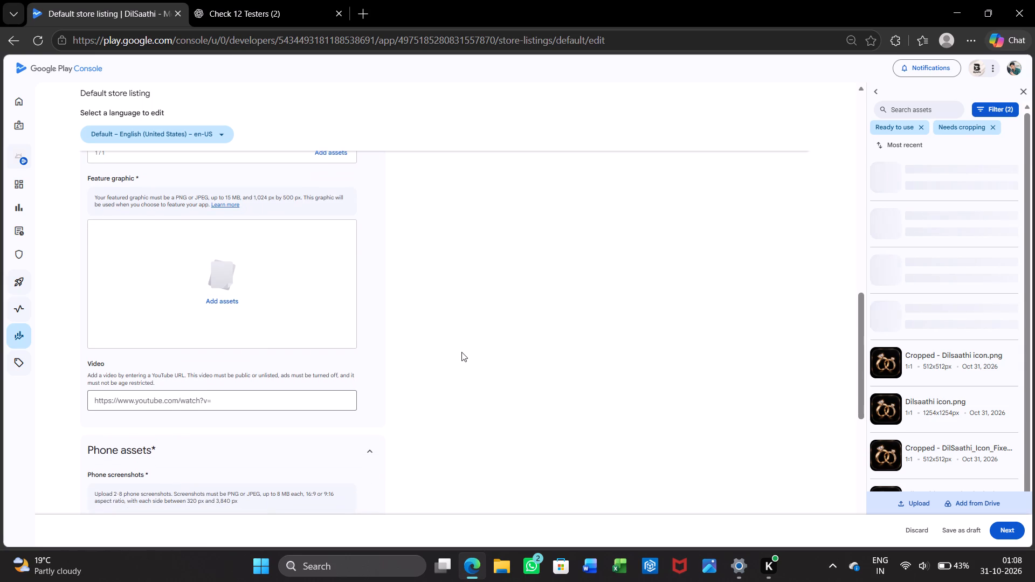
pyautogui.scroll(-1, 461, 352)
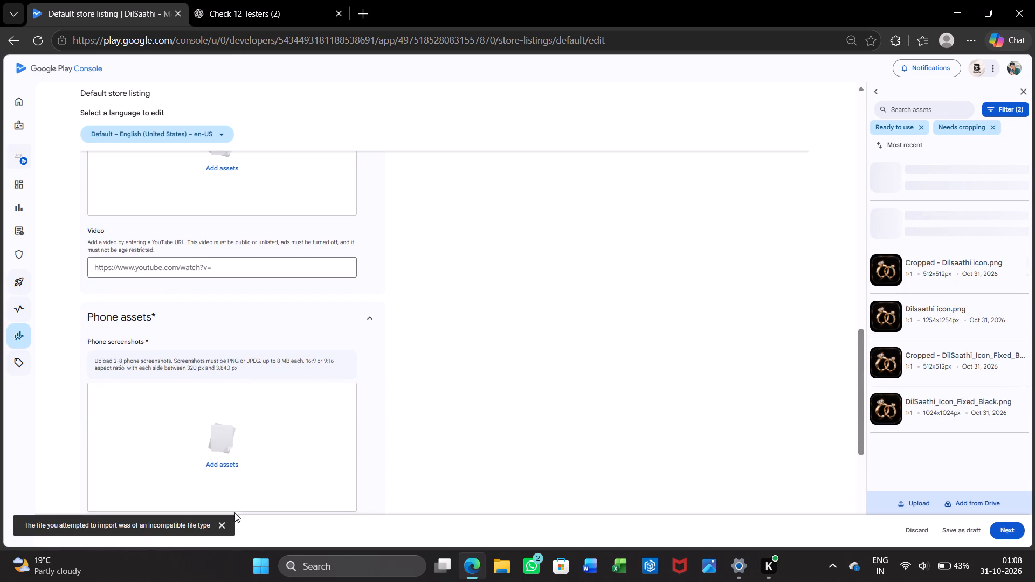
# Dismiss the file type notice and save the default store listing as a draft.
pyautogui.click(225, 525)
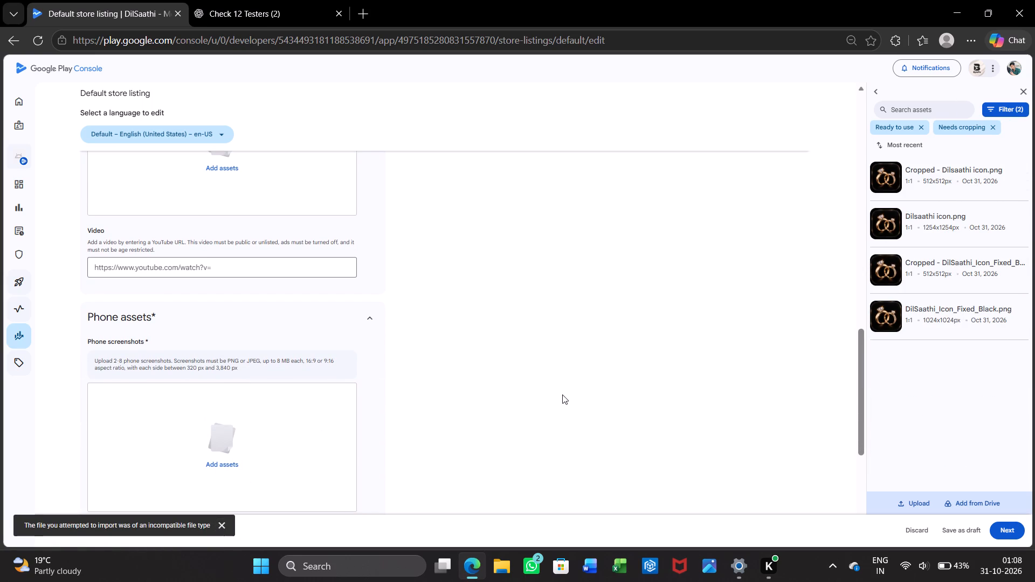
pyautogui.click(562, 394)
pyautogui.click(968, 536)
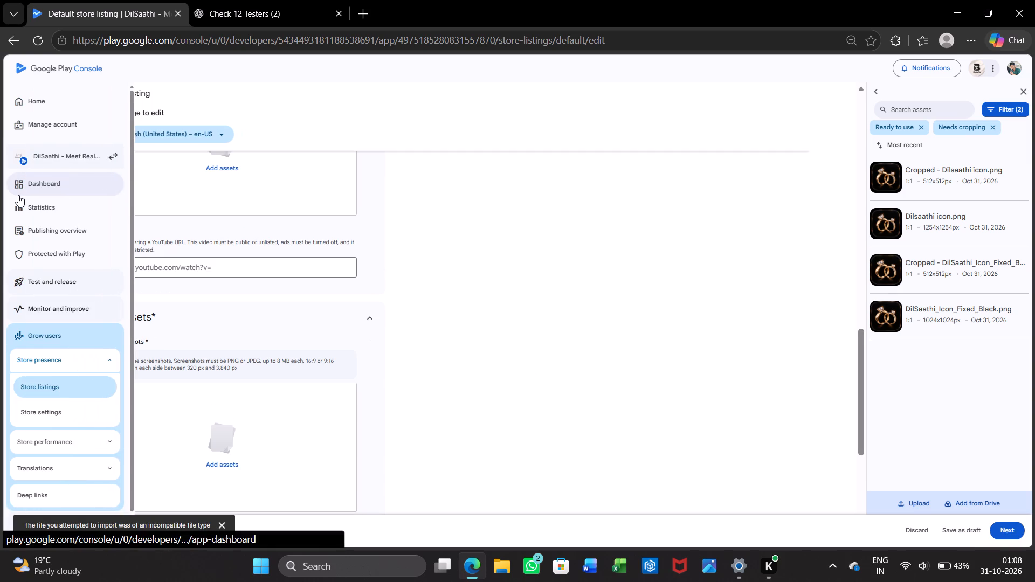
# Switch to the other DilSaathi app, the one with the ring icon, and leave the current listing page discarding unsaved changes.
pyautogui.click(73, 153)
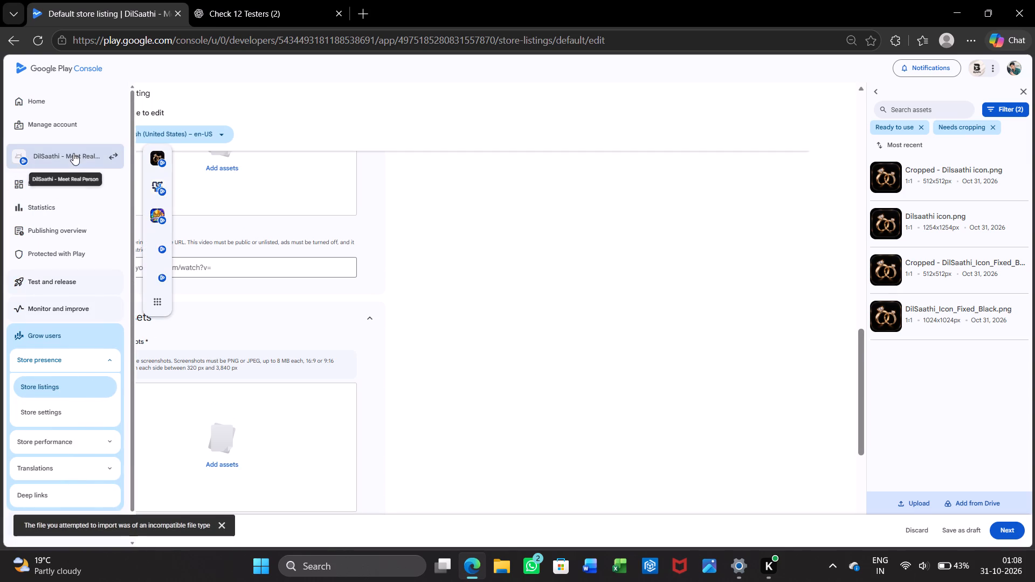
pyautogui.click(157, 167)
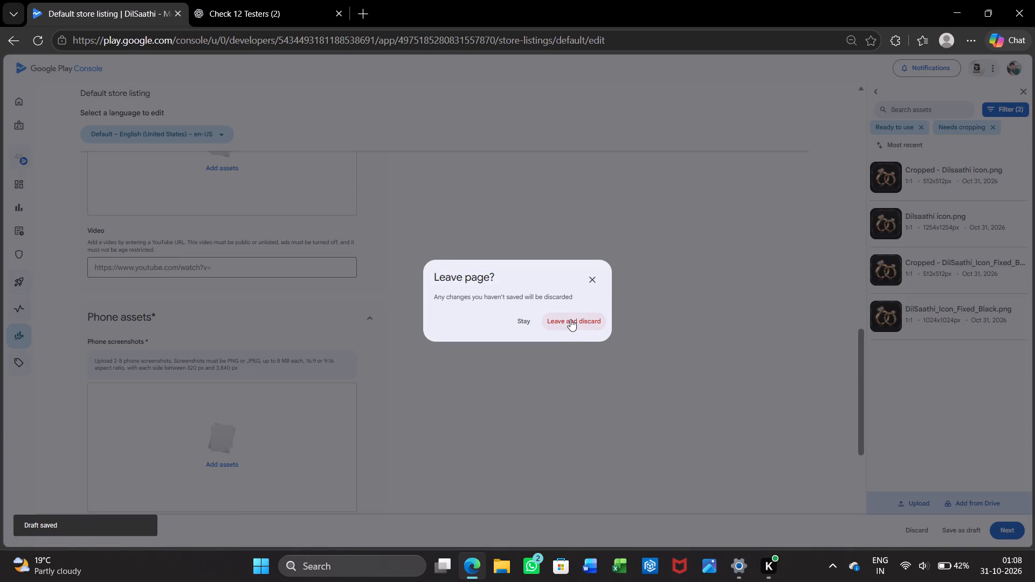
pyautogui.click(570, 319)
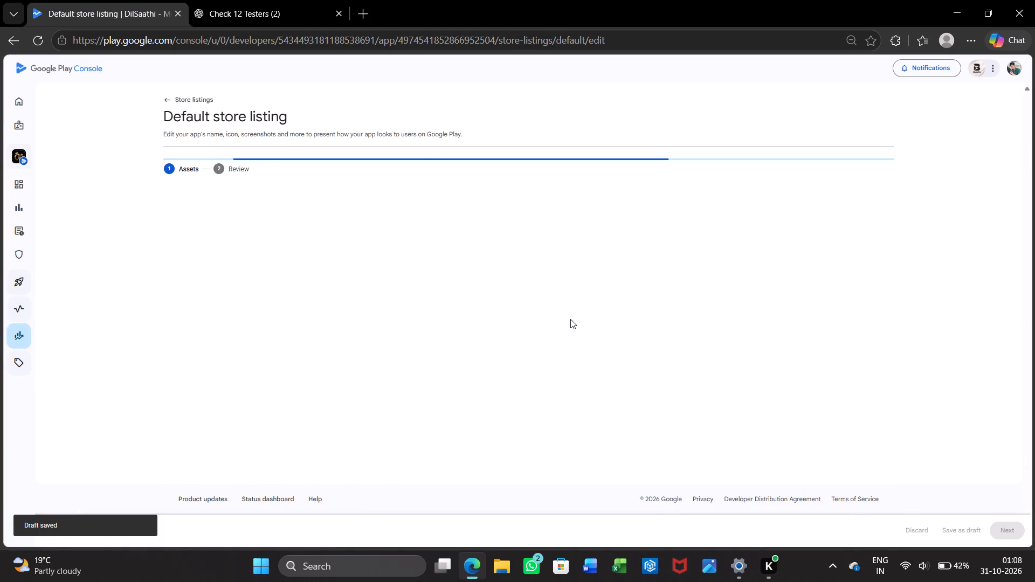
pyautogui.scroll(-1, 378, 263)
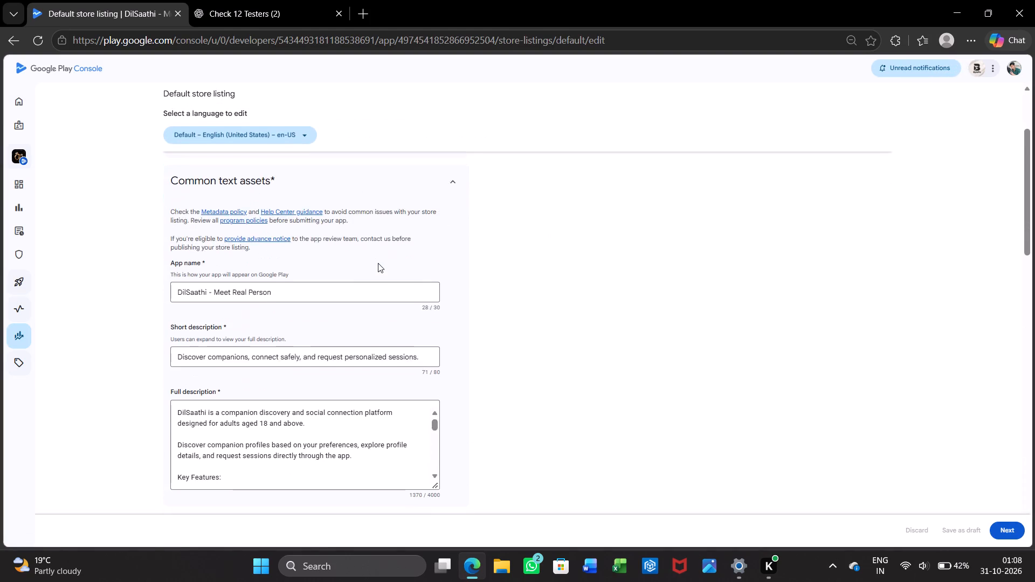
pyautogui.scroll(-2, 378, 263)
pyautogui.scroll(-2, 402, 377)
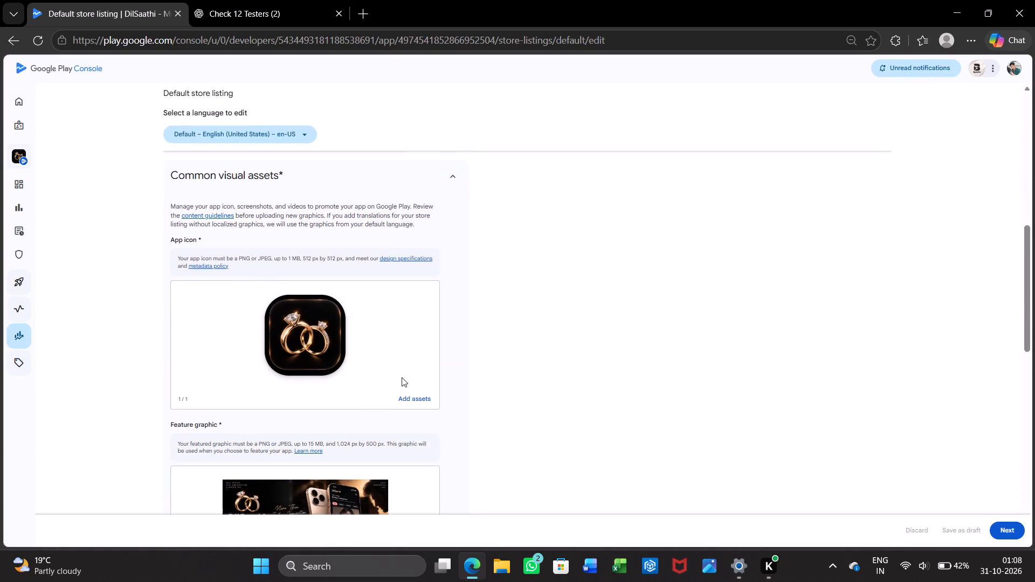
pyautogui.scroll(-1, 402, 377)
pyautogui.click(307, 350)
pyautogui.doubleClick(307, 350)
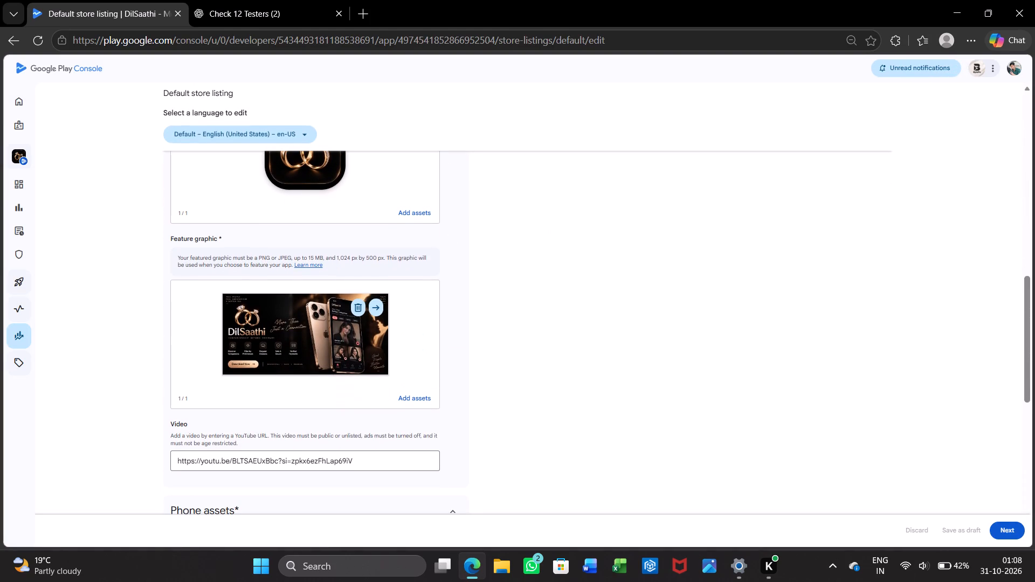
pyautogui.moveTo(307, 350); pyautogui.dragTo(377, 306)
pyautogui.click(377, 306)
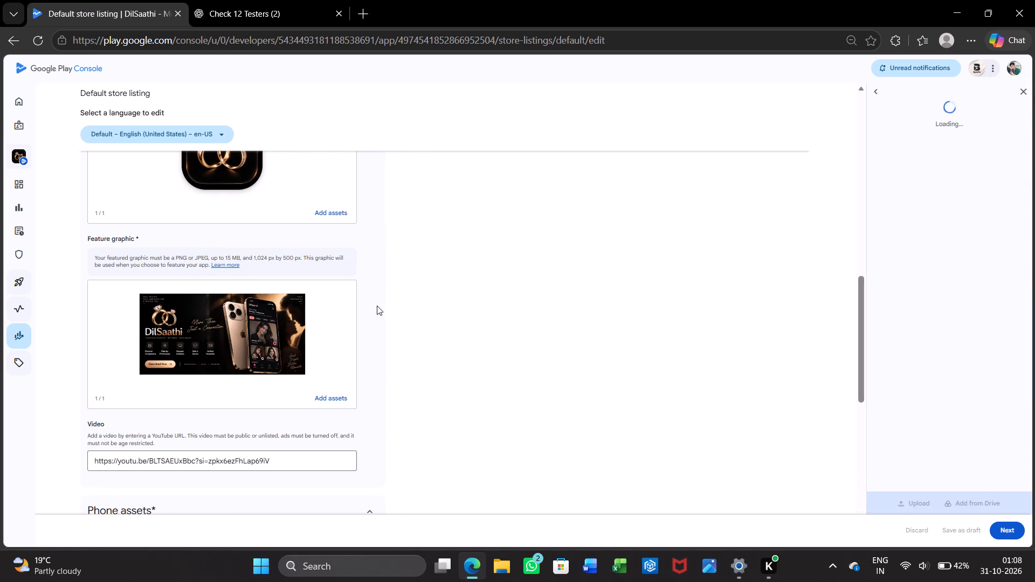
pyautogui.doubleClick(932, 135)
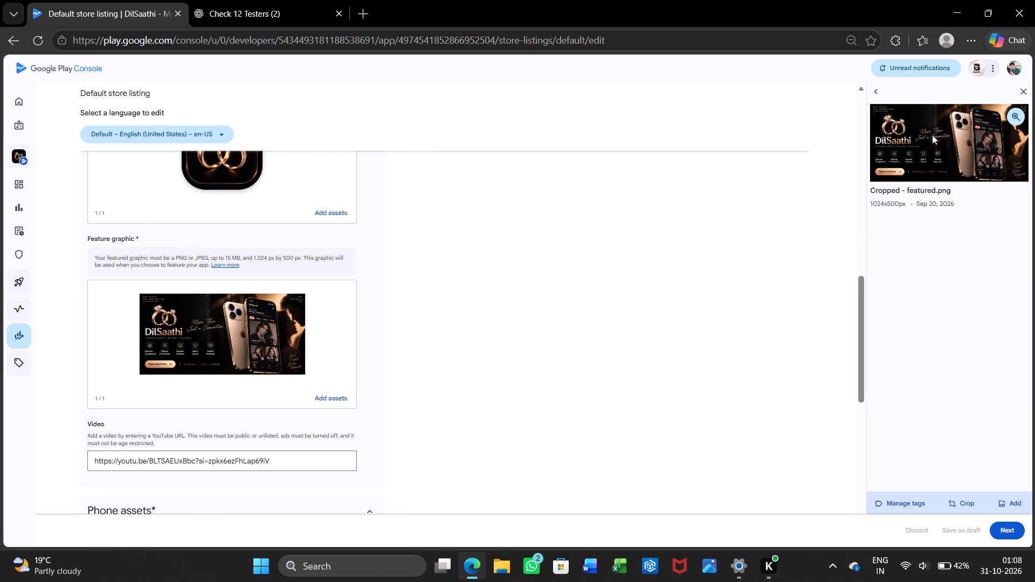
pyautogui.click(1015, 113)
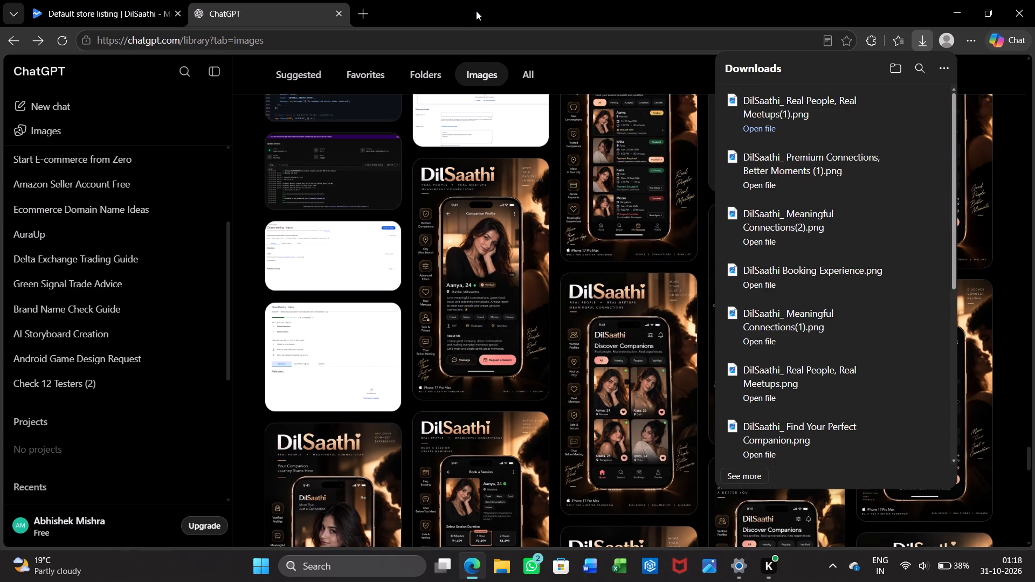
pyautogui.click(476, 11)
pyautogui.click(119, 0)
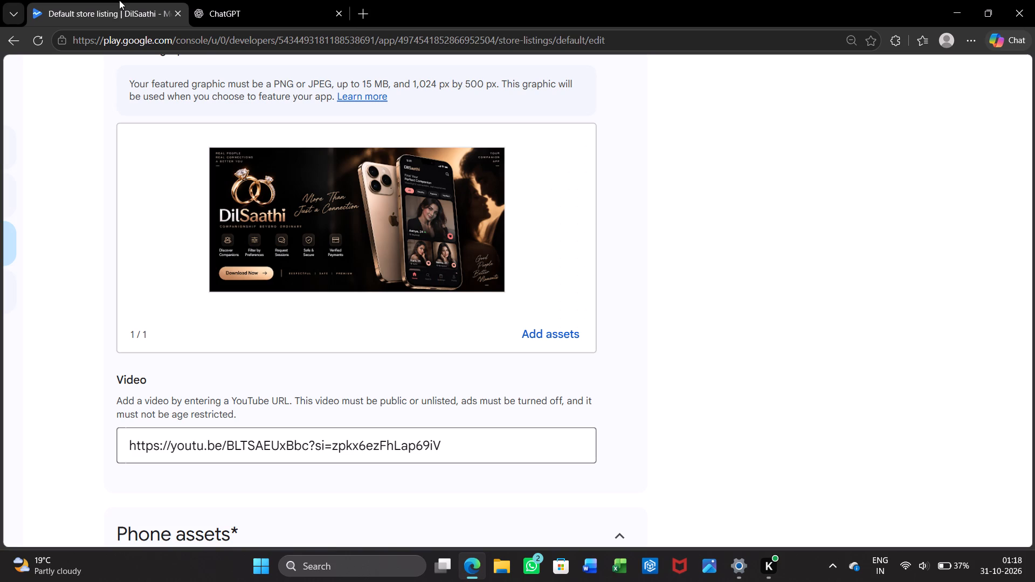
pyautogui.scroll(-2, 217, 276)
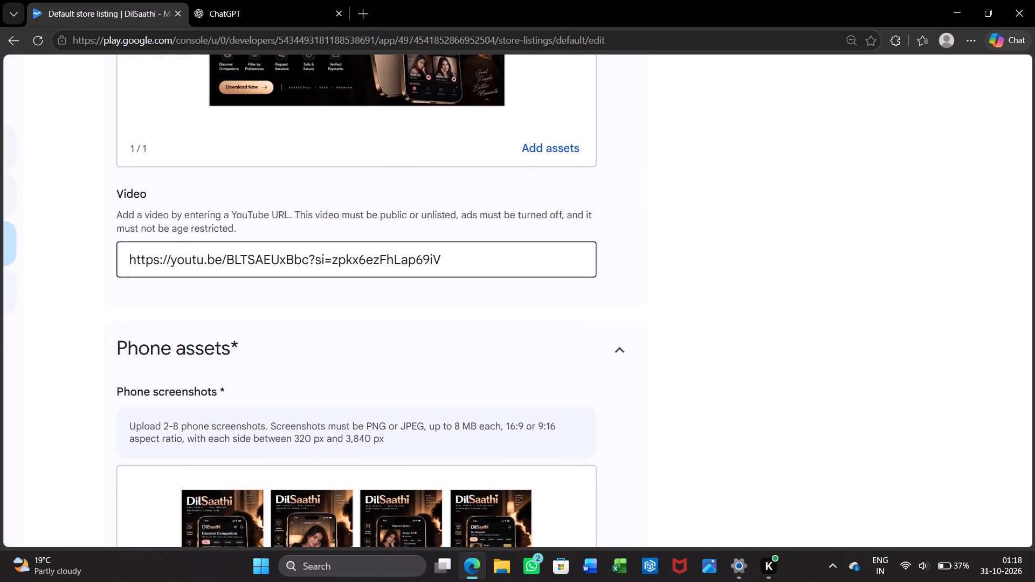
pyautogui.scroll(-1, 253, 412)
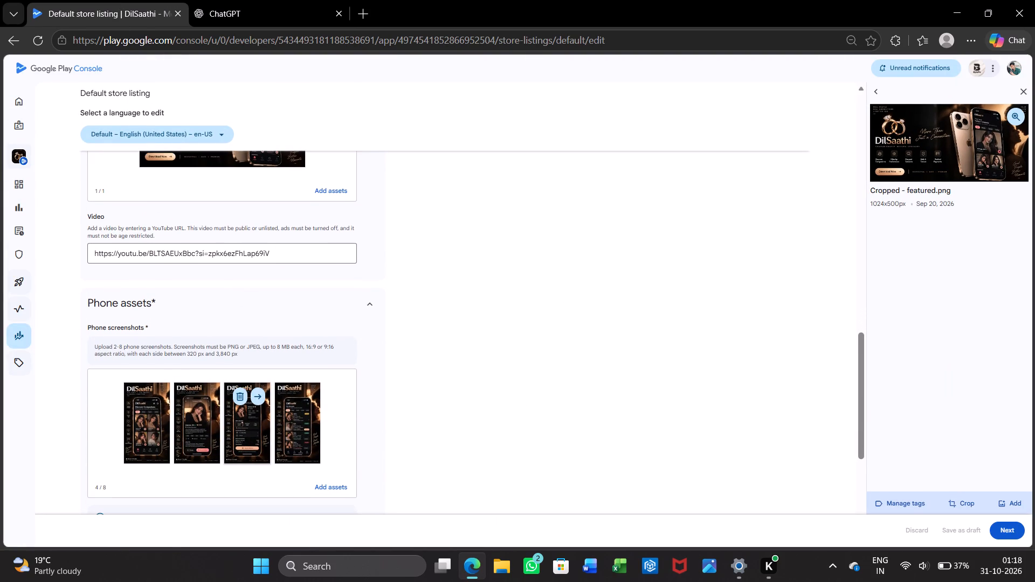
# Switch to the draft default store listing of the "DilSaathi - Meet Real Person" app.
pyautogui.click(23, 153)
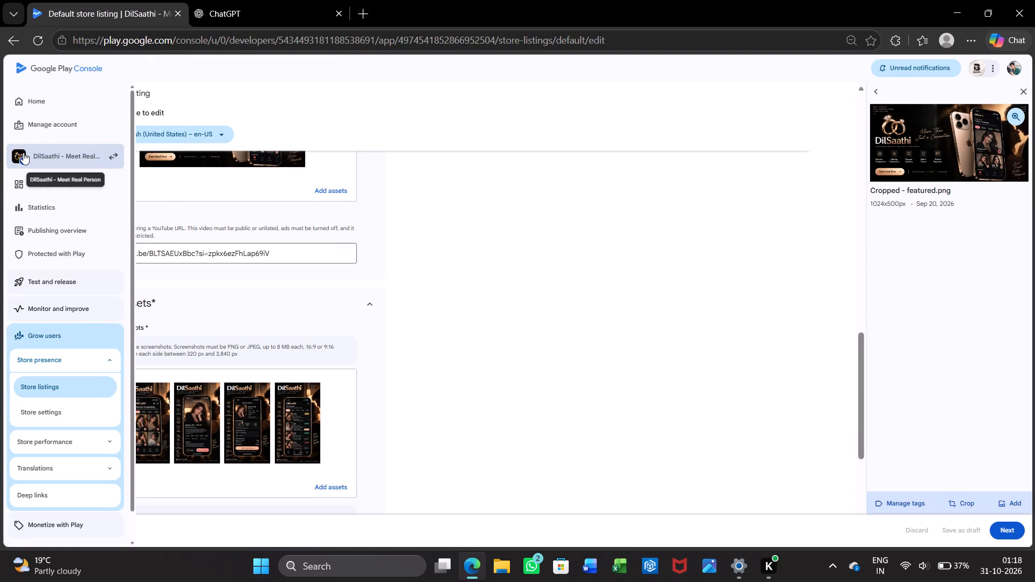
pyautogui.click(150, 162)
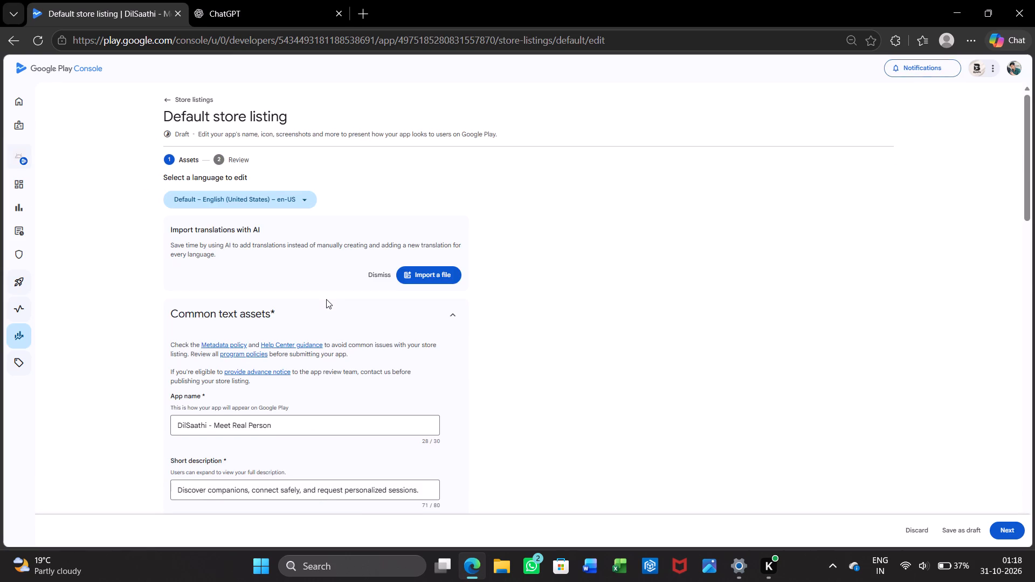
# Upload "DilSaathi_ Premium Connections, Better Moments (1).png" from Downloads as an asset for the feature graphic.
pyautogui.scroll(-2, 326, 299)
pyautogui.scroll(-2, 508, 269)
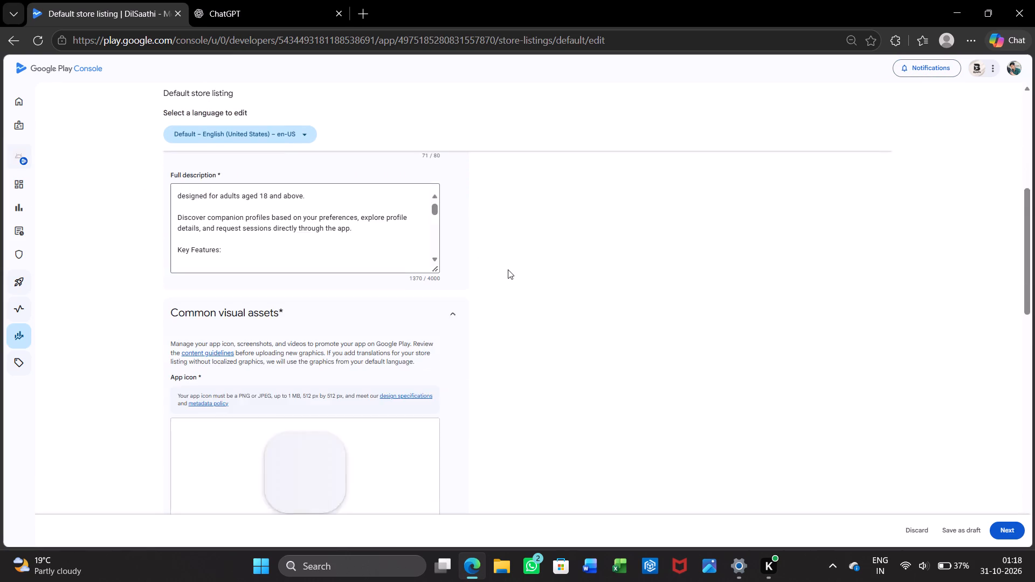
pyautogui.scroll(-1, 508, 269)
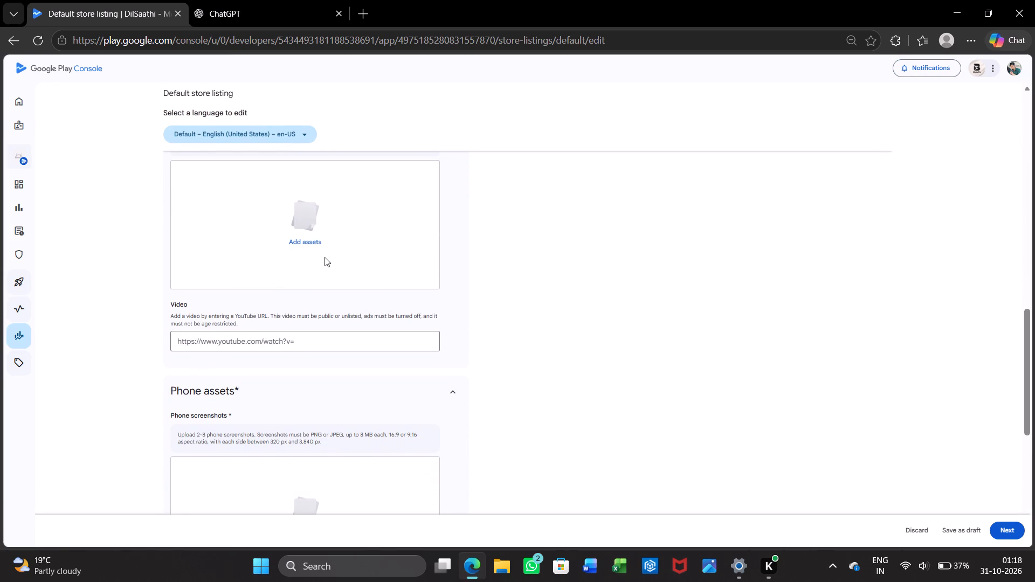
pyautogui.click(313, 250)
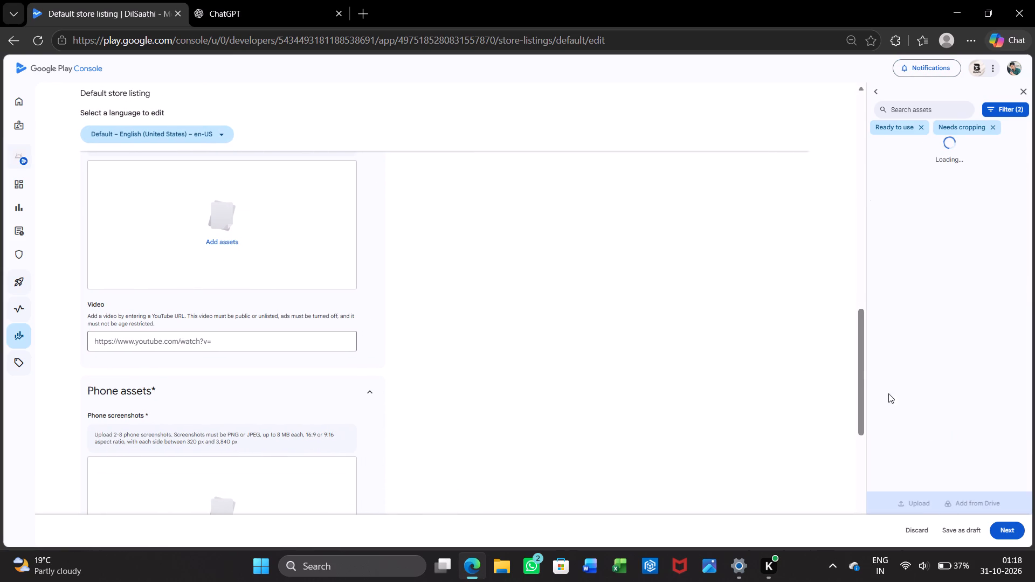
pyautogui.click(910, 509)
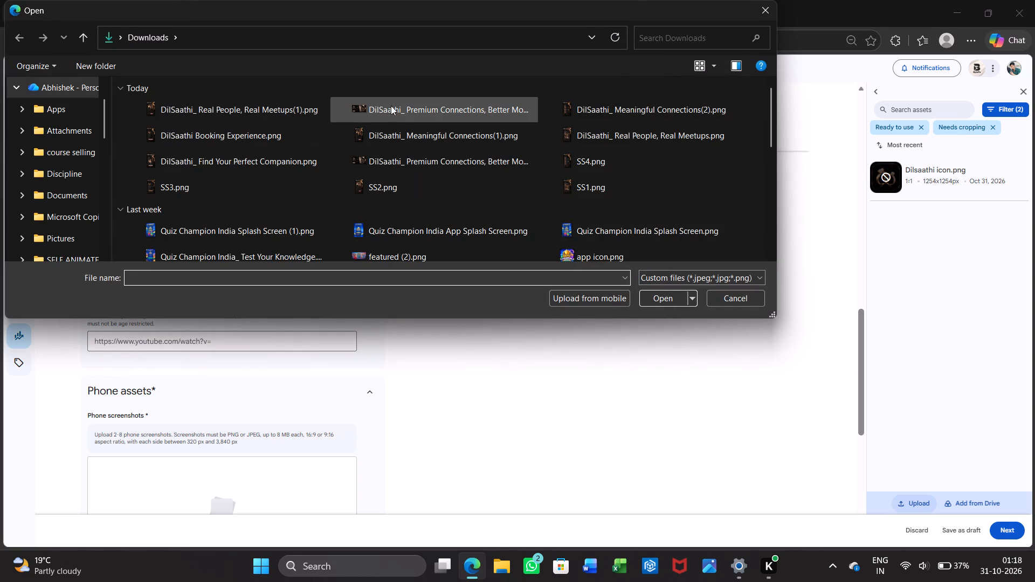
pyautogui.doubleClick(418, 111)
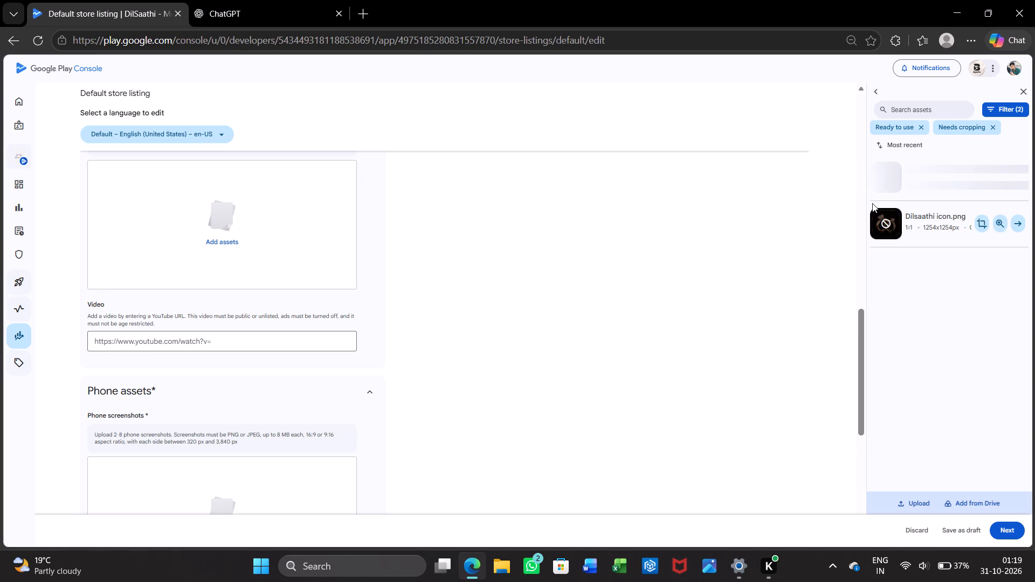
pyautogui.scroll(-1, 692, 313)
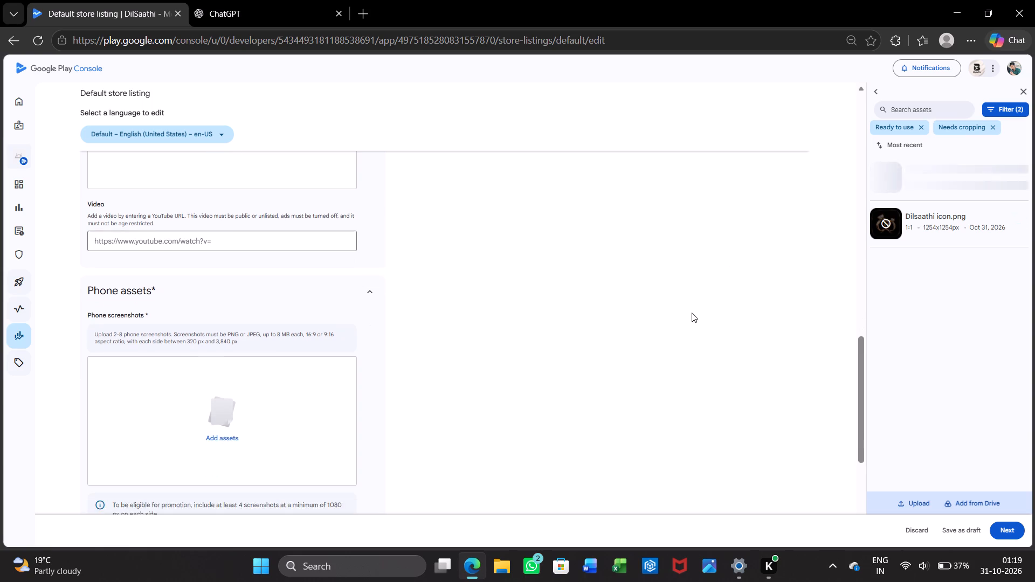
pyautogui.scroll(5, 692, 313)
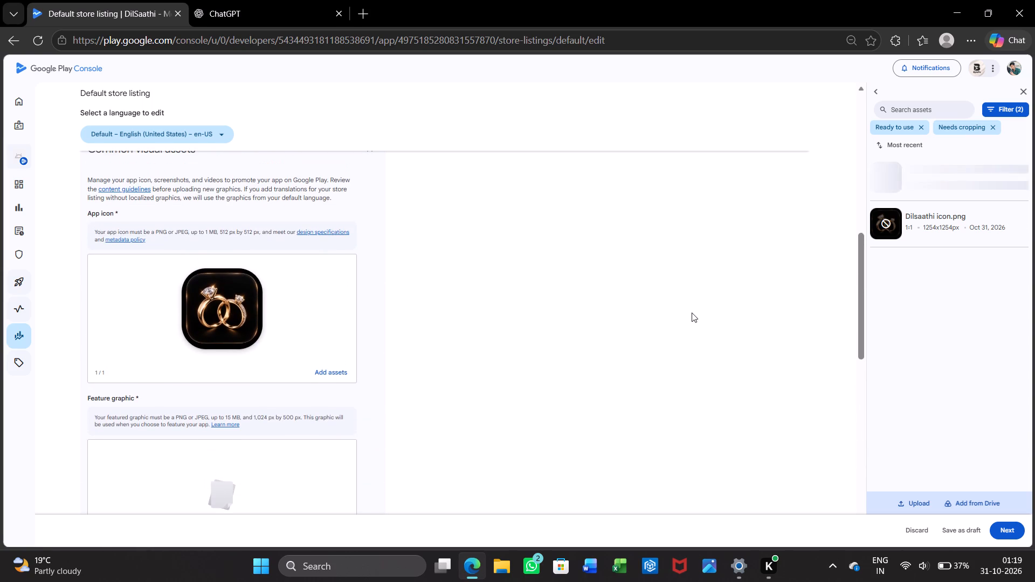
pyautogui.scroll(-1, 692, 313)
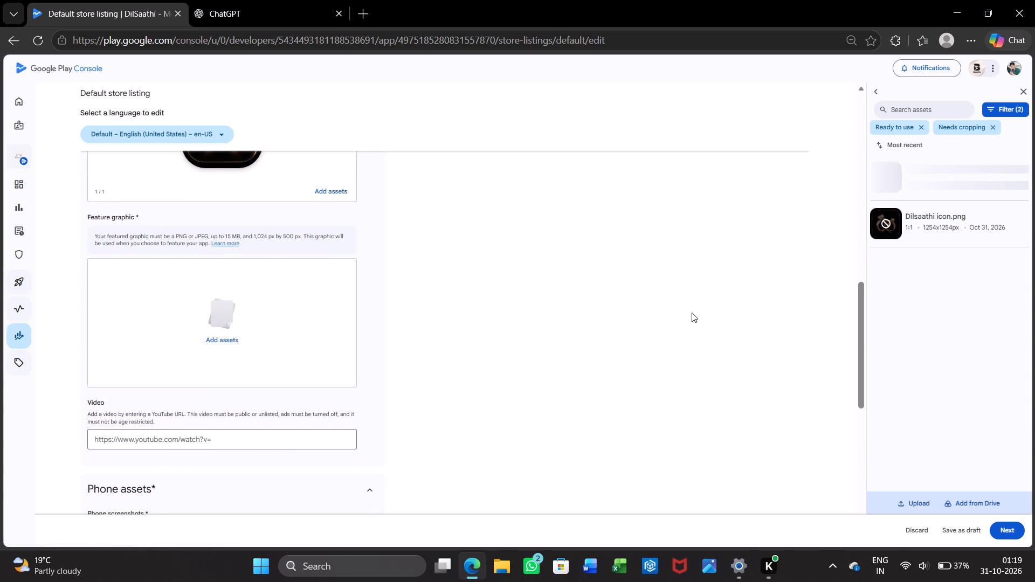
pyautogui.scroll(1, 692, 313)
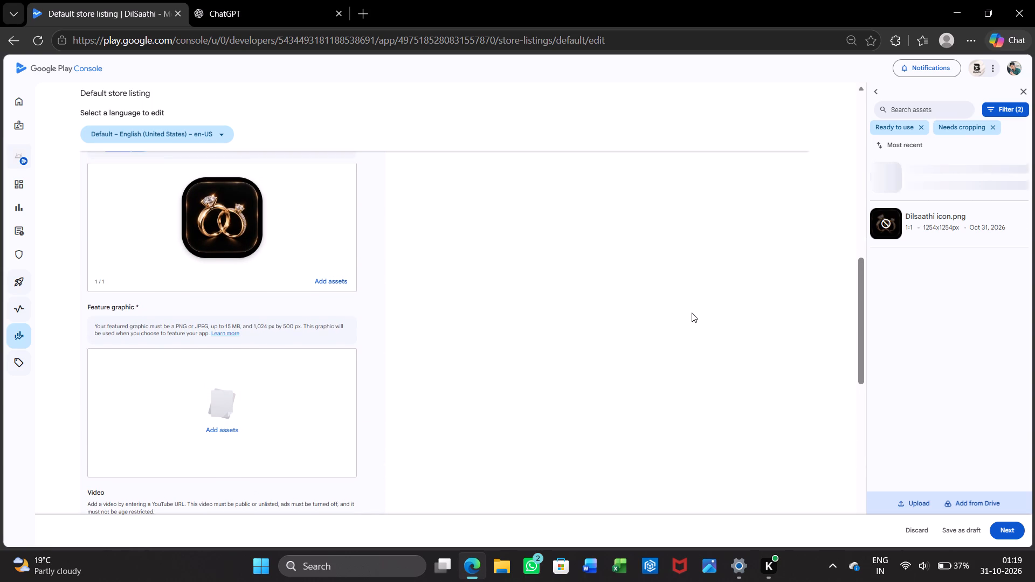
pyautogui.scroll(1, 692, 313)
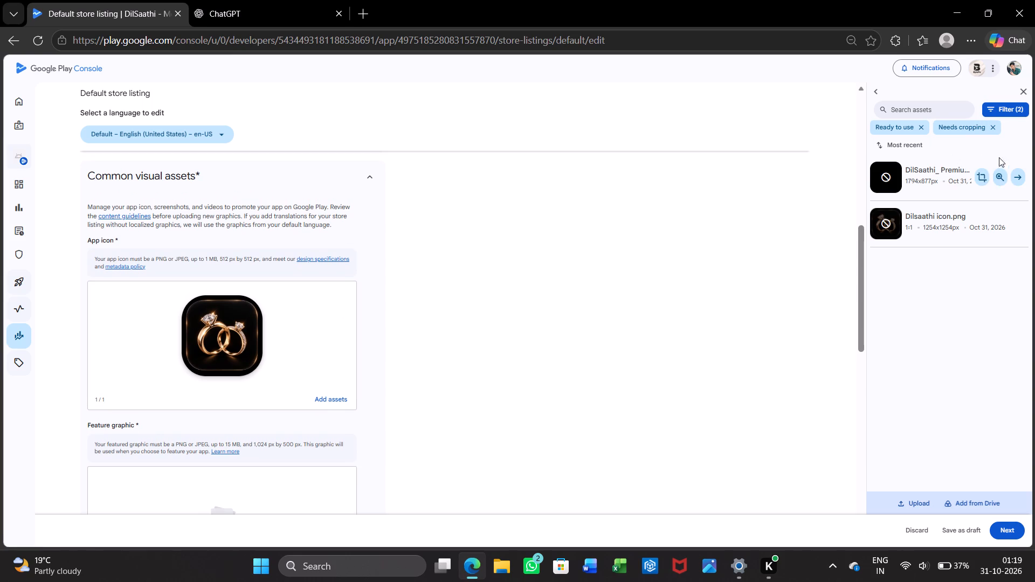
# Crop the uploaded 1794x877 px DilSaathi Premium Connections image to the Feature graphic size and save it as a copy.
pyautogui.click(981, 176)
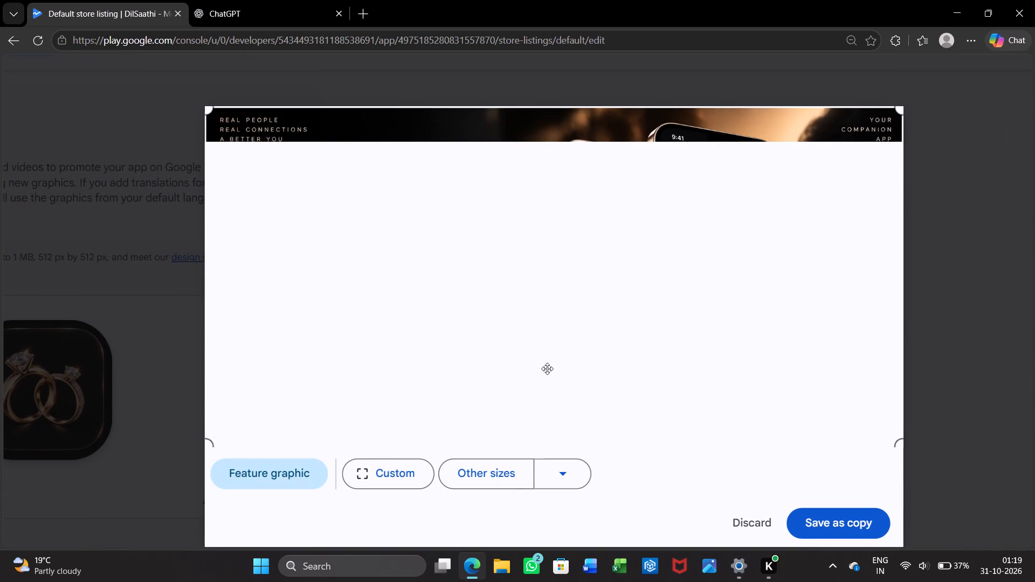
pyautogui.scroll(-1, 547, 369)
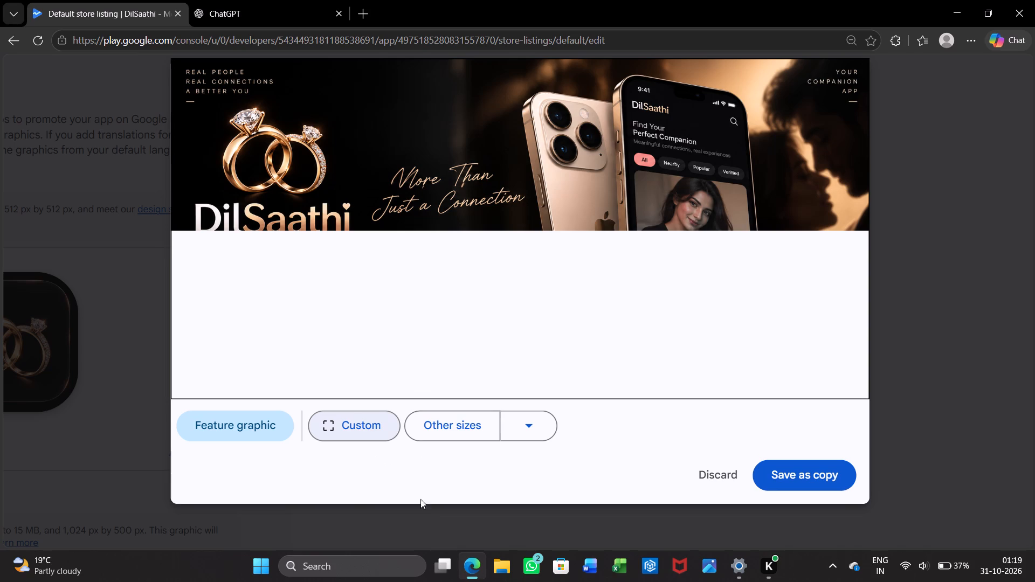
pyautogui.click(339, 422)
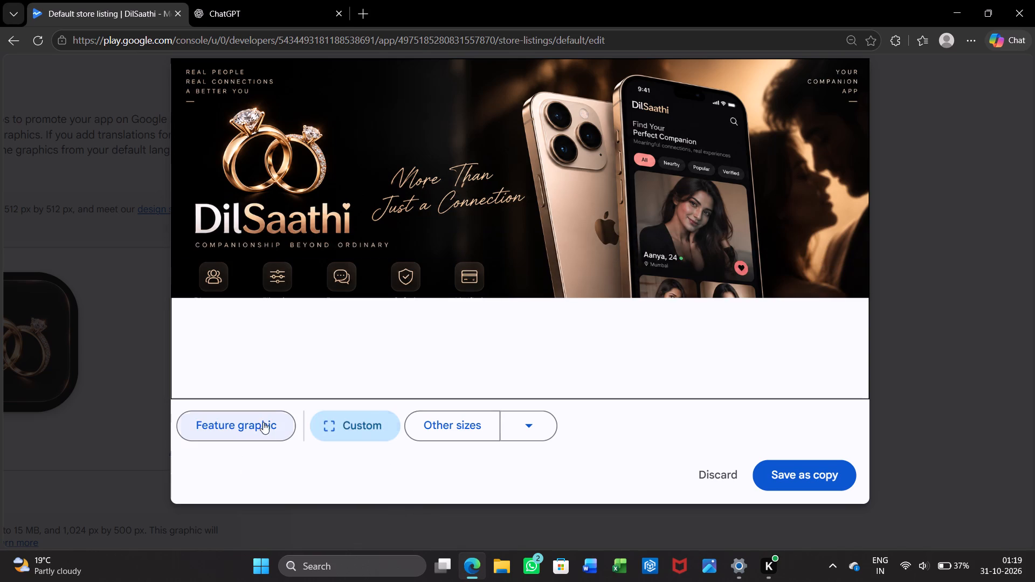
pyautogui.click(259, 422)
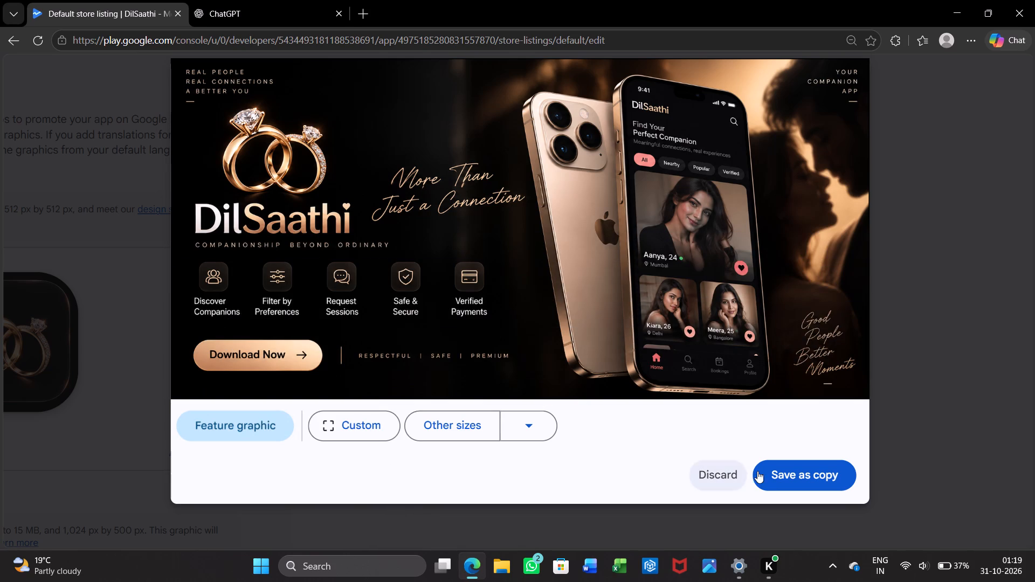
pyautogui.click(789, 475)
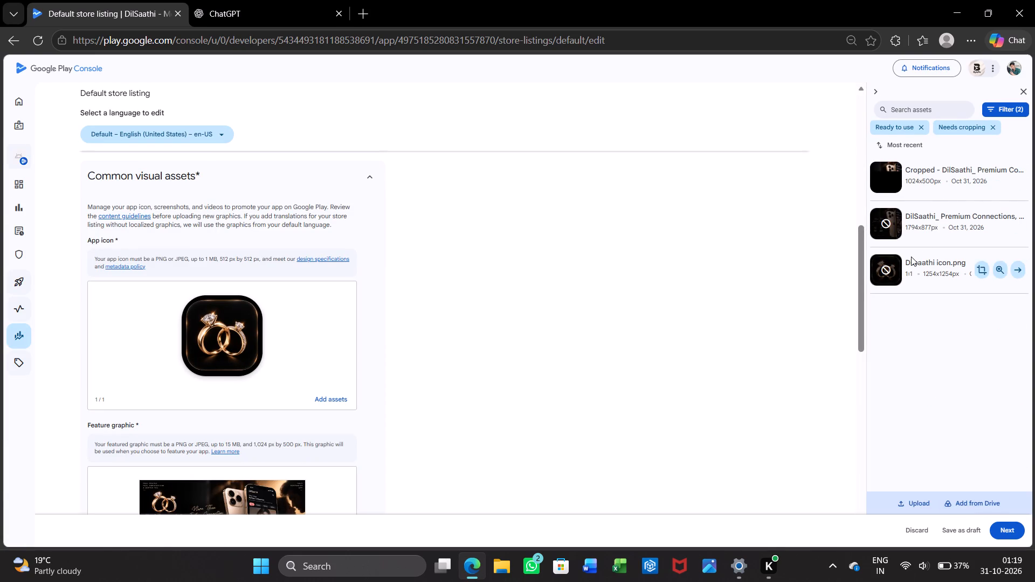
# Upload five phone screenshots from Downloads: Real People, Real Meetups; Real People, Real Meetups(1); Meaningful Connections(2); DilSaathi Booking Experience; Find Your Perfect Companion.
pyautogui.scroll(-3, 717, 373)
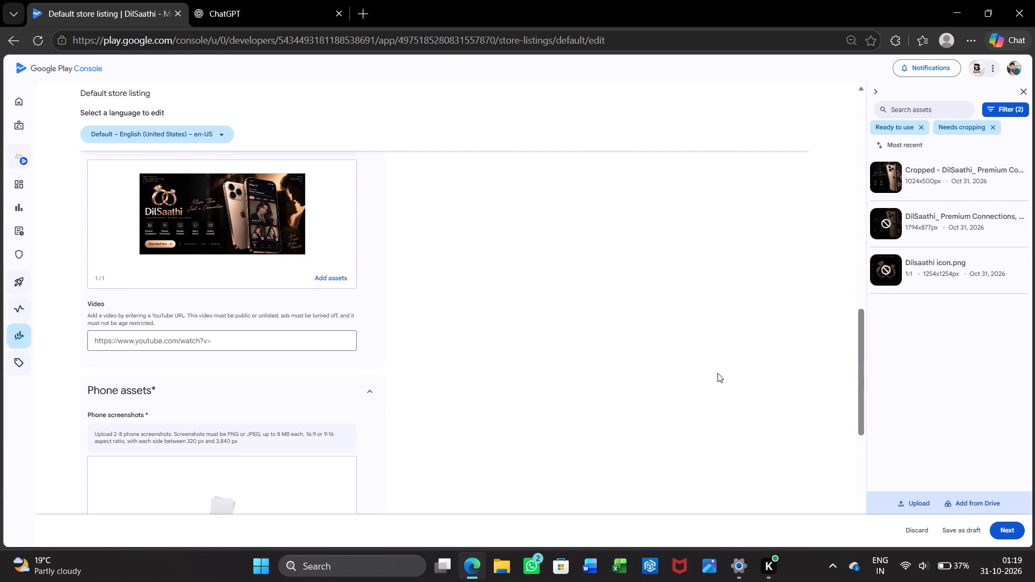
pyautogui.click(441, 334)
pyautogui.scroll(-2, 441, 334)
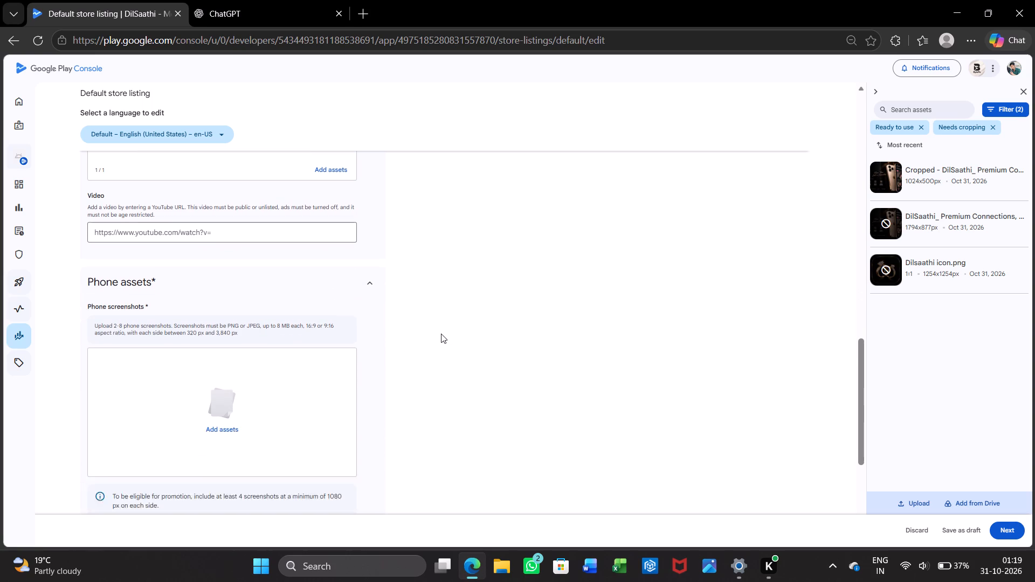
pyautogui.scroll(-1, 441, 334)
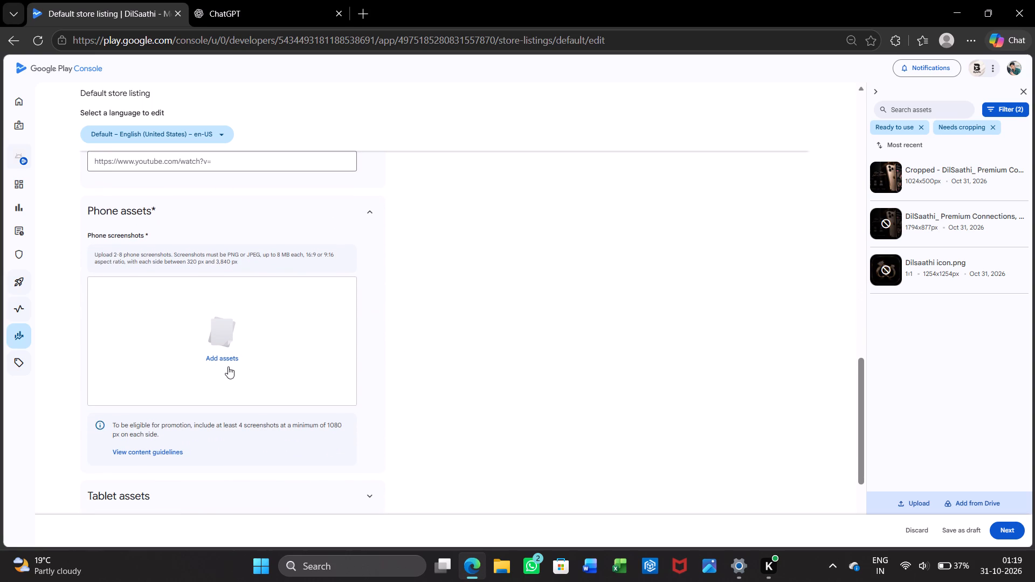
pyautogui.click(228, 365)
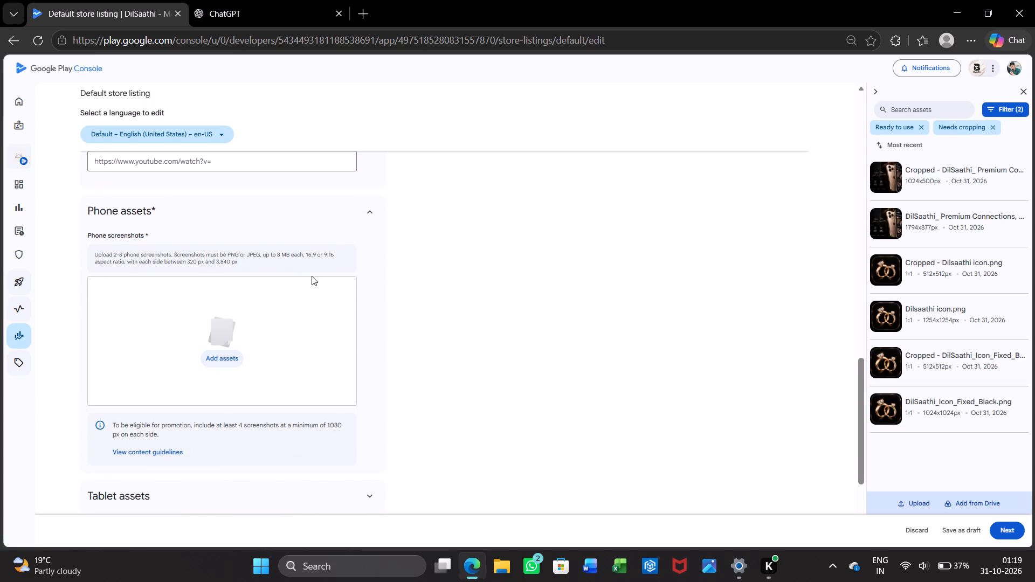
pyautogui.click(902, 493)
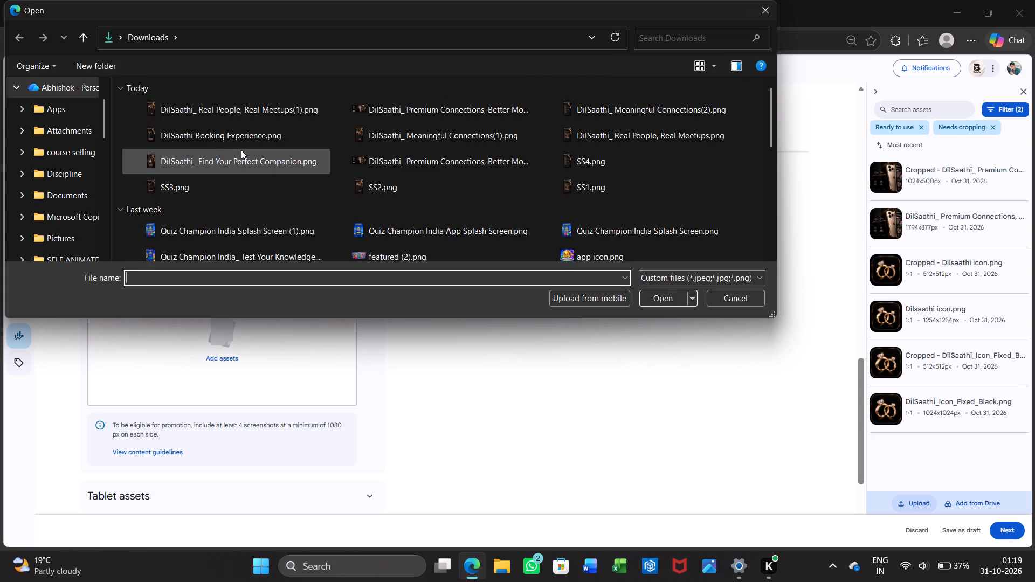
pyautogui.scroll(1, 241, 150)
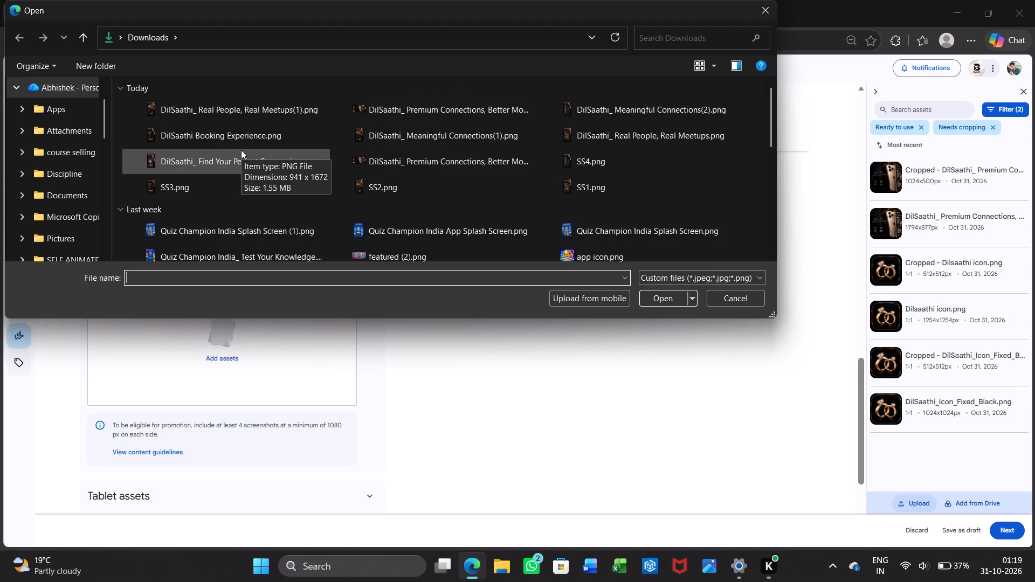
pyautogui.scroll(1, 241, 150)
pyautogui.keyDown('ctrl'); pyautogui.scroll(7, 241, 150); pyautogui.keyUp('ctrl')
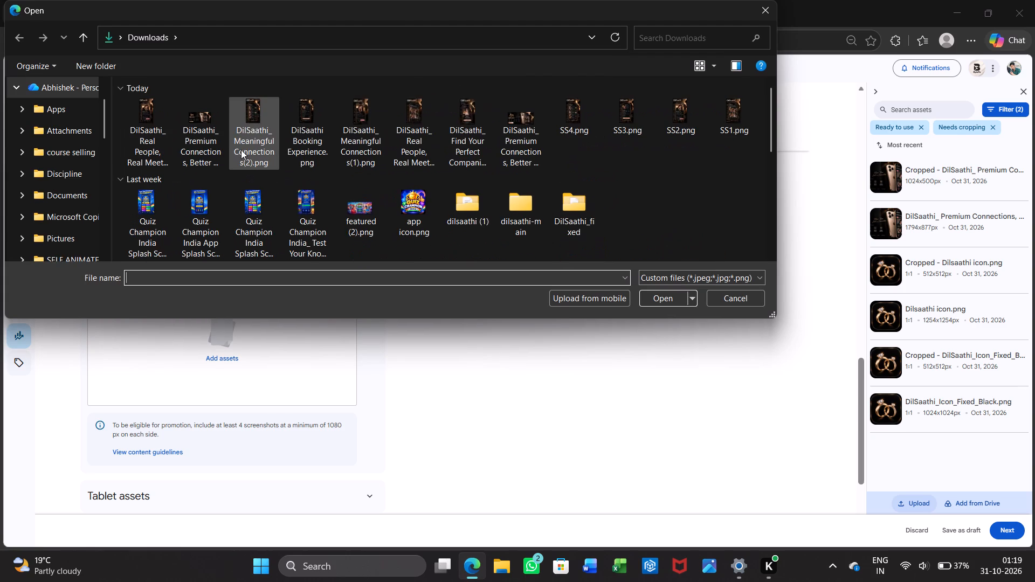
pyautogui.keyDown('ctrl'); pyautogui.scroll(11, 241, 150); pyautogui.keyUp('ctrl')
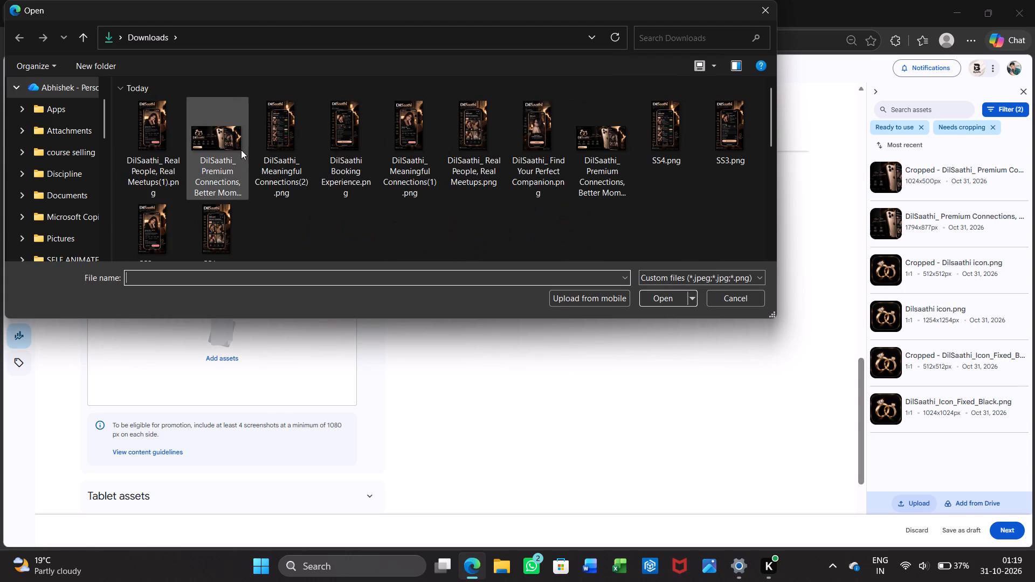
pyautogui.keyDown('ctrl'); pyautogui.scroll(17, 241, 150); pyautogui.keyUp('ctrl')
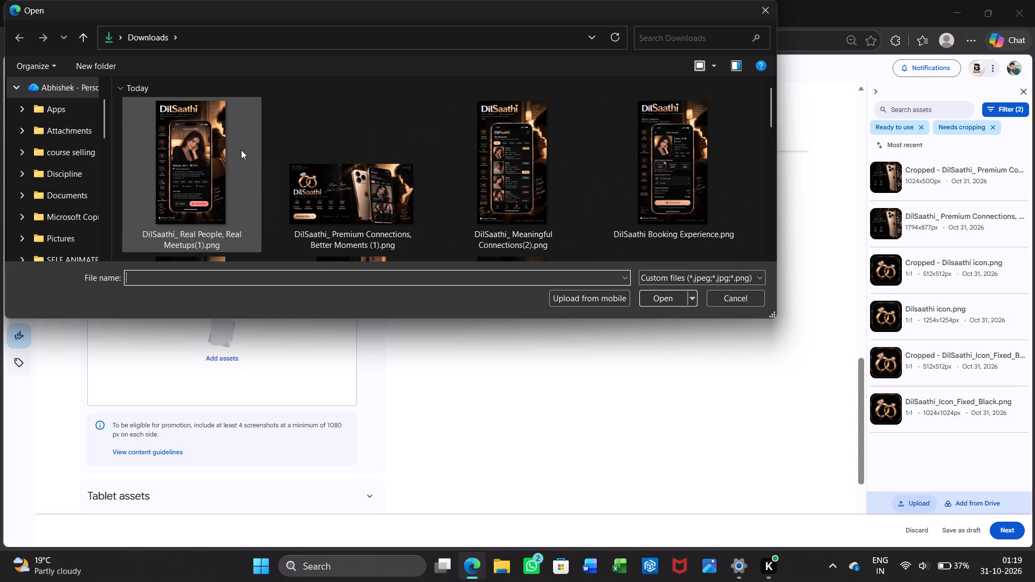
pyautogui.keyDown('ctrl'); pyautogui.scroll(7, 241, 150); pyautogui.keyUp('ctrl')
pyautogui.scroll(2, 241, 150)
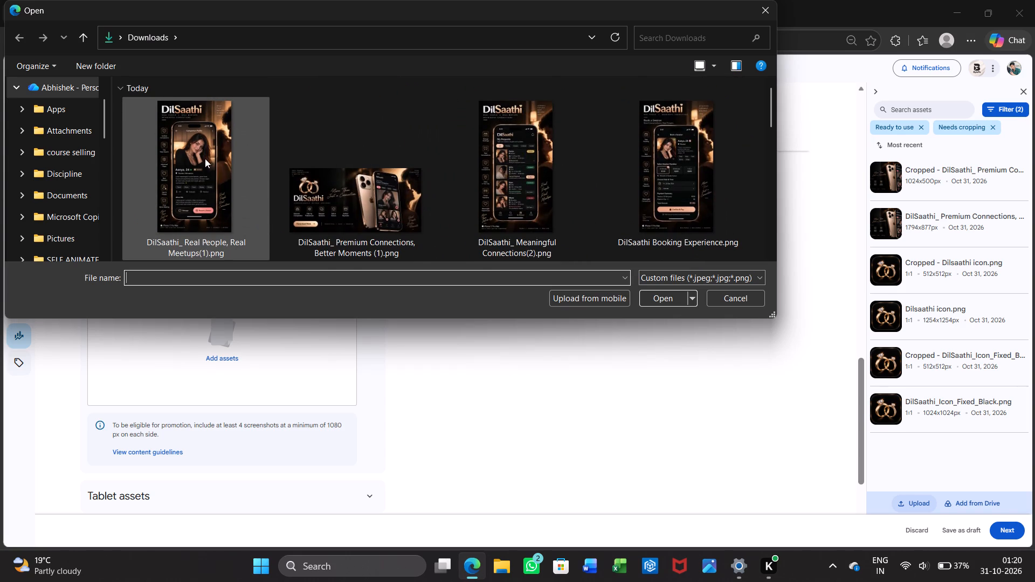
pyautogui.keyDown('ctrl'); pyautogui.click(206, 158); pyautogui.keyUp('ctrl')
pyautogui.keyDown('ctrl'); pyautogui.click(517, 164); pyautogui.keyUp('ctrl')
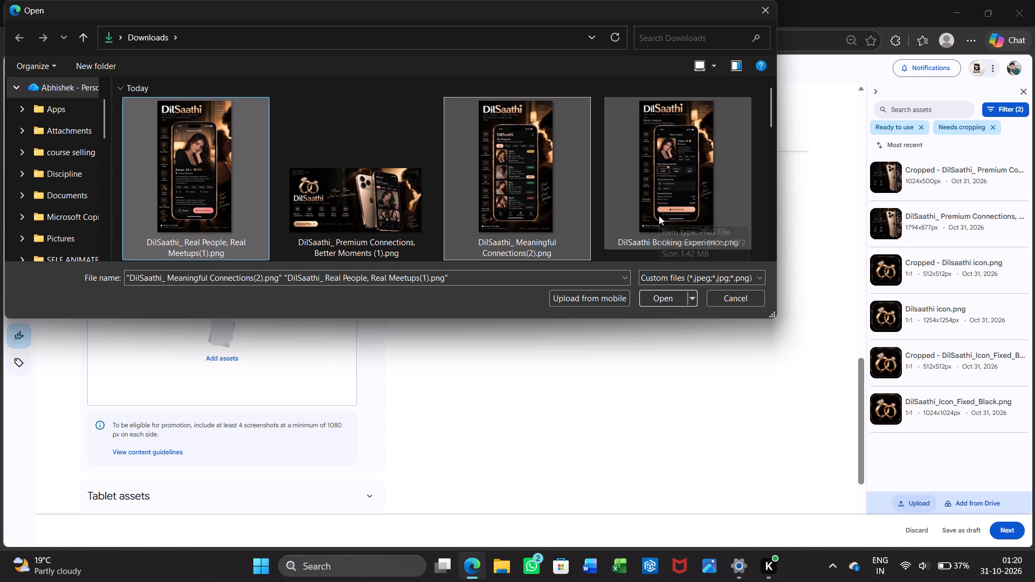
pyautogui.keyDown('ctrl'); pyautogui.scroll(10, 674, 187); pyautogui.keyUp('ctrl')
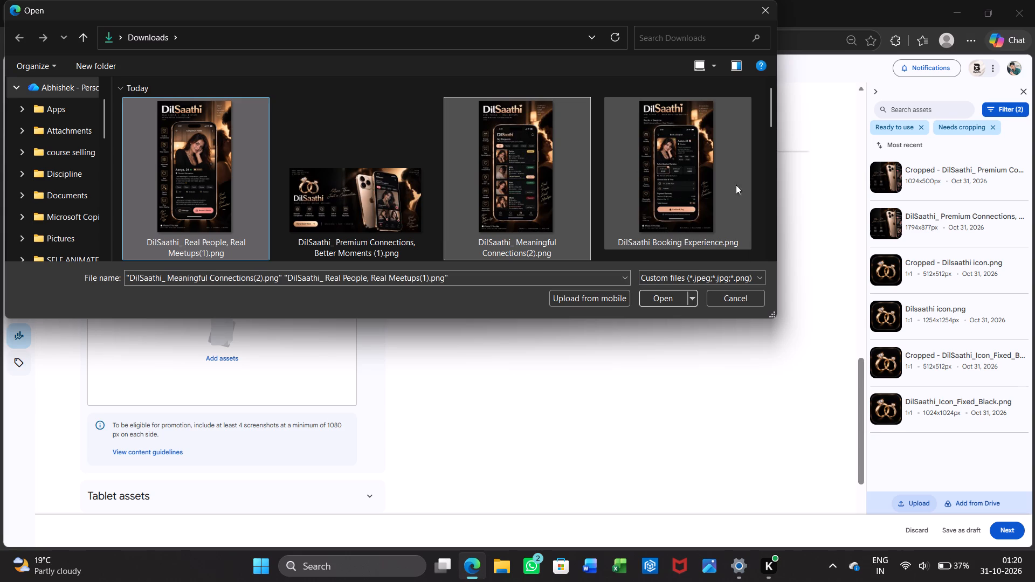
pyautogui.keyDown('ctrl'); pyautogui.scroll(7, 766, 178); pyautogui.keyUp('ctrl')
pyautogui.keyDown('ctrl'); pyautogui.click(684, 173); pyautogui.keyUp('ctrl')
pyautogui.scroll(-1, 541, 206)
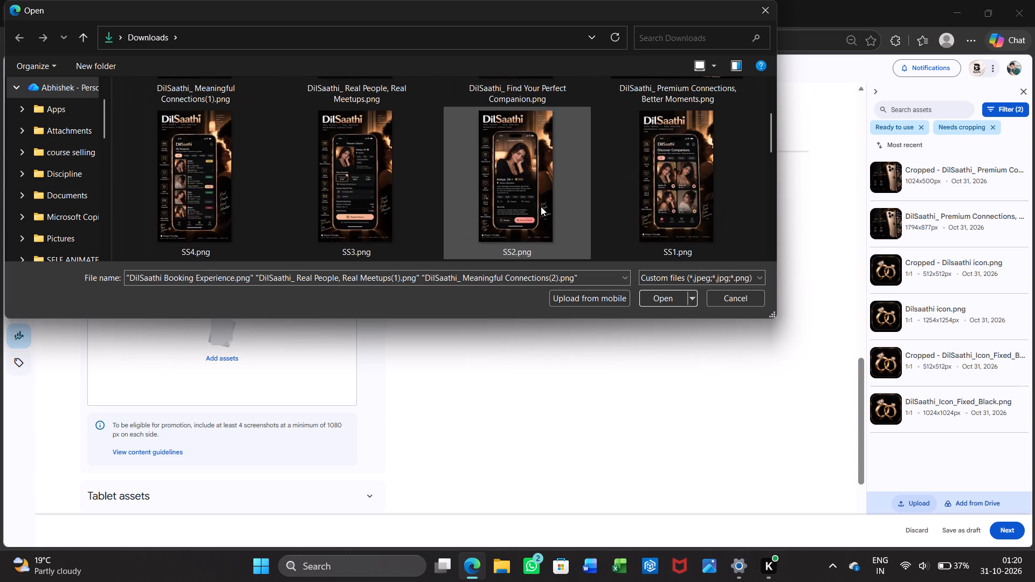
pyautogui.scroll(-1, 541, 206)
pyautogui.scroll(1, 478, 207)
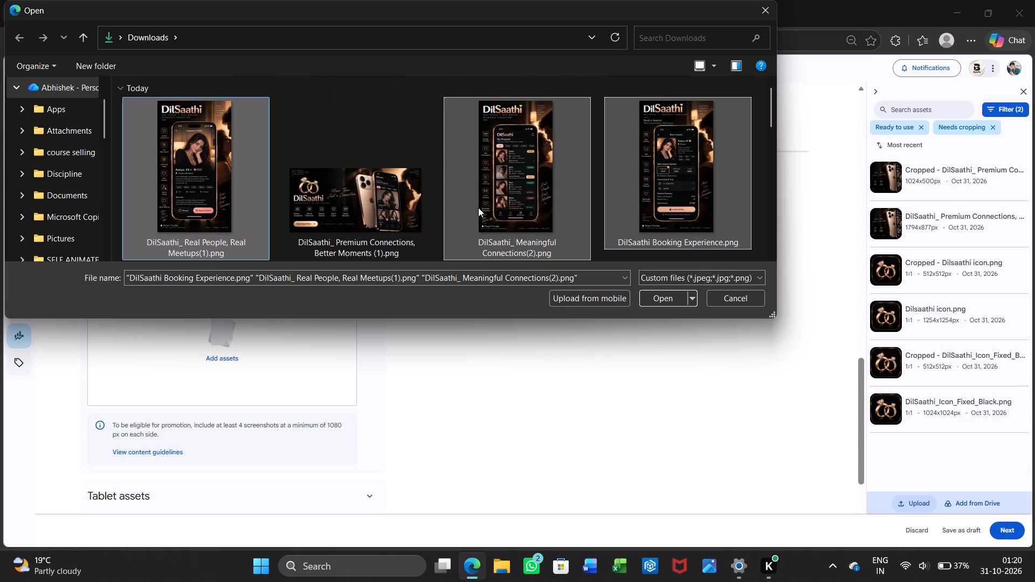
pyautogui.scroll(-2, 478, 207)
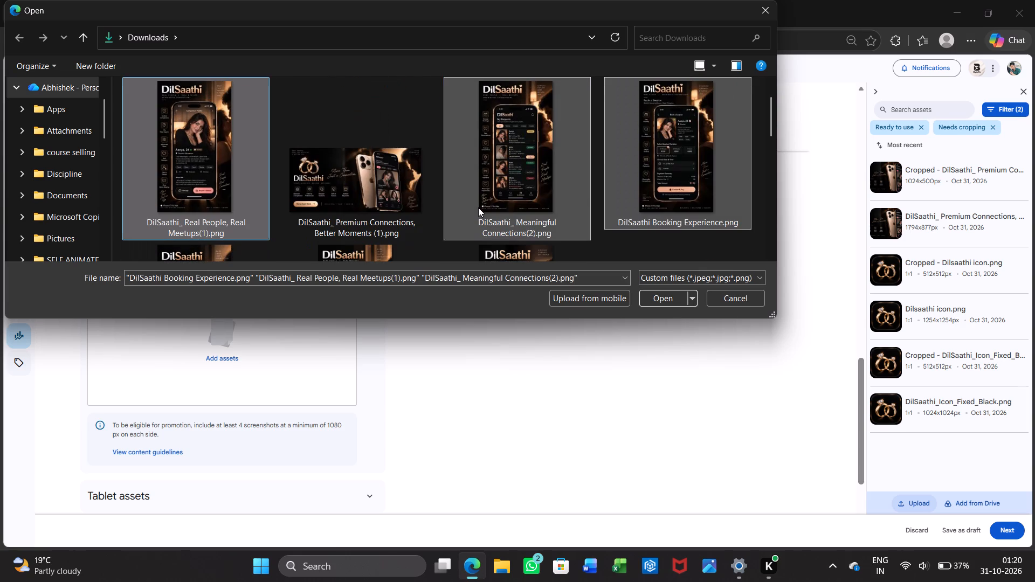
pyautogui.scroll(-3, 478, 207)
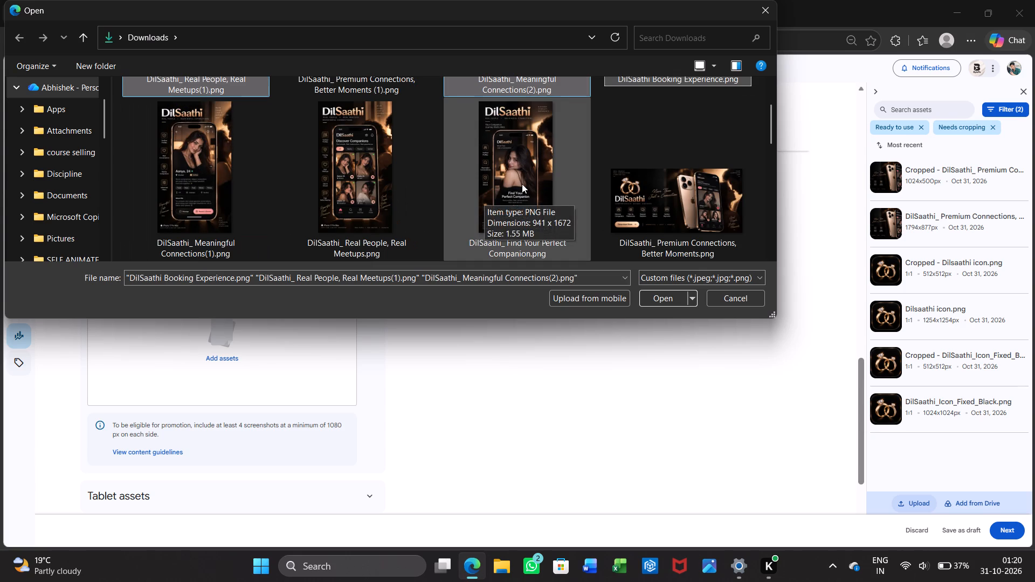
pyautogui.keyDown('ctrl'); pyautogui.click(522, 184); pyautogui.keyUp('ctrl')
pyautogui.keyDown('ctrl'); pyautogui.click(354, 156); pyautogui.keyUp('ctrl')
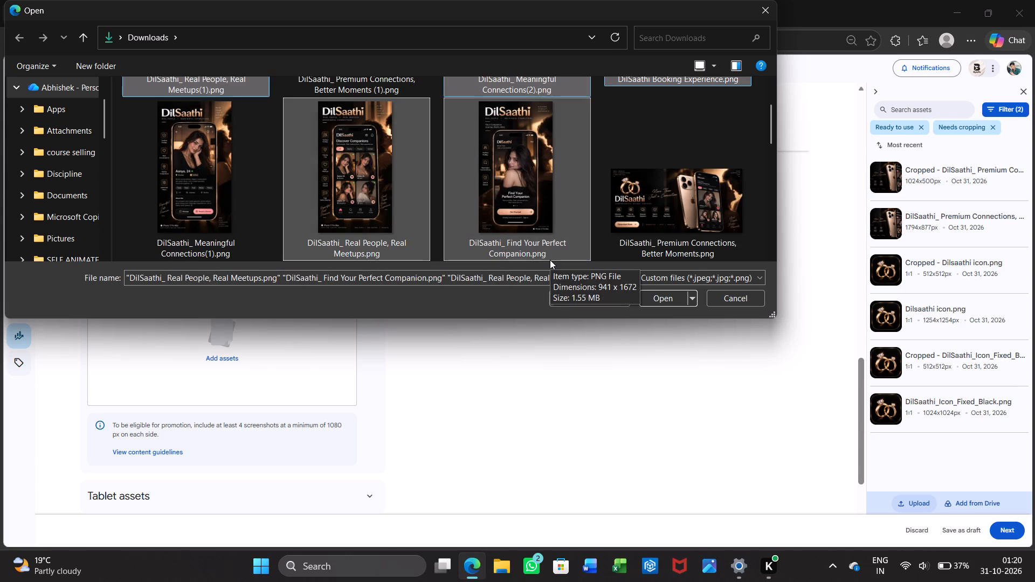
pyautogui.click(664, 300)
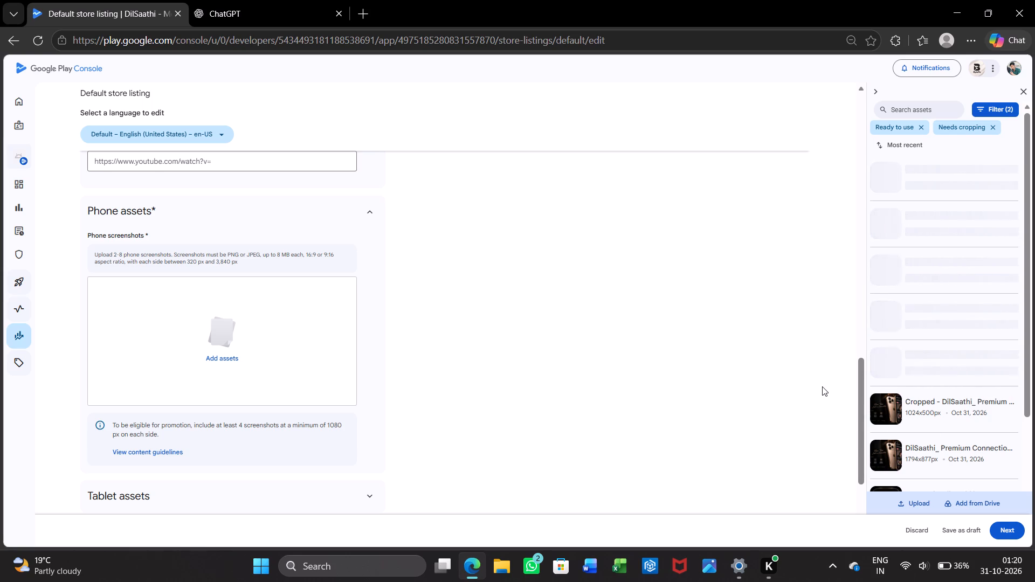
# Review the app icon, feature graphic and uploaded phone screenshots in the default store listing.
pyautogui.scroll(2, 655, 325)
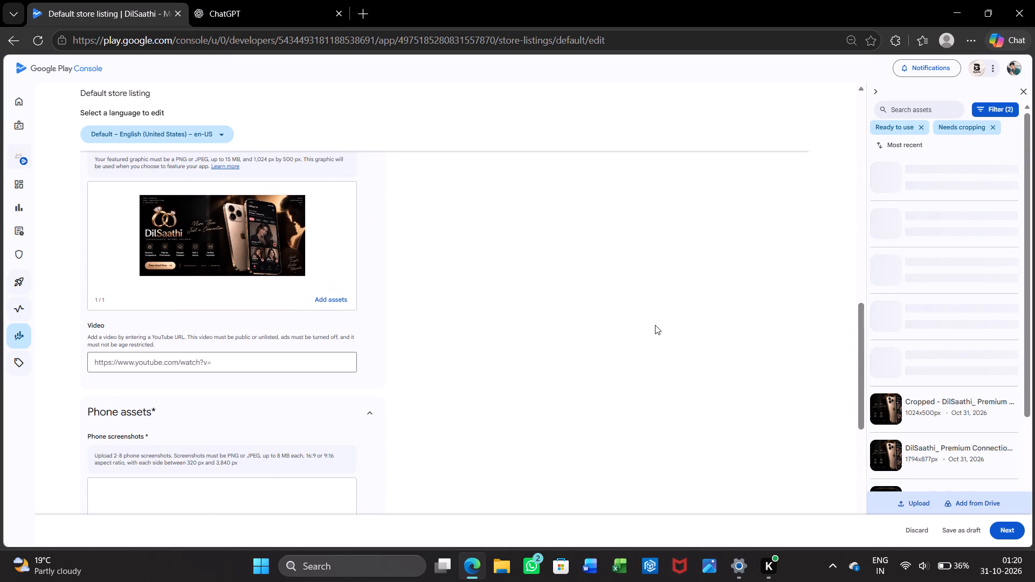
pyautogui.scroll(-1, 655, 325)
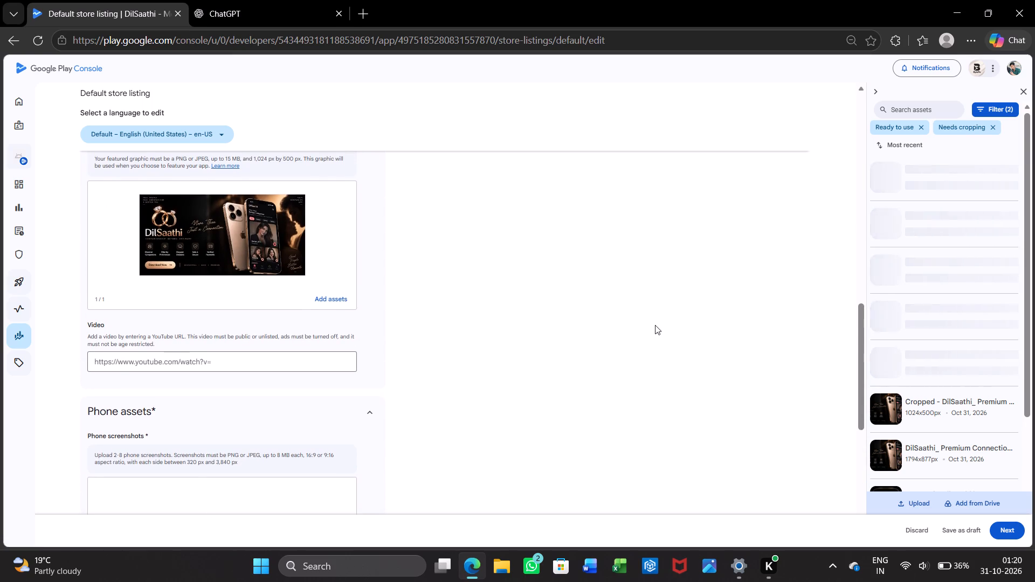
pyautogui.scroll(-1, 655, 325)
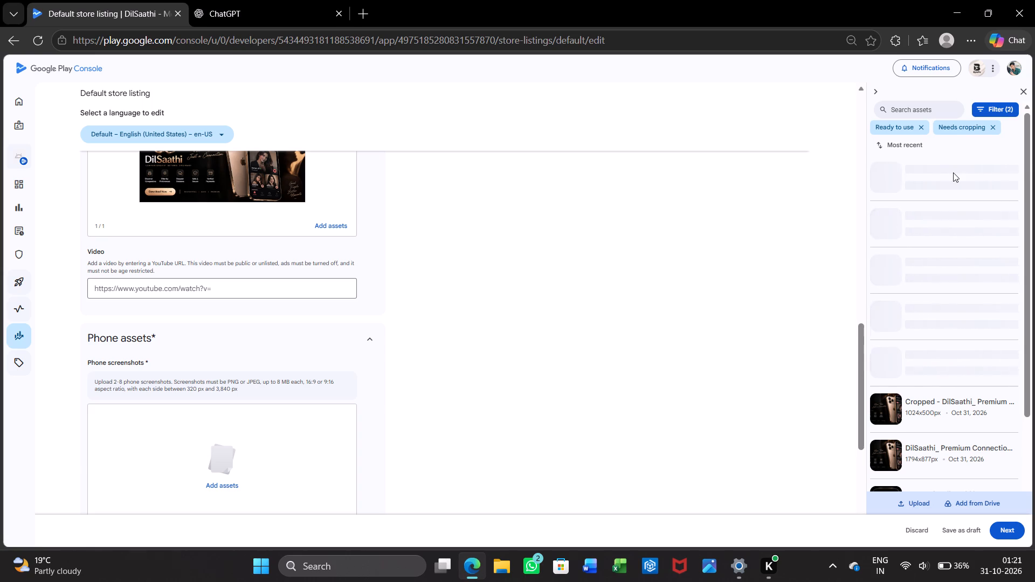
pyautogui.click(954, 173)
pyautogui.scroll(-1, 919, 309)
pyautogui.scroll(1, 763, 327)
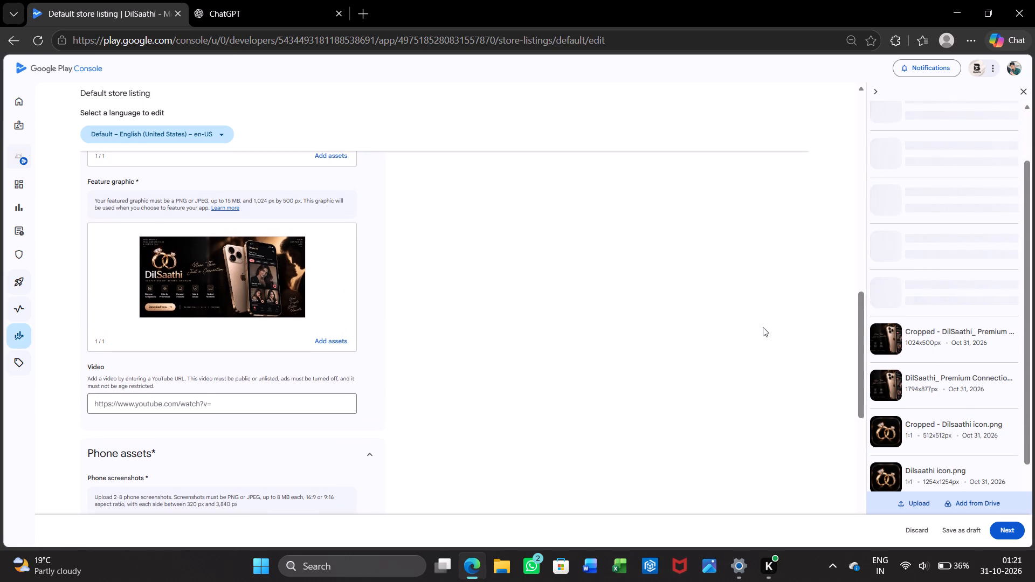
pyautogui.scroll(2, 994, 252)
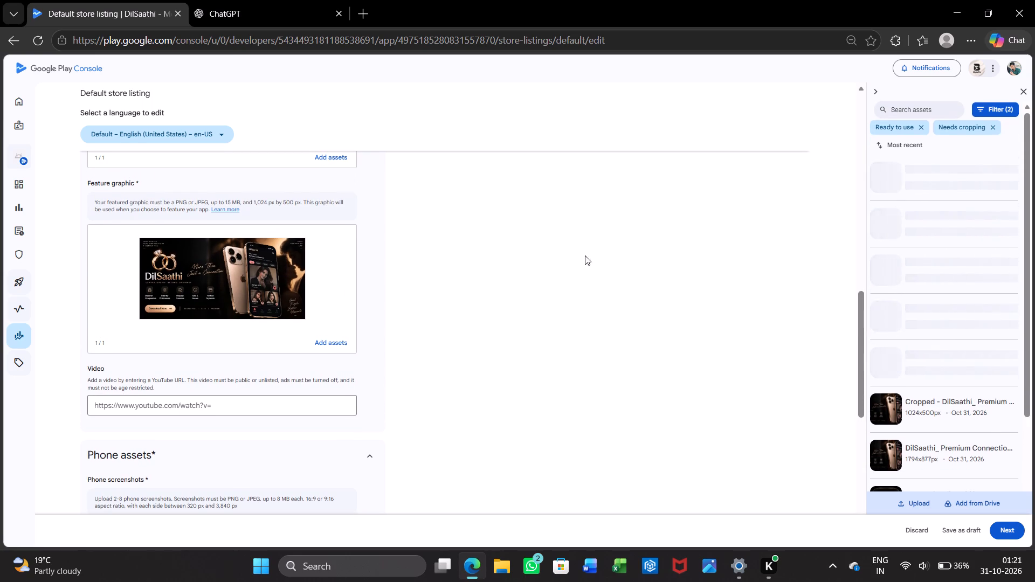
pyautogui.scroll(2, 322, 302)
pyautogui.scroll(-2, 322, 302)
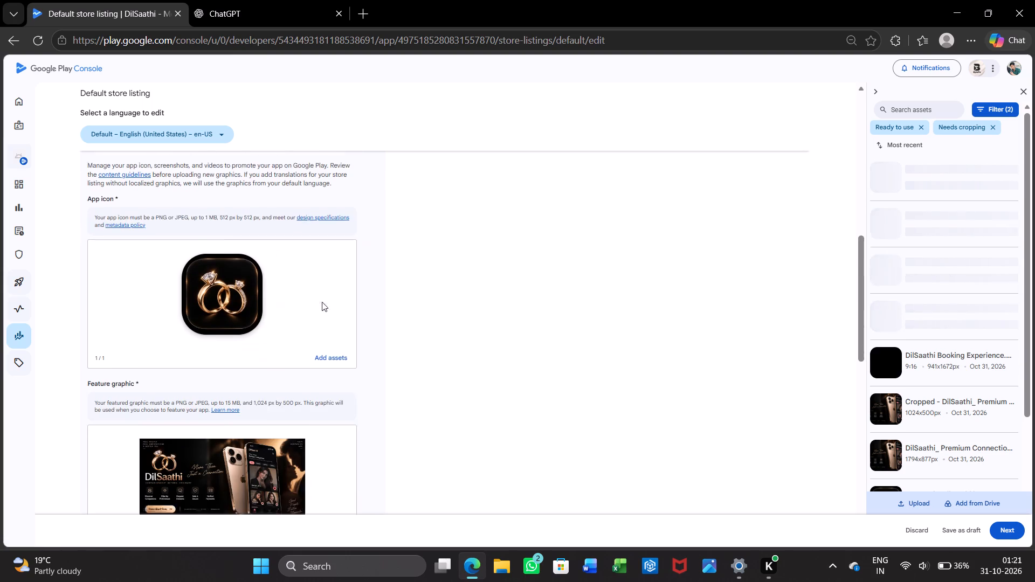
pyautogui.scroll(-3, 322, 302)
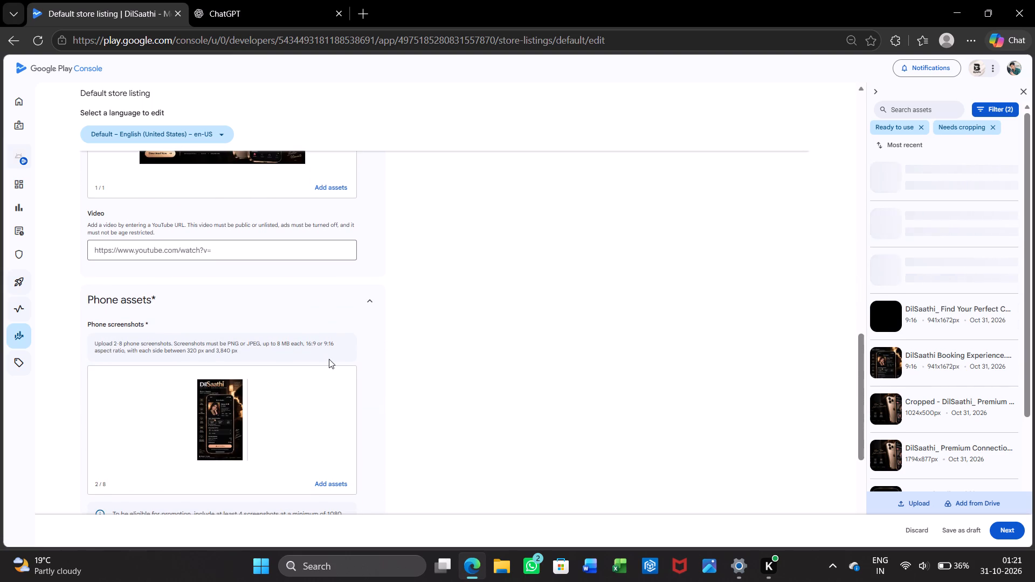
pyautogui.scroll(-2, 329, 359)
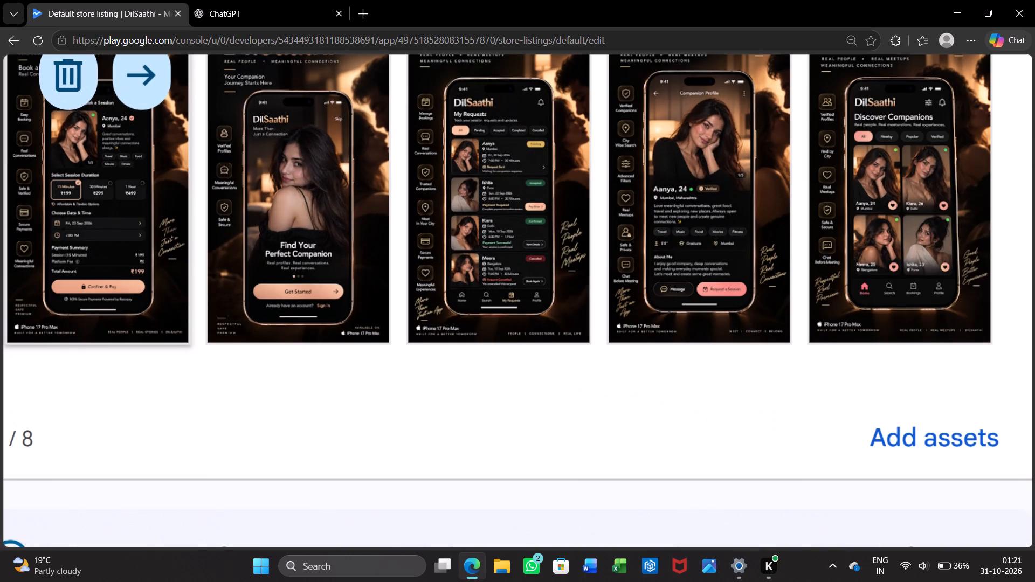
# Remove the booking session screenshot, the first of the five phone screenshots, from the listing.
pyautogui.scroll(2, 130, 332)
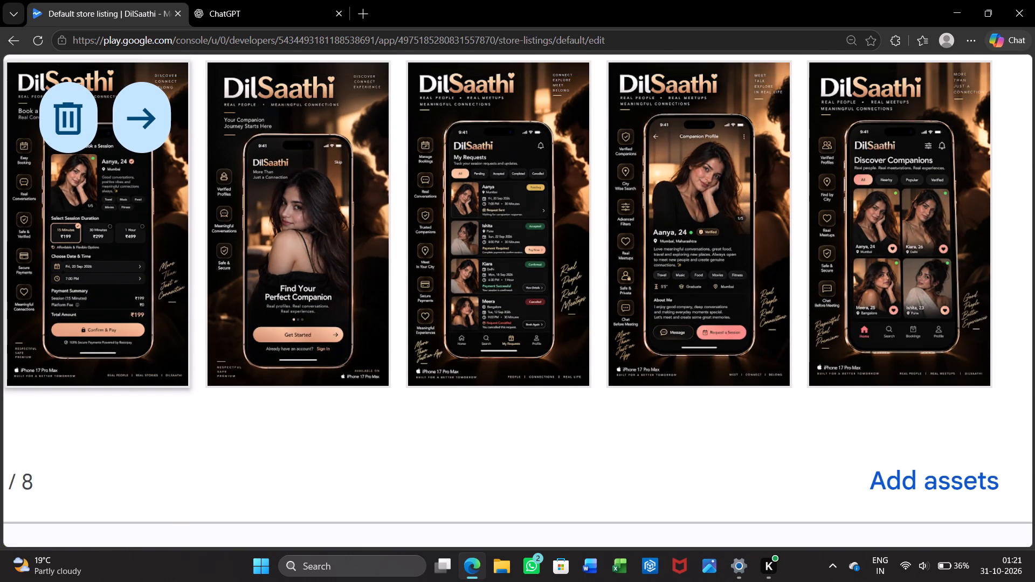
pyautogui.hscroll(2, 130, 332)
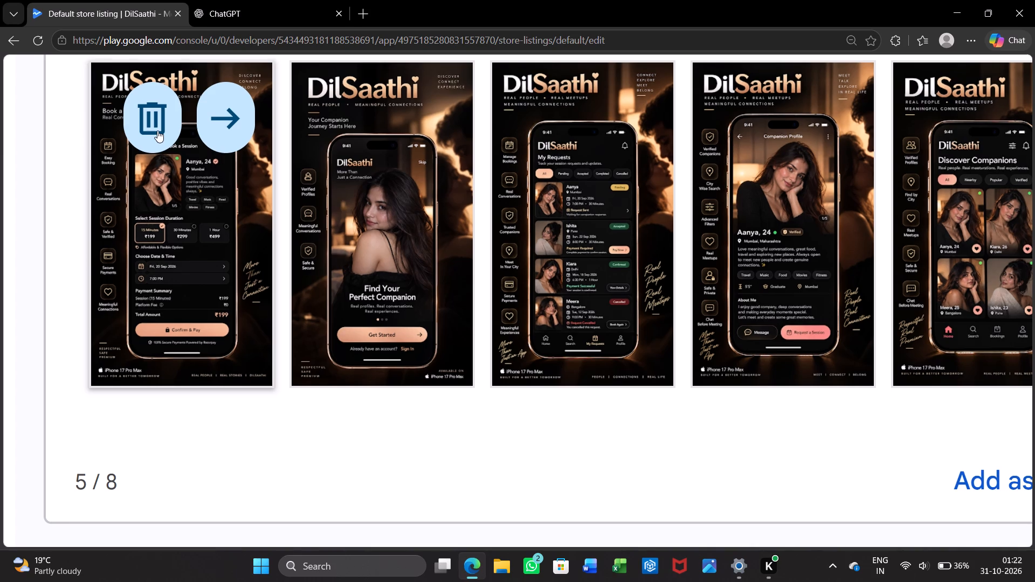
pyautogui.click(153, 130)
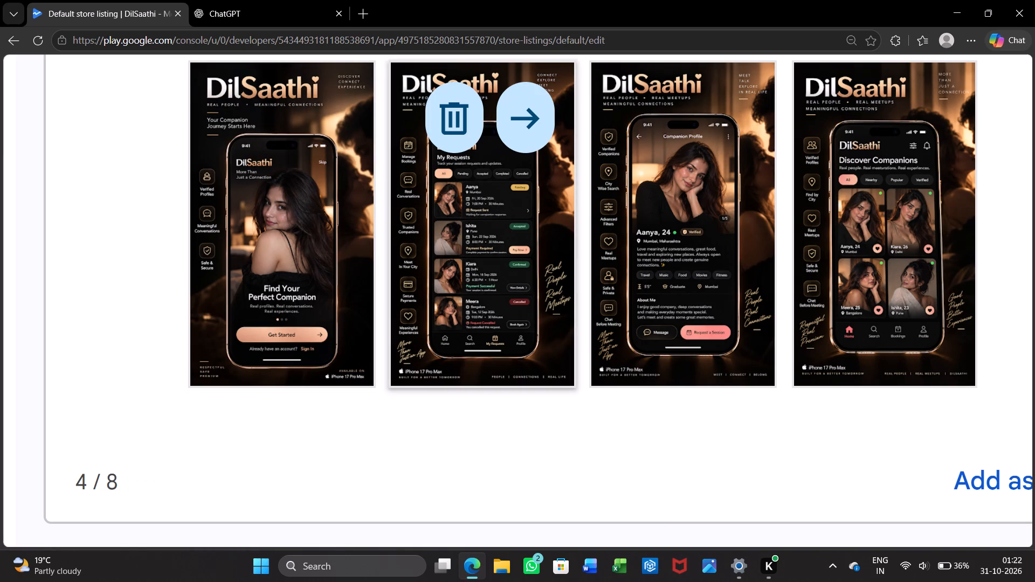
# Reorder the phone screenshots as Find Your Perfect Companion, Discover Companions, Companion Profile, My Requests.
pyautogui.hscroll(-1, 518, 302)
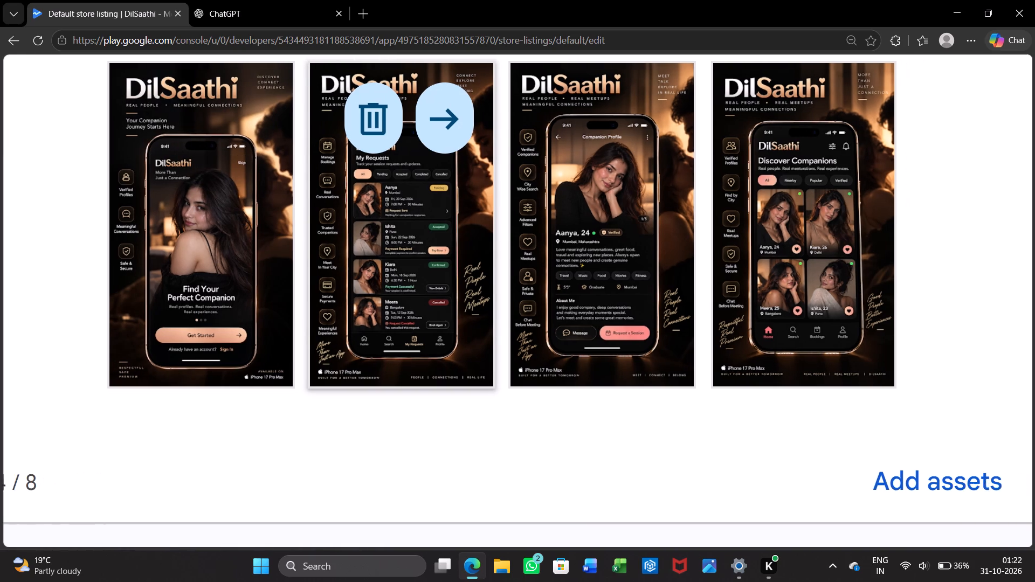
pyautogui.hscroll(-1, 518, 302)
pyautogui.moveTo(363, 288); pyautogui.dragTo(627, 293)
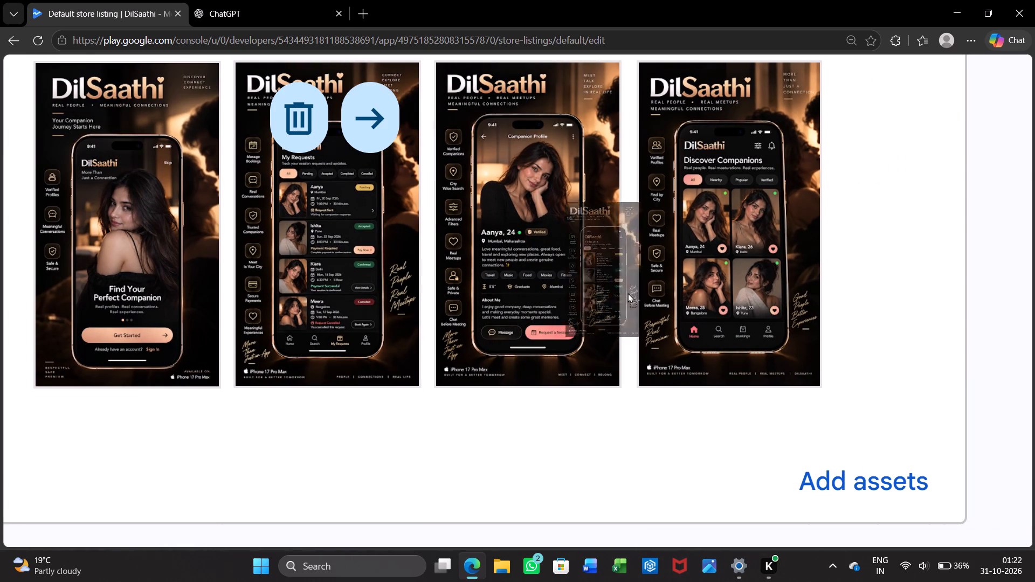
pyautogui.moveTo(627, 293); pyautogui.dragTo(767, 287)
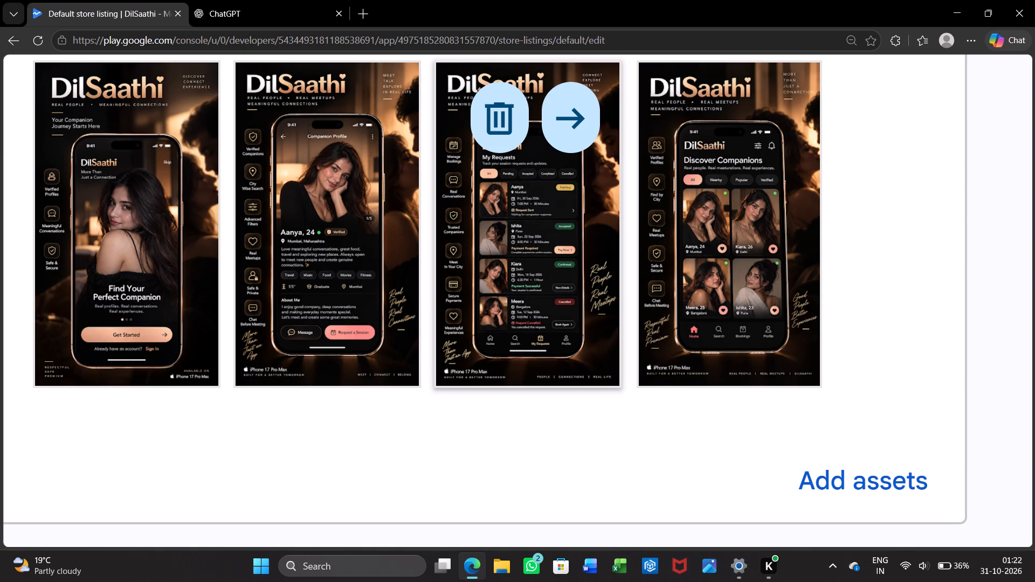
pyautogui.moveTo(502, 278); pyautogui.dragTo(703, 268)
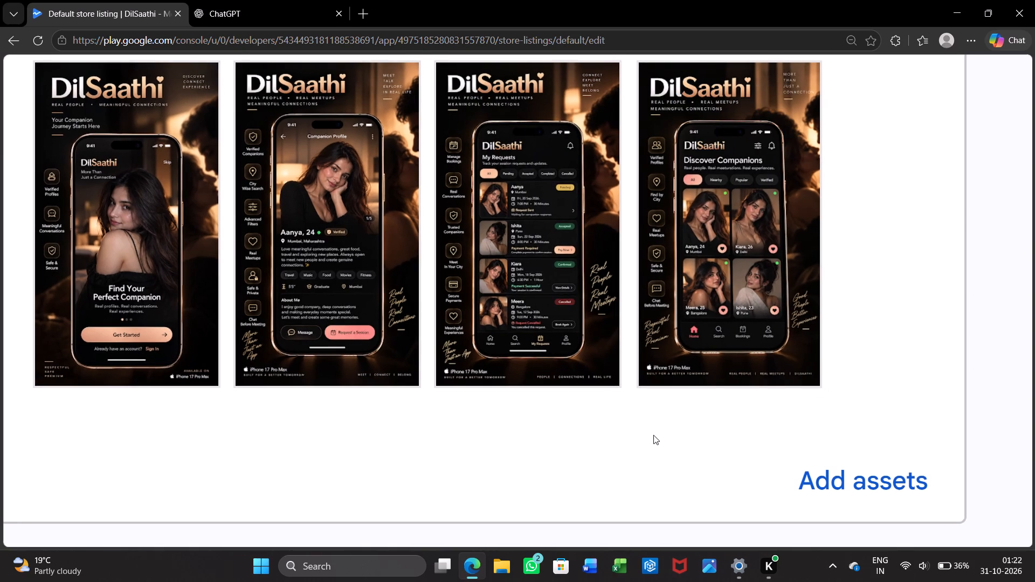
pyautogui.moveTo(722, 300); pyautogui.dragTo(394, 303)
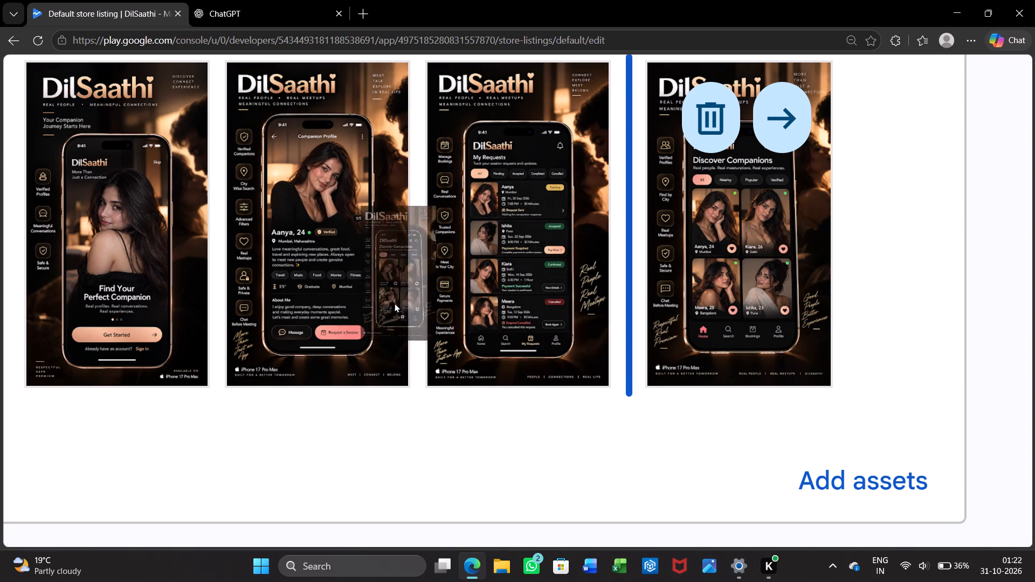
pyautogui.moveTo(394, 303); pyautogui.dragTo(381, 303)
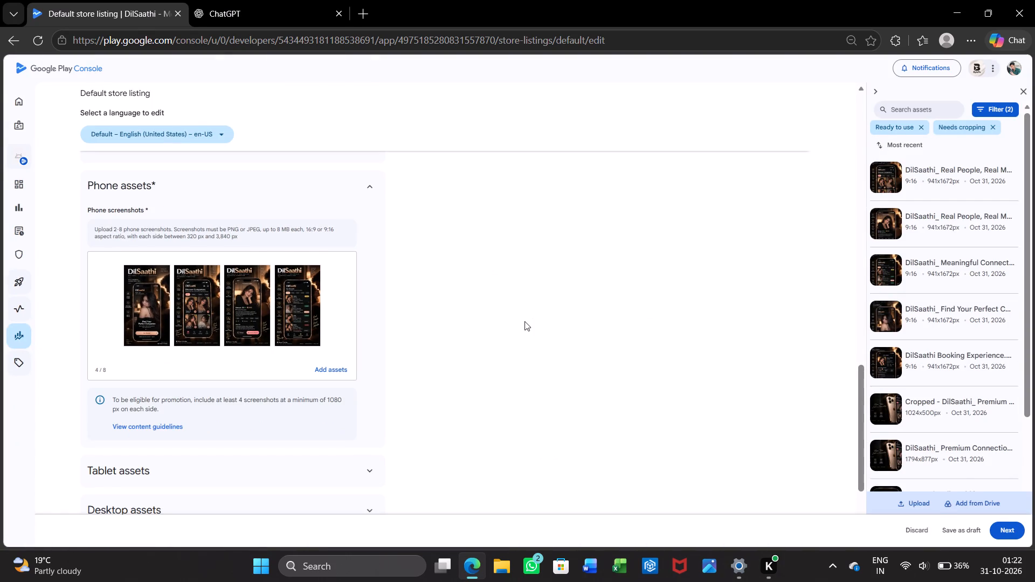
# Save the default store listing changes as a draft.
pyautogui.scroll(-1, 525, 321)
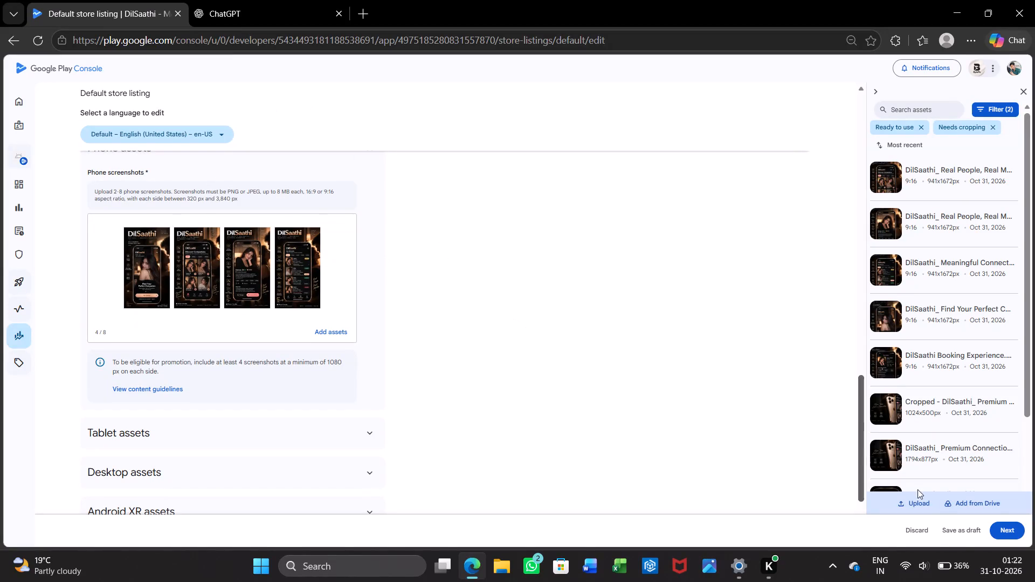
pyautogui.click(962, 533)
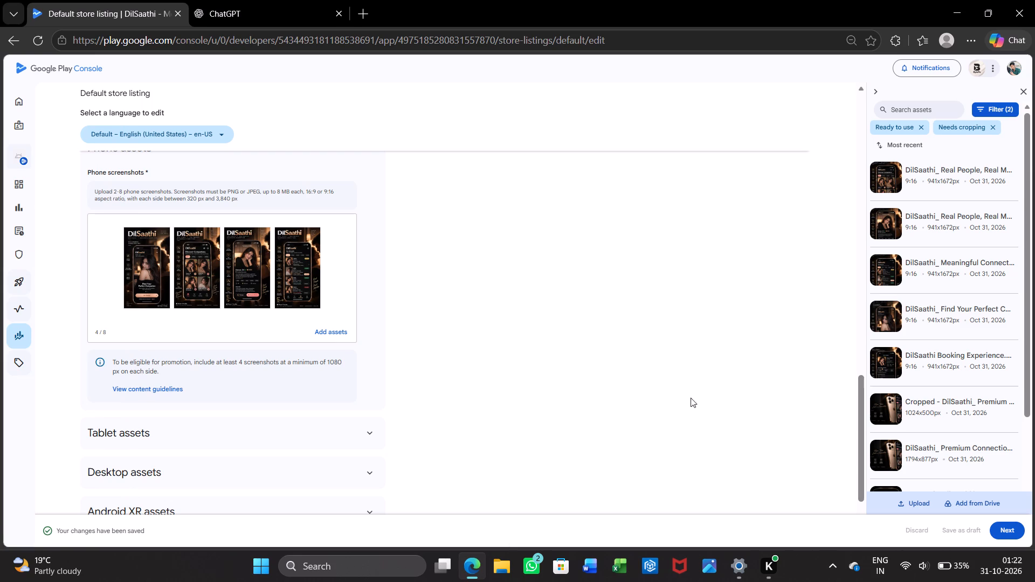
# Proceed to the listing review, choose Don't label assets in the AI asset declaration, and save the listing.
pyautogui.click(1009, 532)
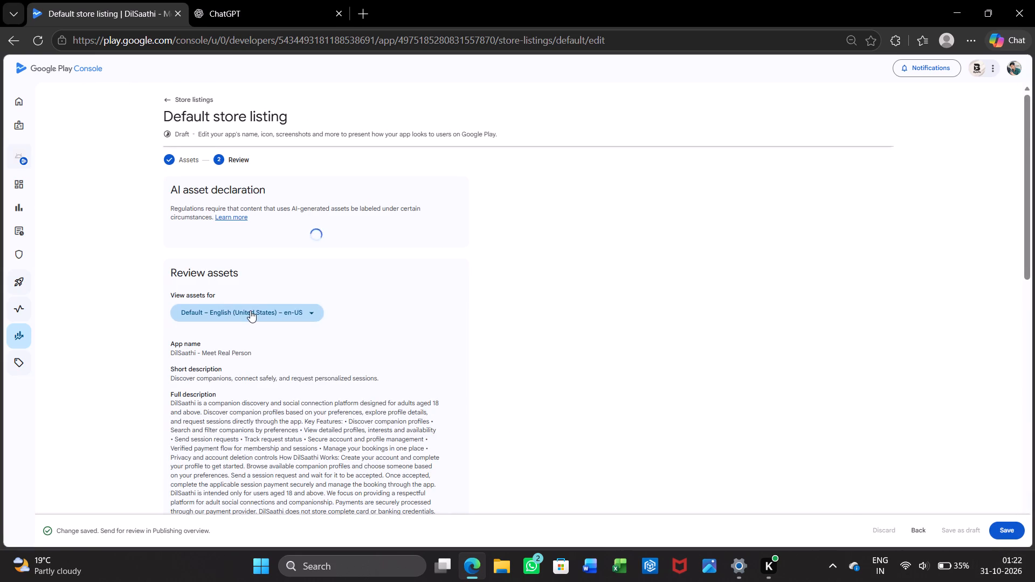
pyautogui.click(213, 235)
pyautogui.click(1005, 529)
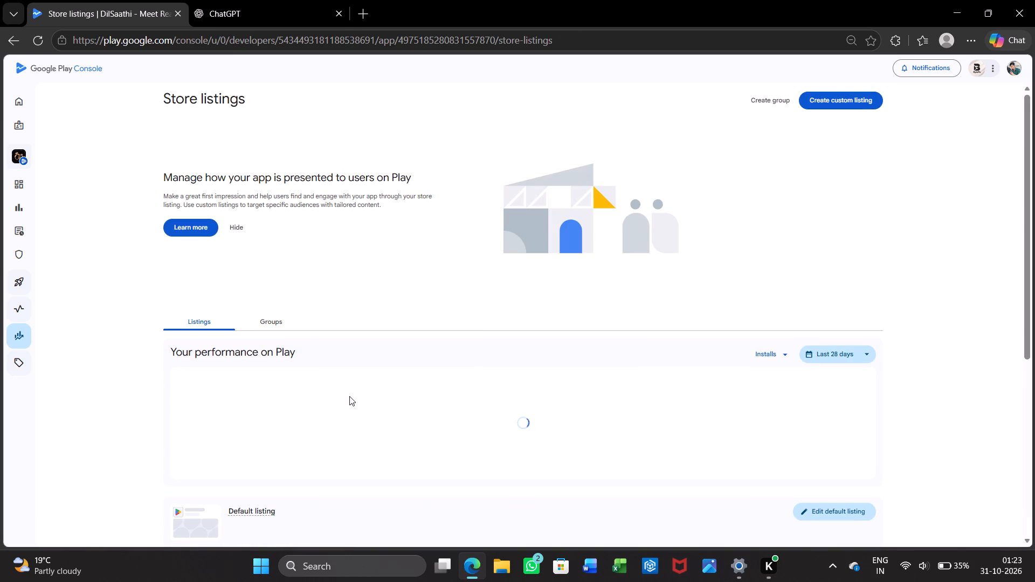
# Switch to the draft DilSaathi - Meet Real Person app with package com.dilsaathi.paid.
pyautogui.scroll(-1, 349, 396)
pyautogui.scroll(1, 349, 396)
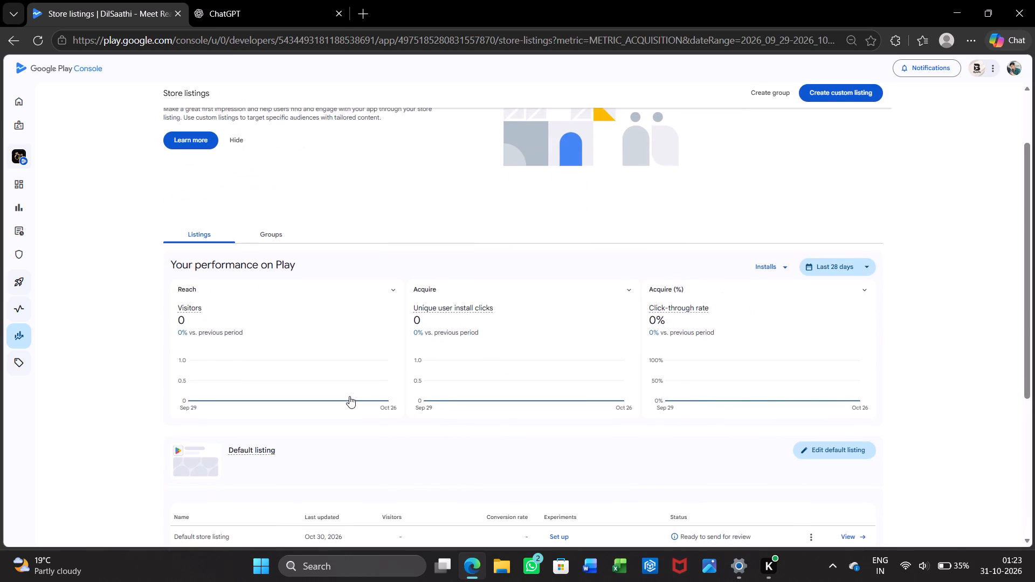
pyautogui.scroll(1, 349, 396)
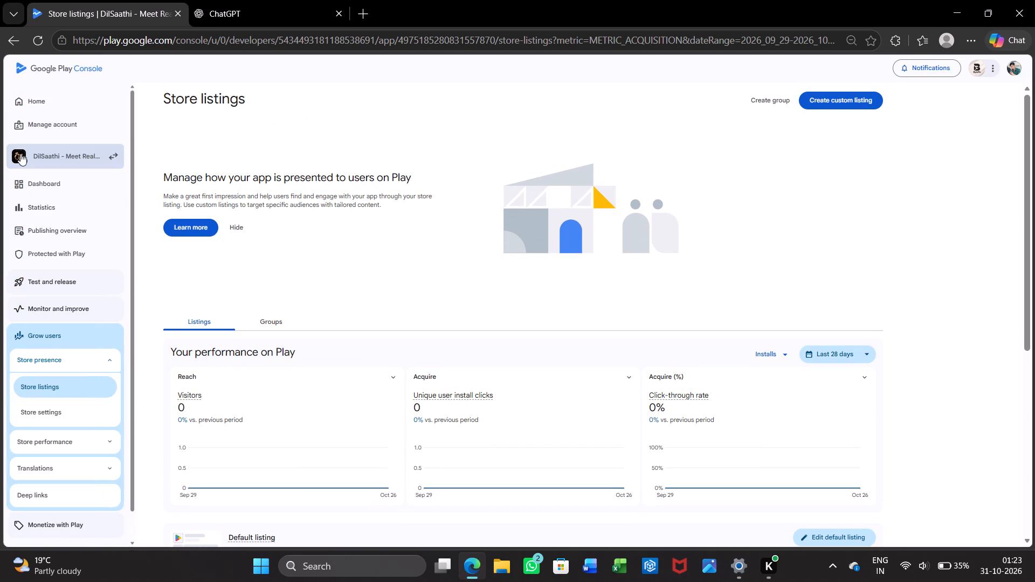
pyautogui.click(20, 154)
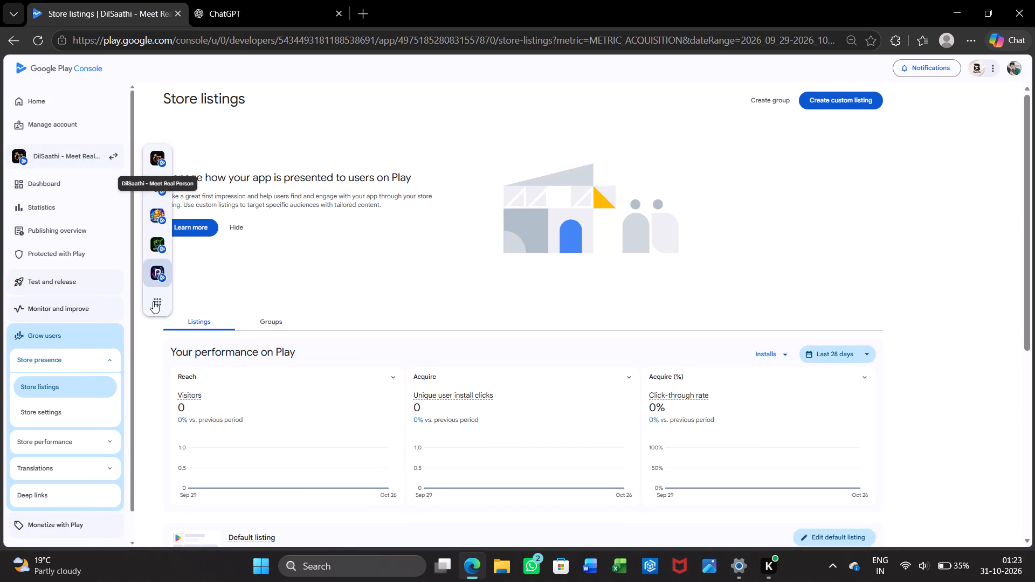
pyautogui.click(154, 302)
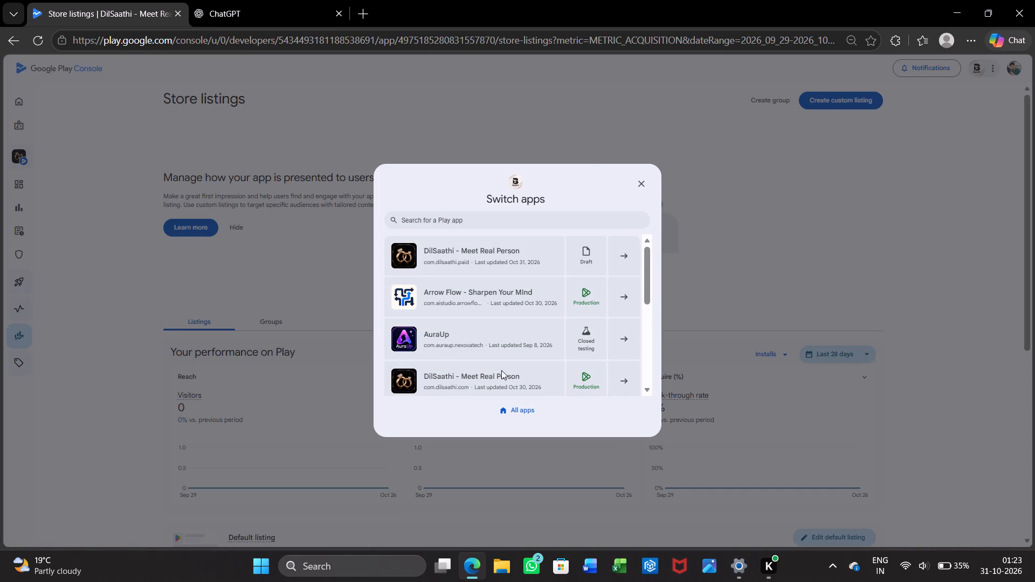
pyautogui.click(619, 253)
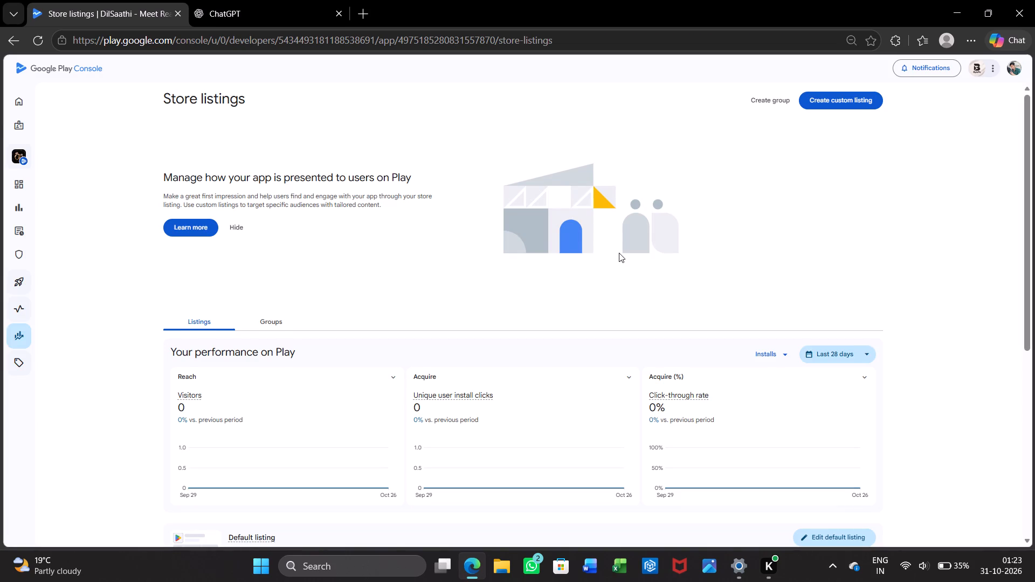
# View the details and status of the default store listing.
pyautogui.scroll(-4, 619, 253)
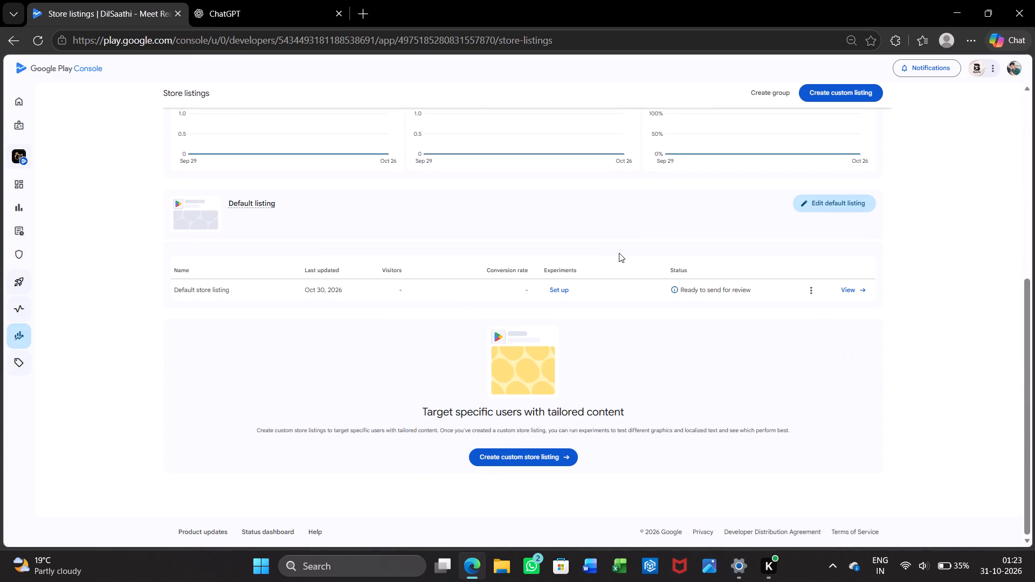
pyautogui.scroll(1, 619, 253)
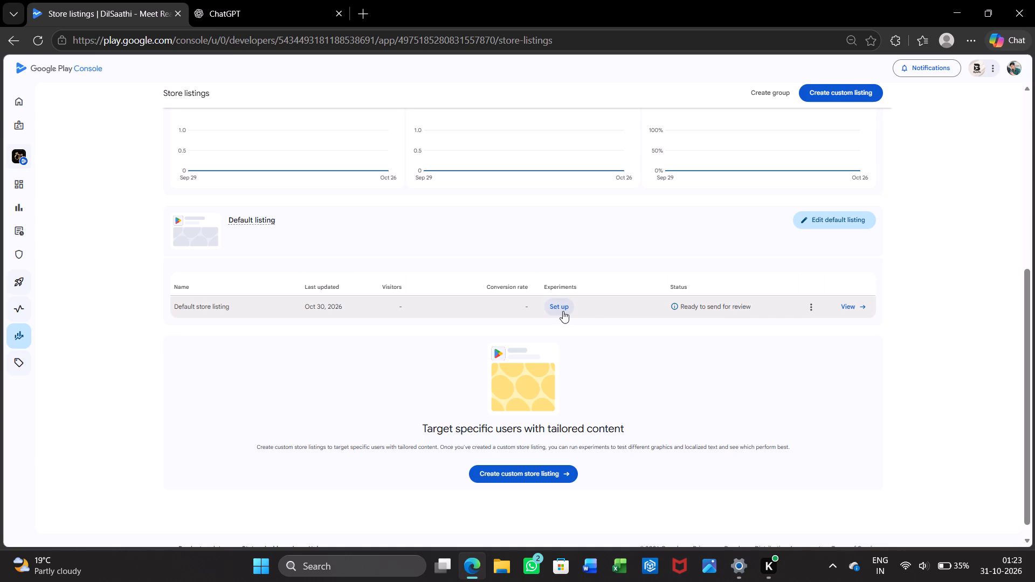
pyautogui.click(844, 306)
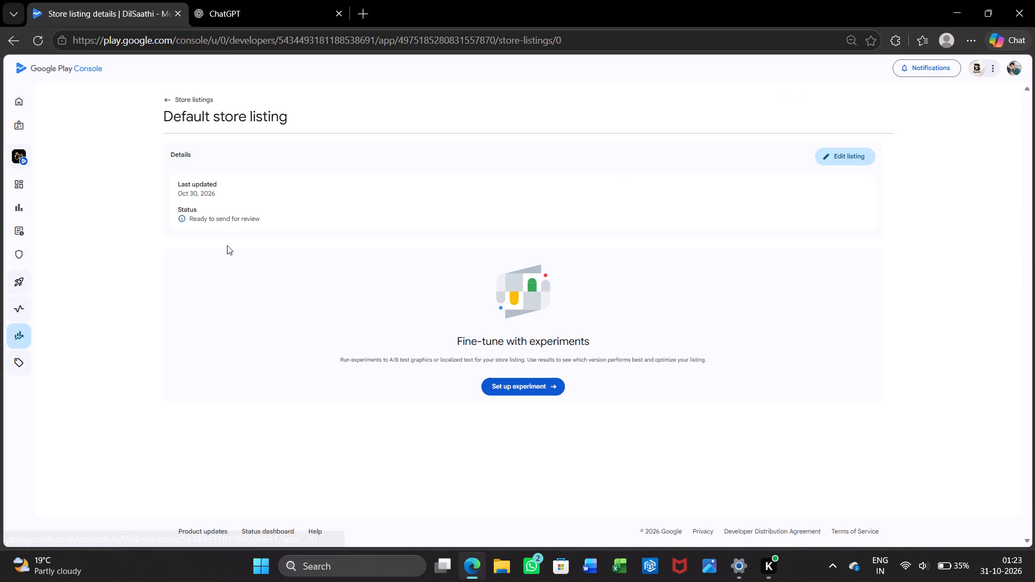
# Target all countries and regions for the Closed testing - Alpha track and save.
pyautogui.click(43, 281)
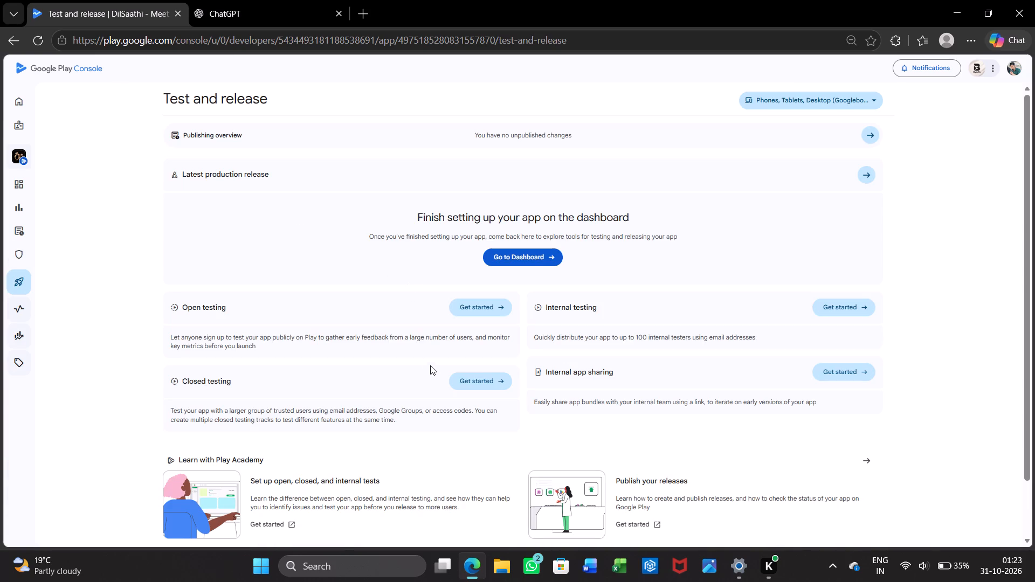
pyautogui.click(477, 377)
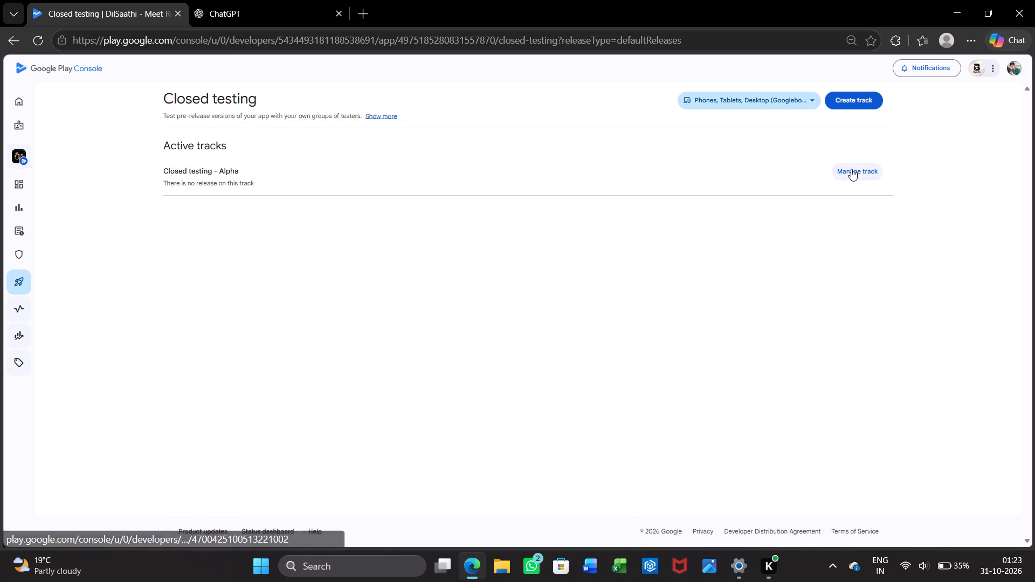
pyautogui.click(851, 169)
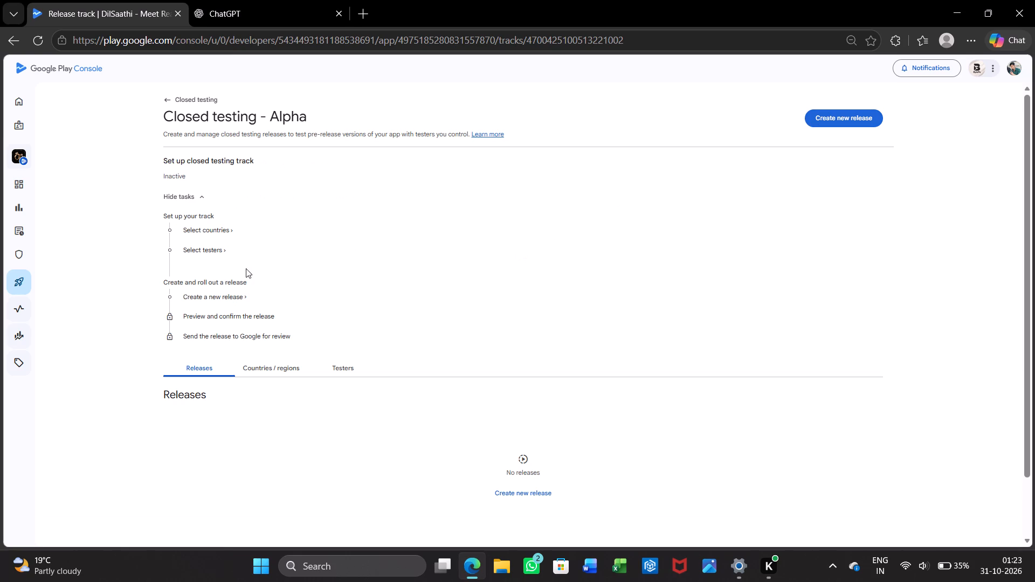
pyautogui.click(220, 233)
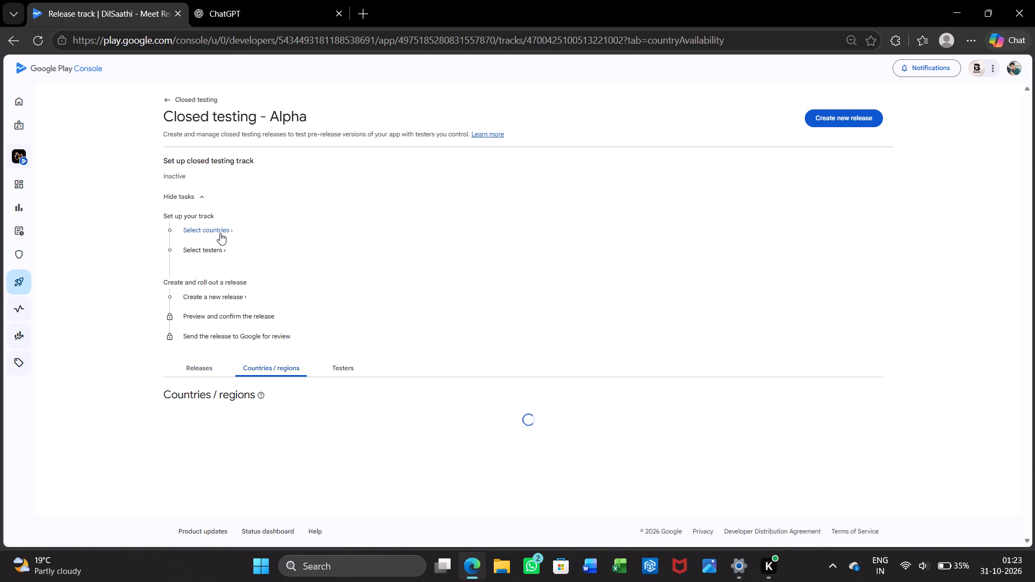
pyautogui.click(471, 489)
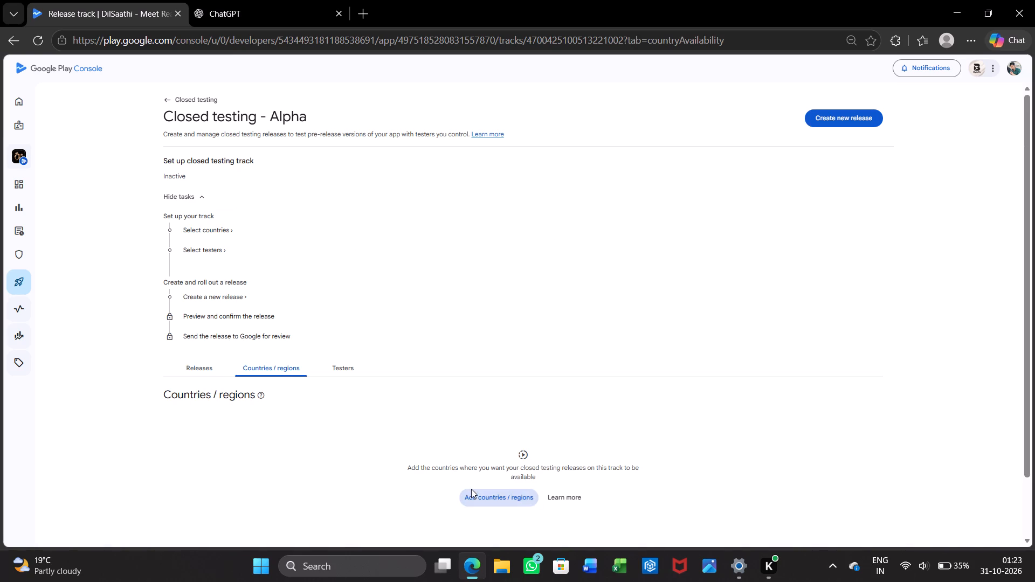
pyautogui.scroll(-1, 342, 434)
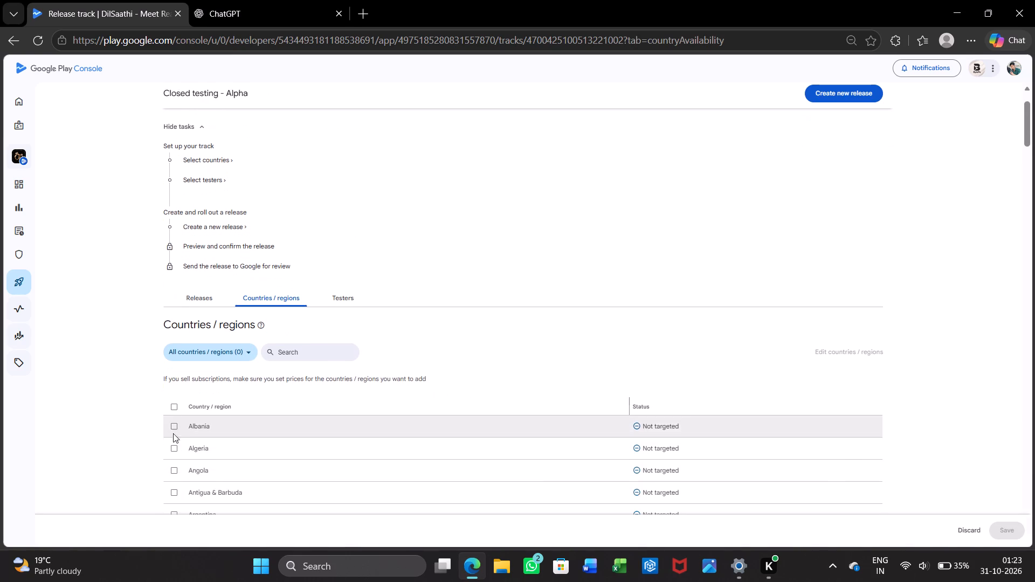
pyautogui.click(175, 404)
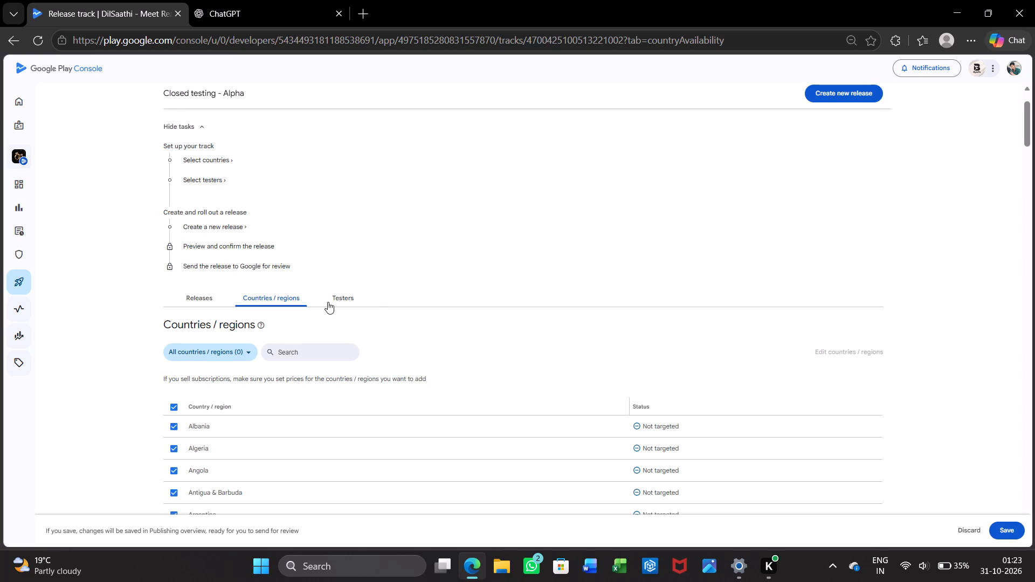
pyautogui.click(1004, 522)
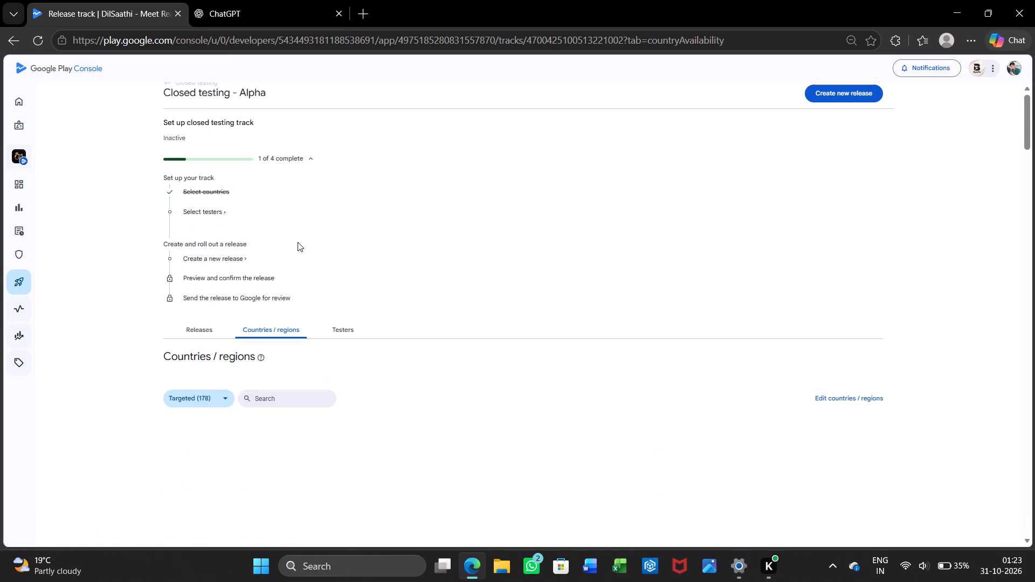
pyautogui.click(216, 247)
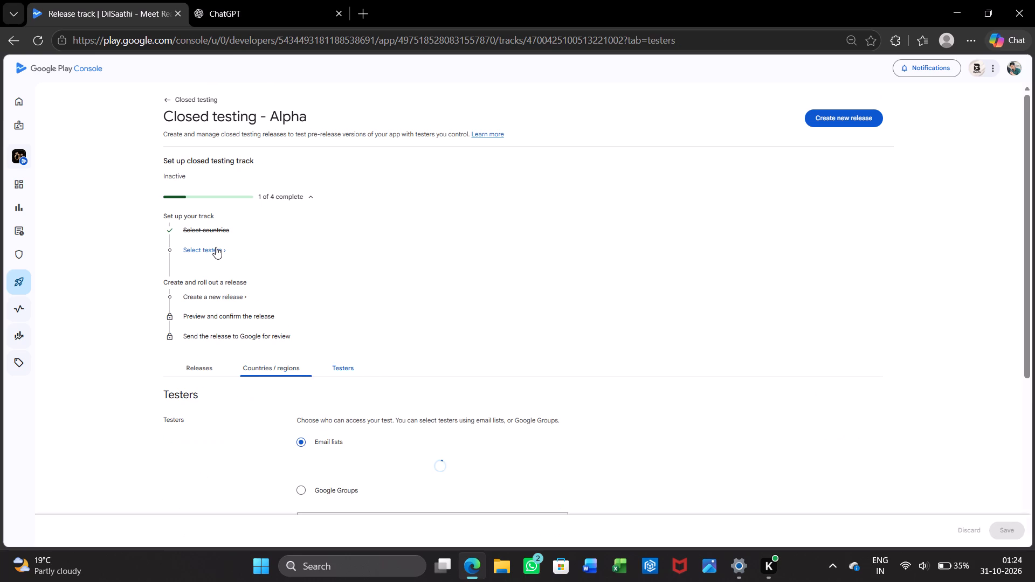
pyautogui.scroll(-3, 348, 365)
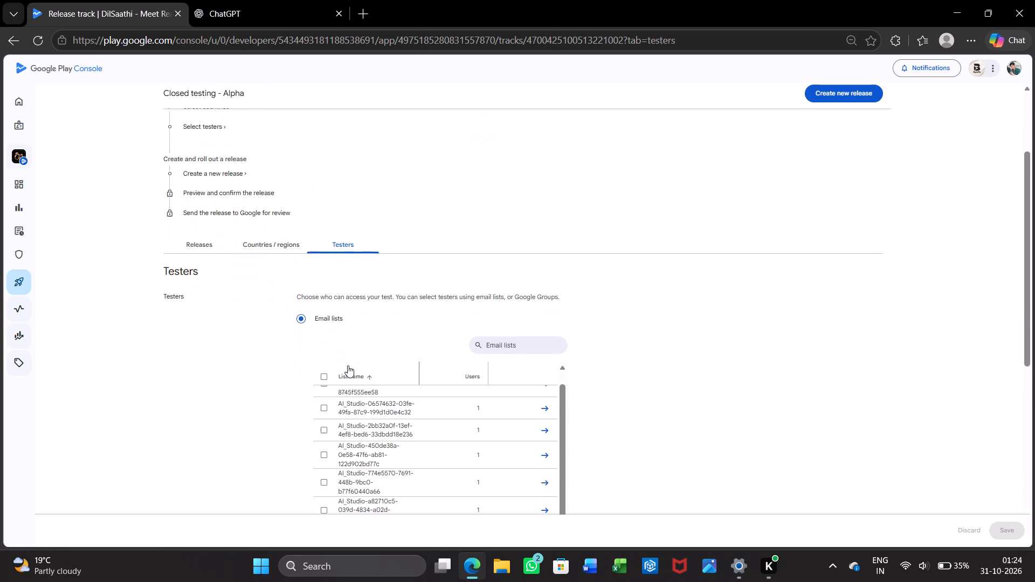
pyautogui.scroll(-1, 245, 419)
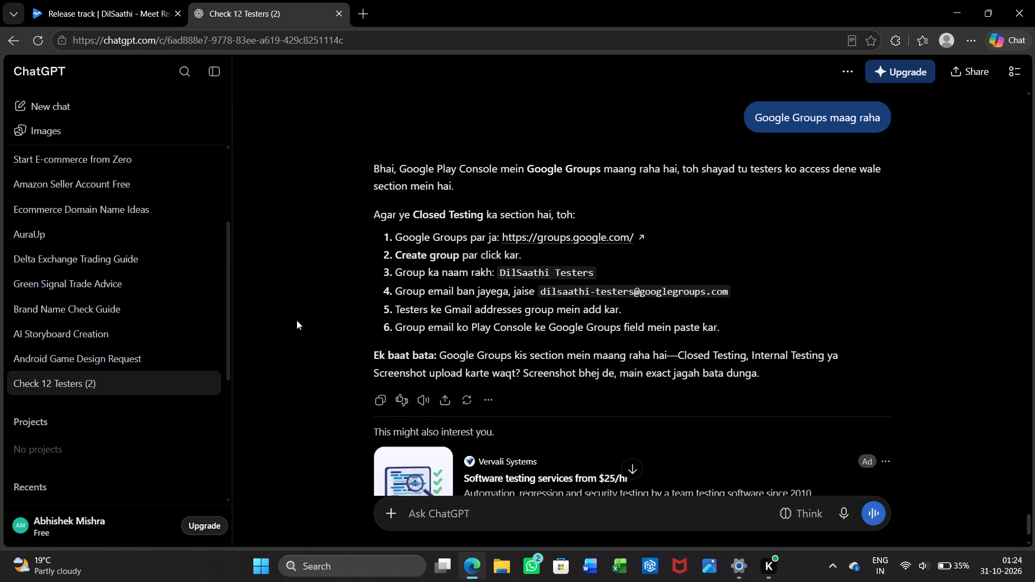
pyautogui.scroll(-1, 296, 320)
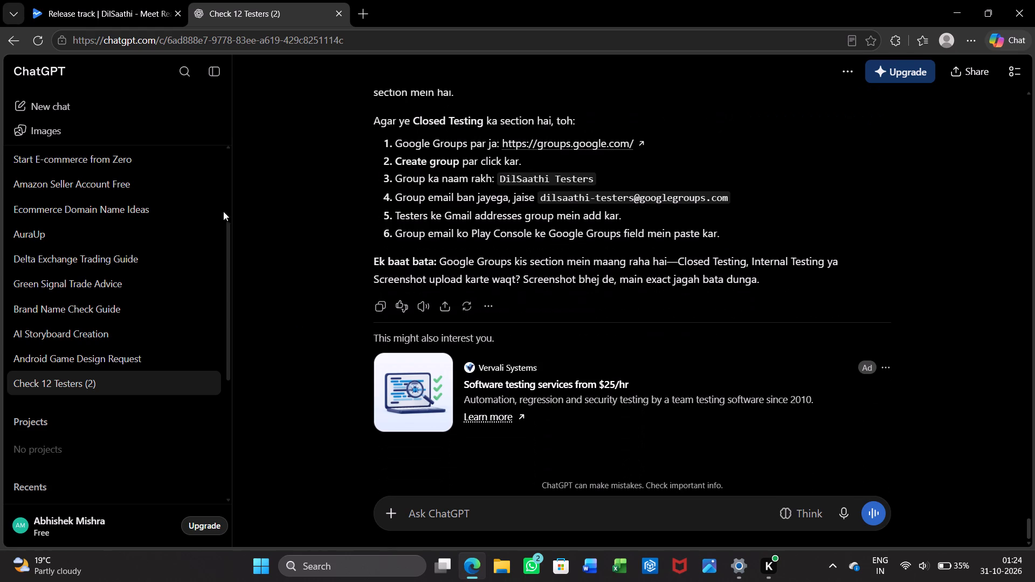
# Return to Play Console and switch to the Quiz Champion India app, discarding the unsaved tester changes.
pyautogui.click(53, 0)
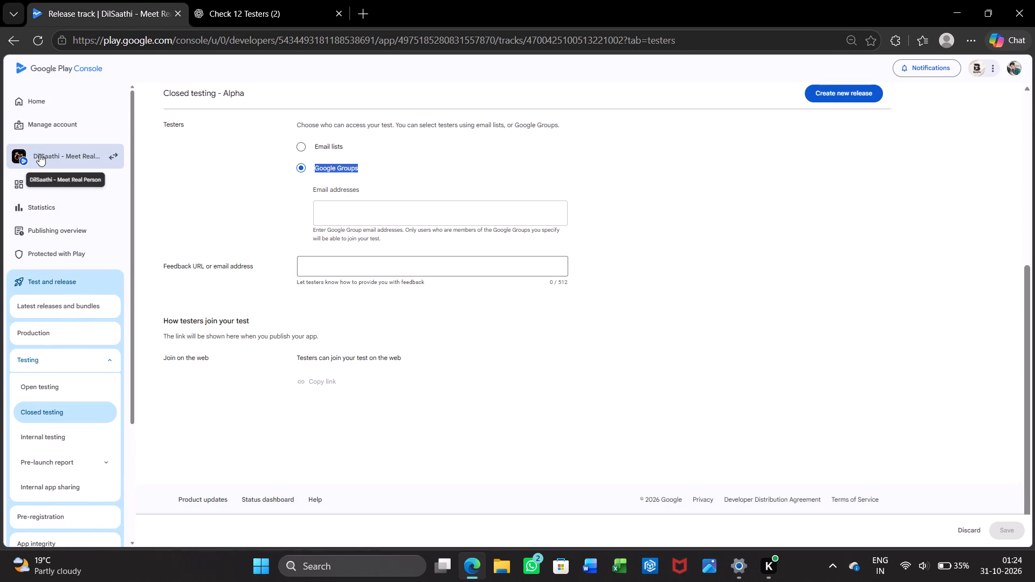
pyautogui.click(39, 154)
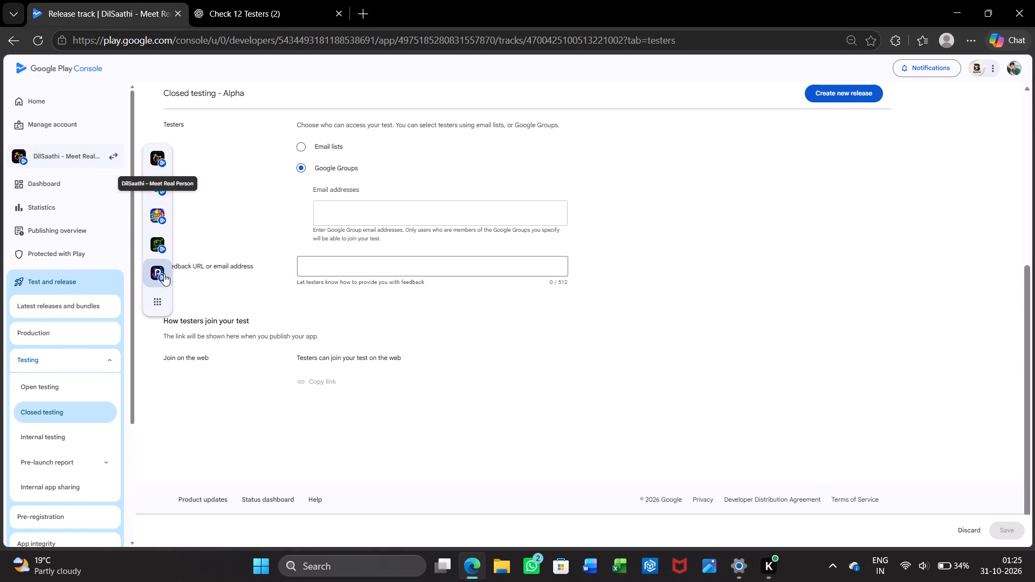
pyautogui.click(153, 212)
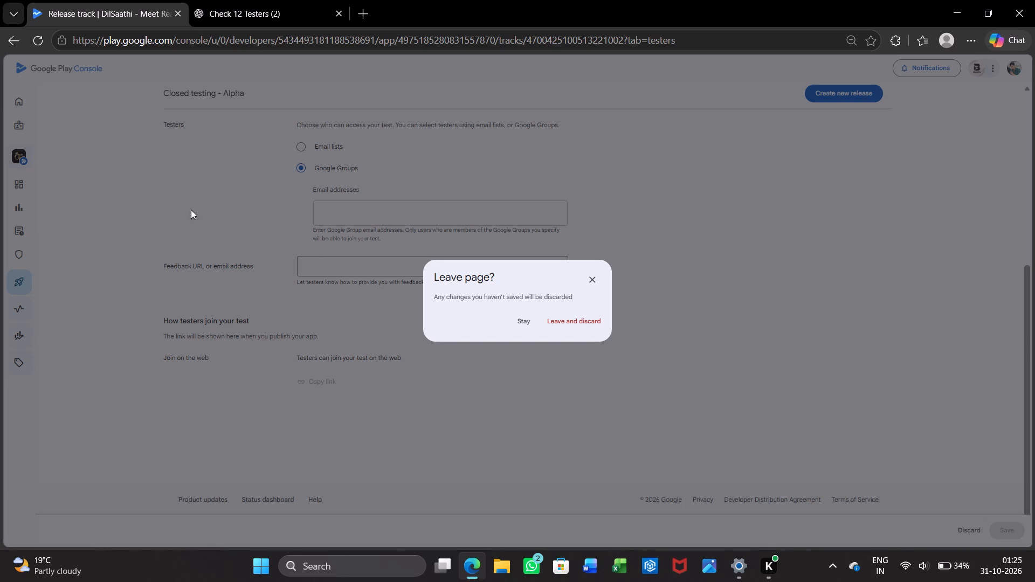
pyautogui.click(560, 327)
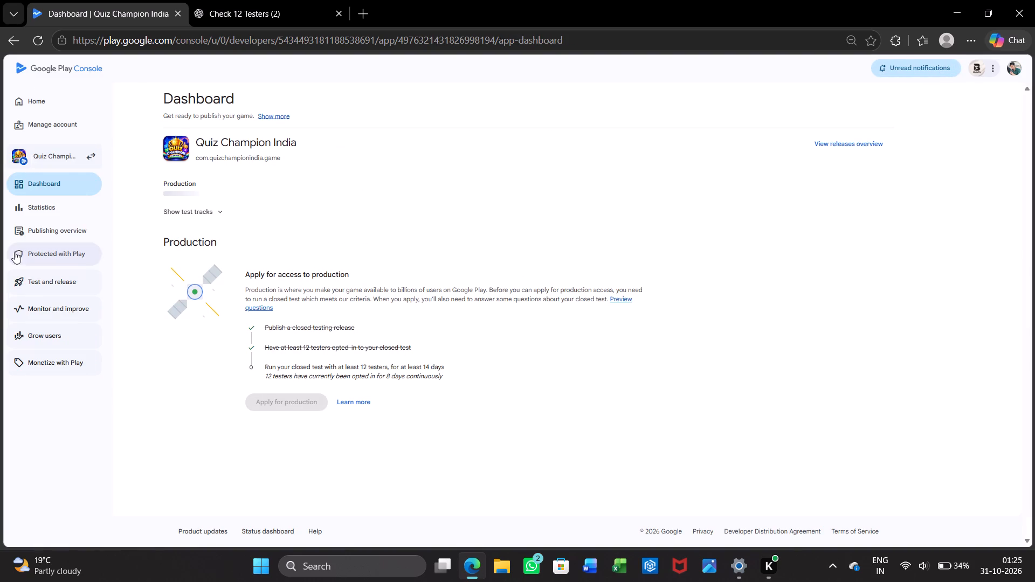
# Copy the Google Group address from the tester settings of Quiz Champion India's Closed testing - Alpha track.
pyautogui.click(40, 275)
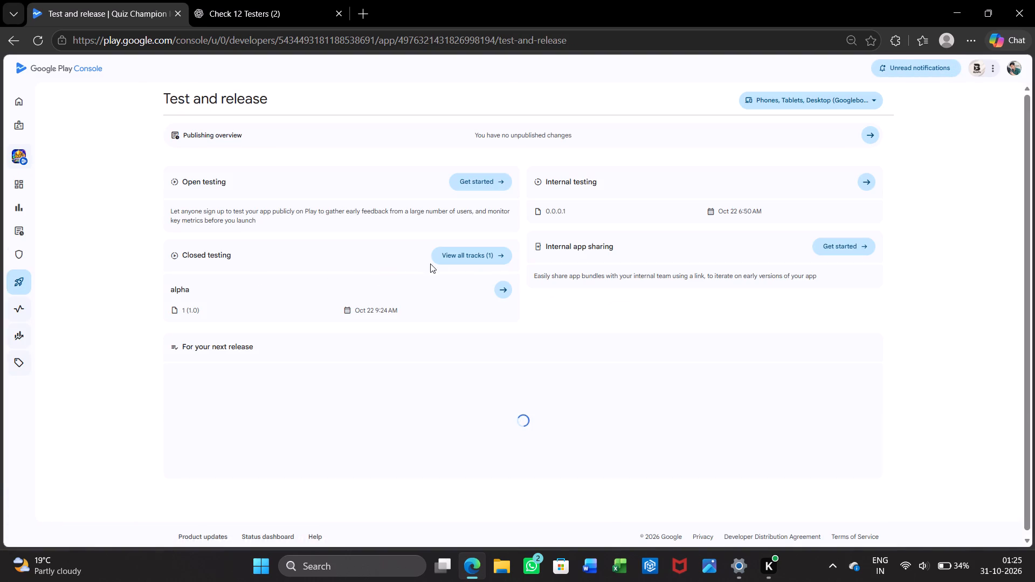
pyautogui.click(472, 258)
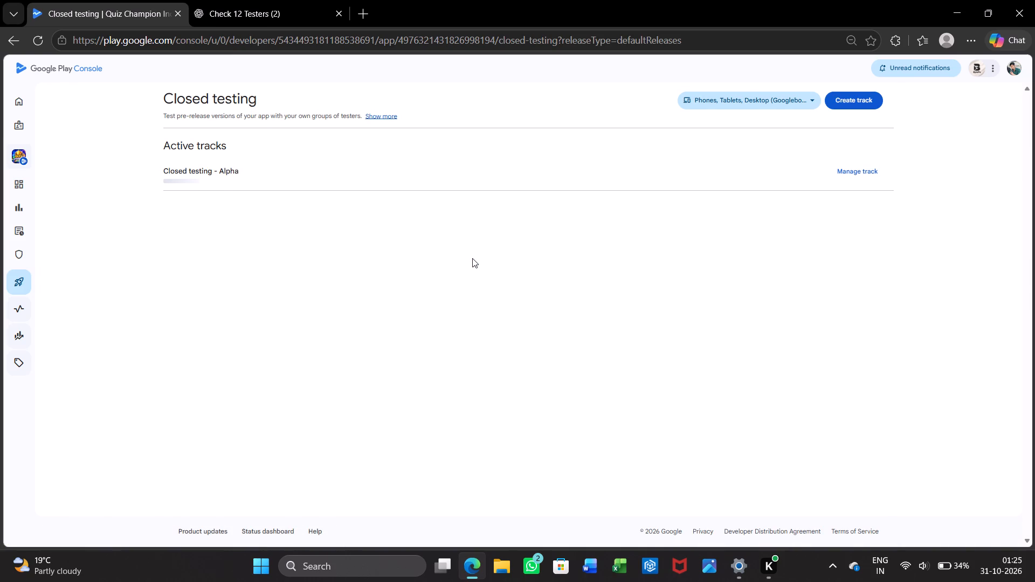
pyautogui.click(854, 171)
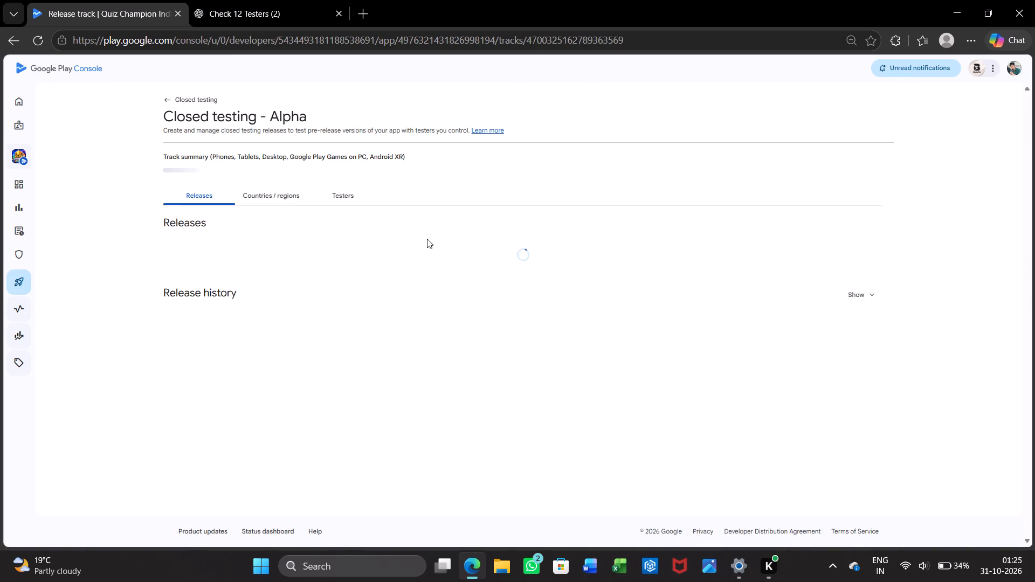
pyautogui.click(343, 205)
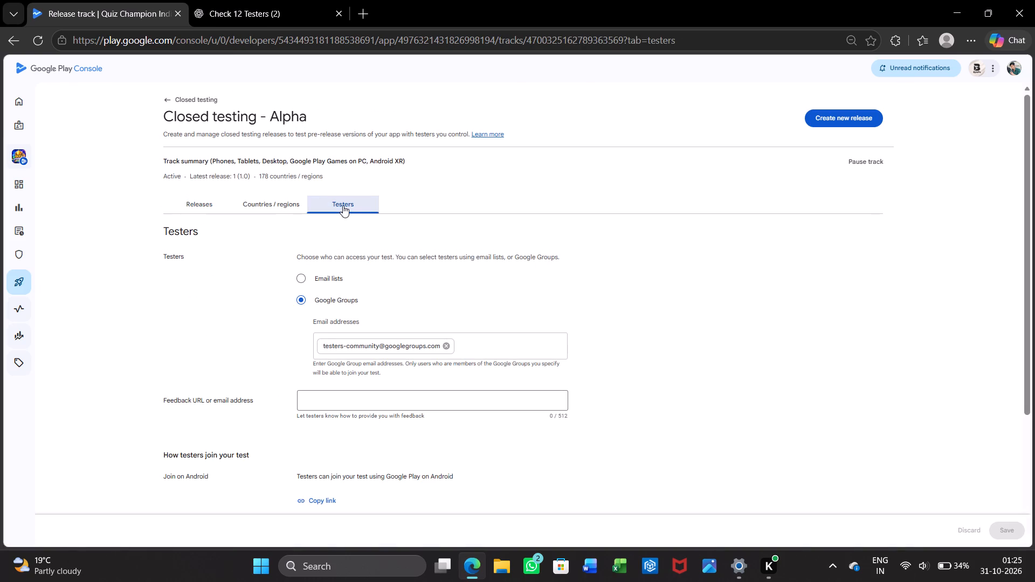
pyautogui.moveTo(322, 344); pyautogui.dragTo(419, 348)
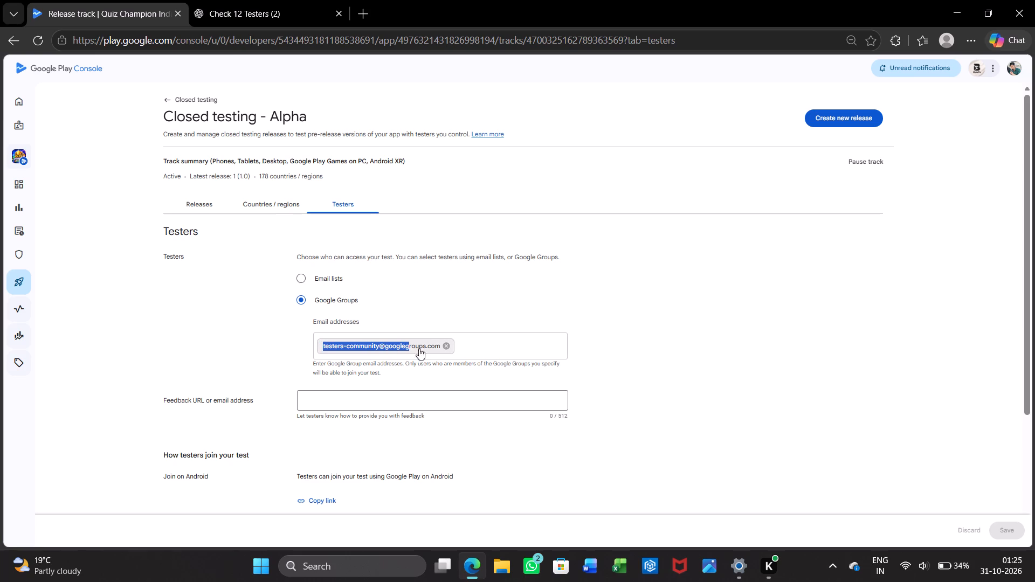
pyautogui.moveTo(419, 348); pyautogui.dragTo(445, 348)
pyautogui.click(473, 296)
# Switch back to the draft DilSaathi - Meet Real Person app.
pyautogui.click(30, 161)
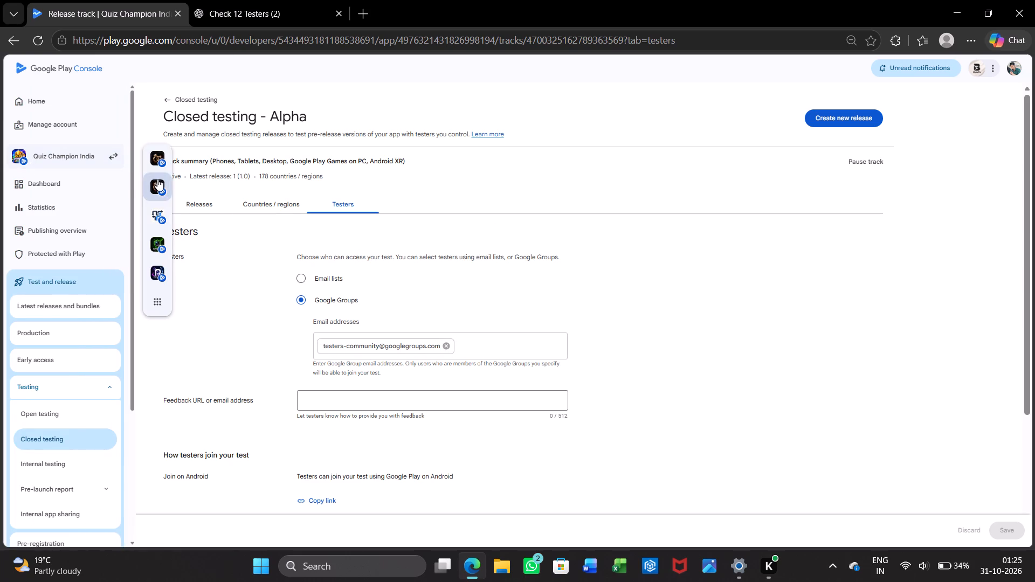
pyautogui.click(157, 162)
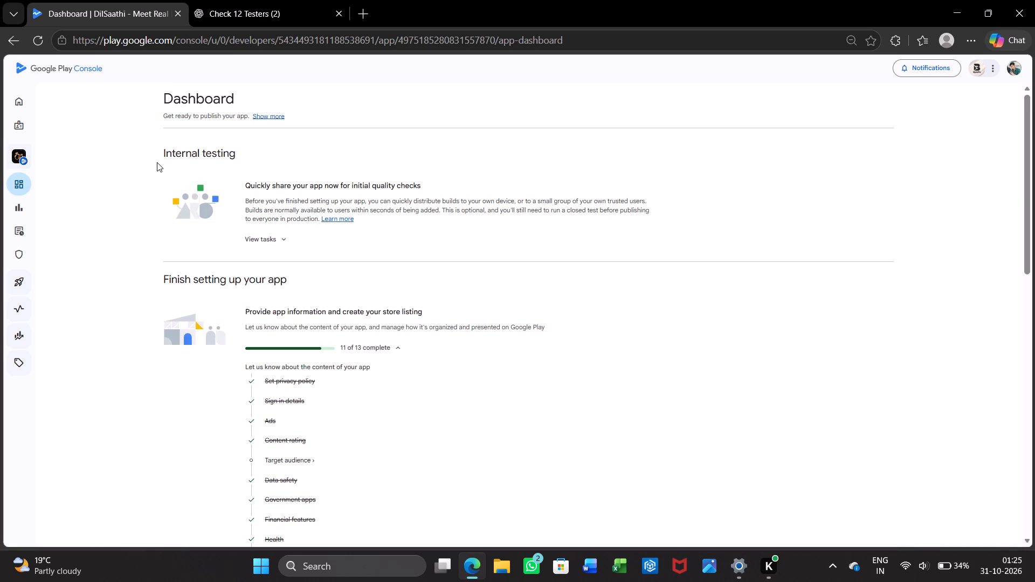
# Complete the Target audience task by choosing the 18 and over age group, save it and return to the dashboard.
pyautogui.scroll(-2, 295, 439)
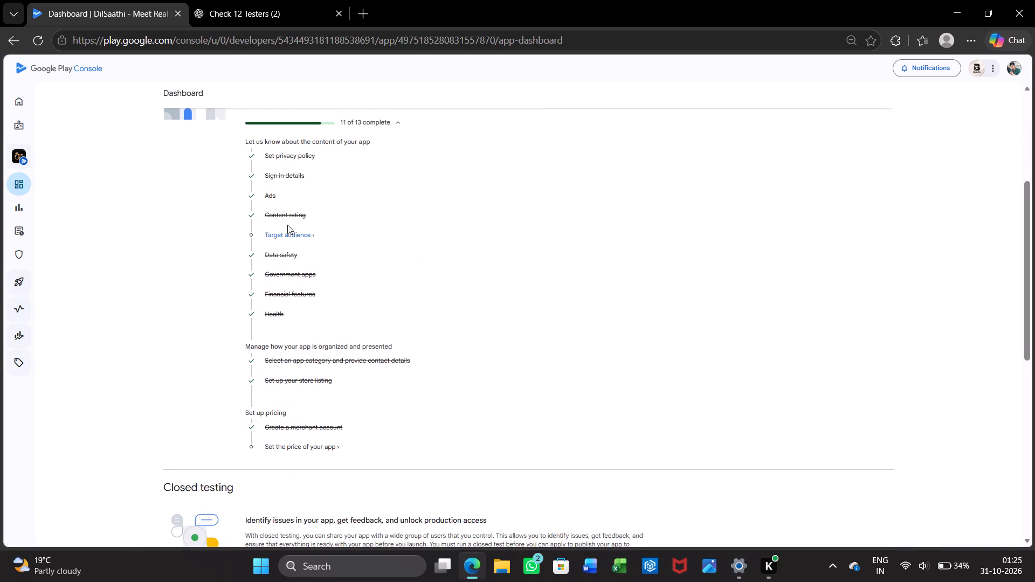
pyautogui.click(294, 231)
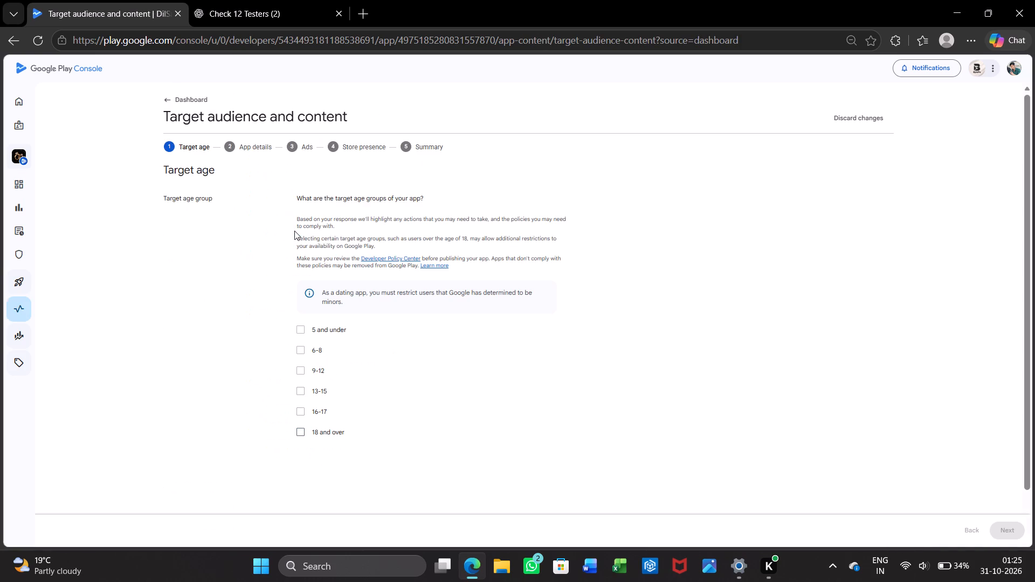
pyautogui.click(297, 431)
pyautogui.scroll(-2, 826, 438)
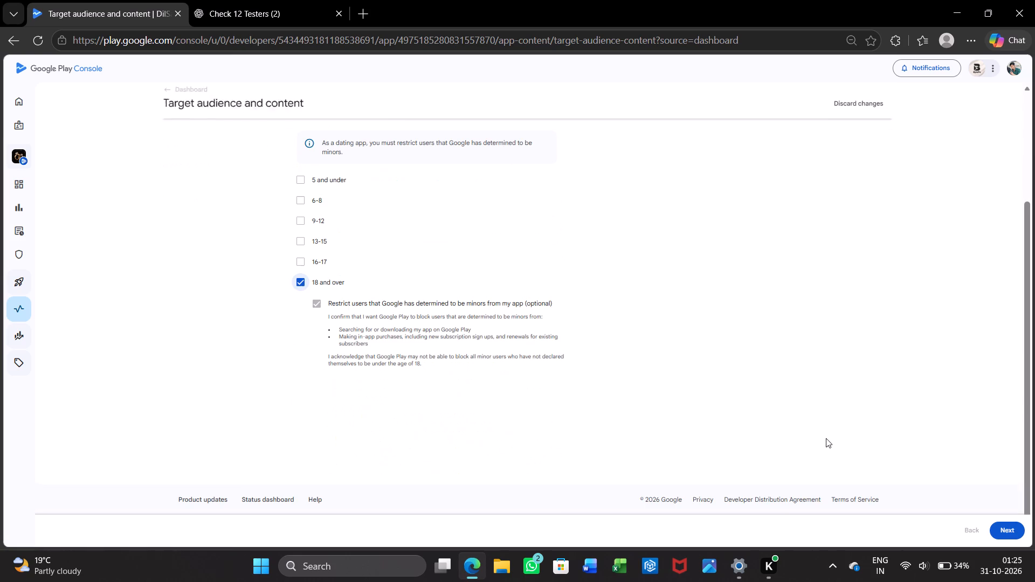
pyautogui.click(1004, 526)
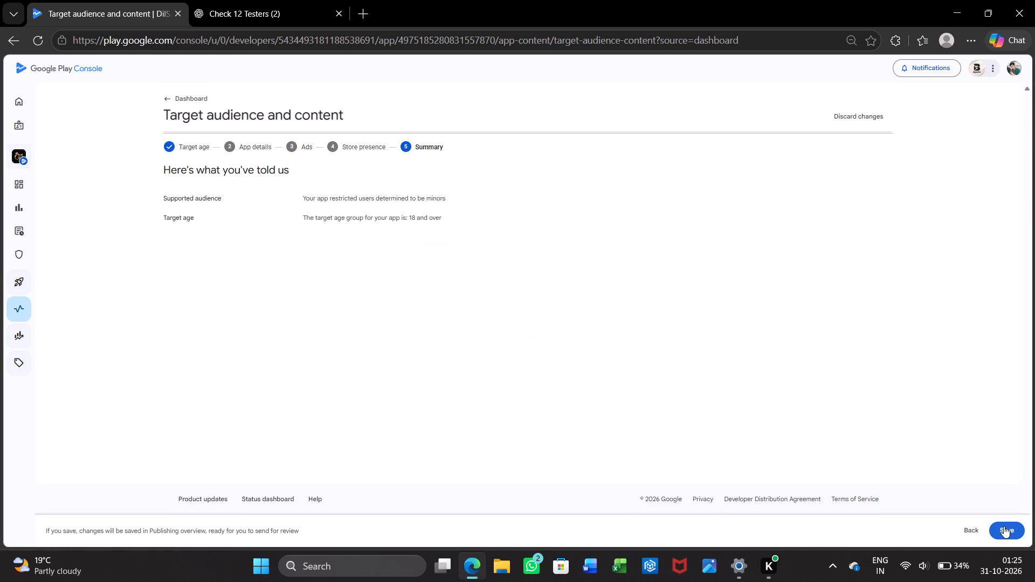
pyautogui.click(1004, 526)
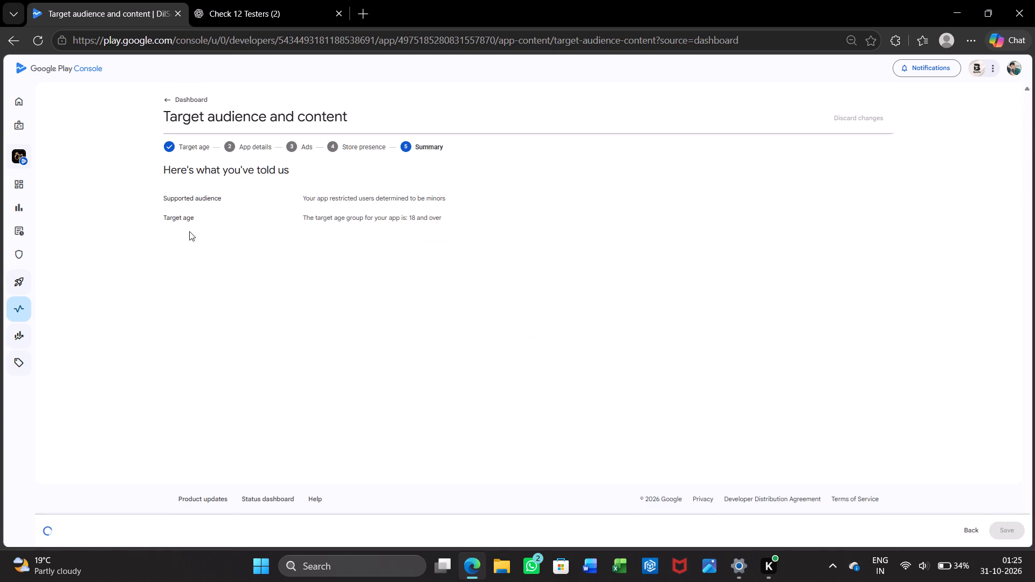
pyautogui.click(167, 94)
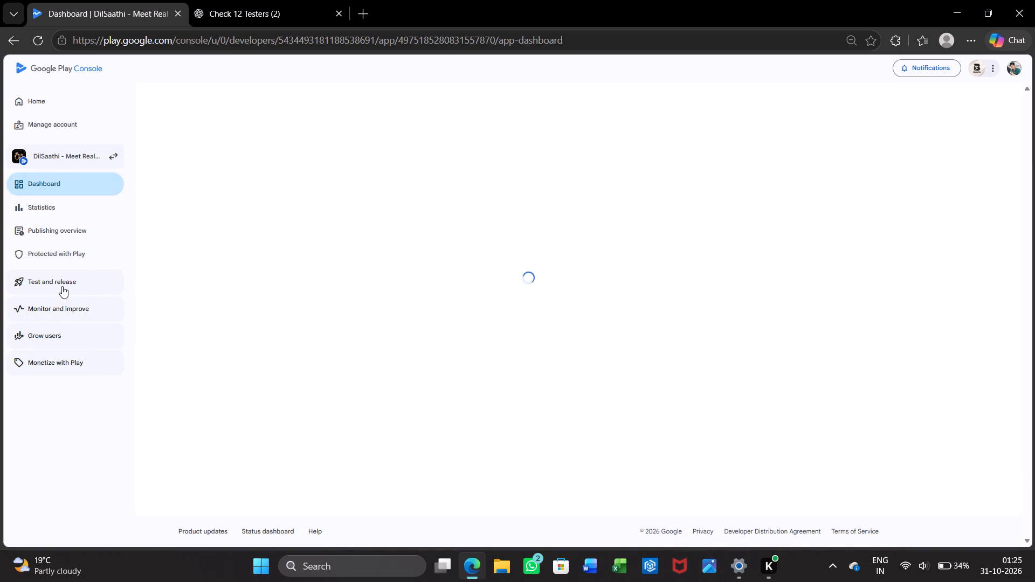
# Open the task for setting the app's price and examine the App pricing page, including its country price list.
pyautogui.scroll(-2, 282, 317)
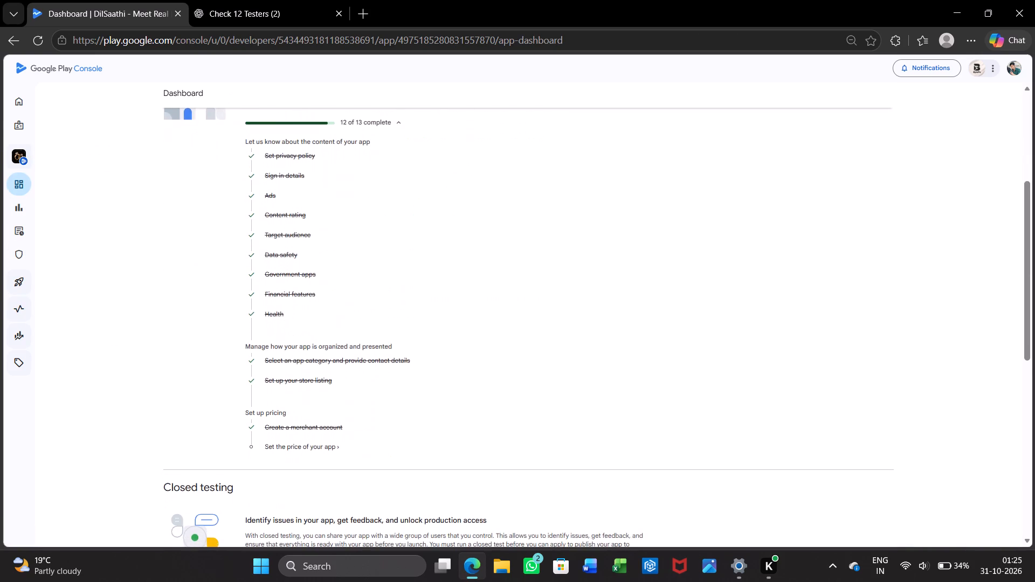
pyautogui.scroll(-1, 282, 317)
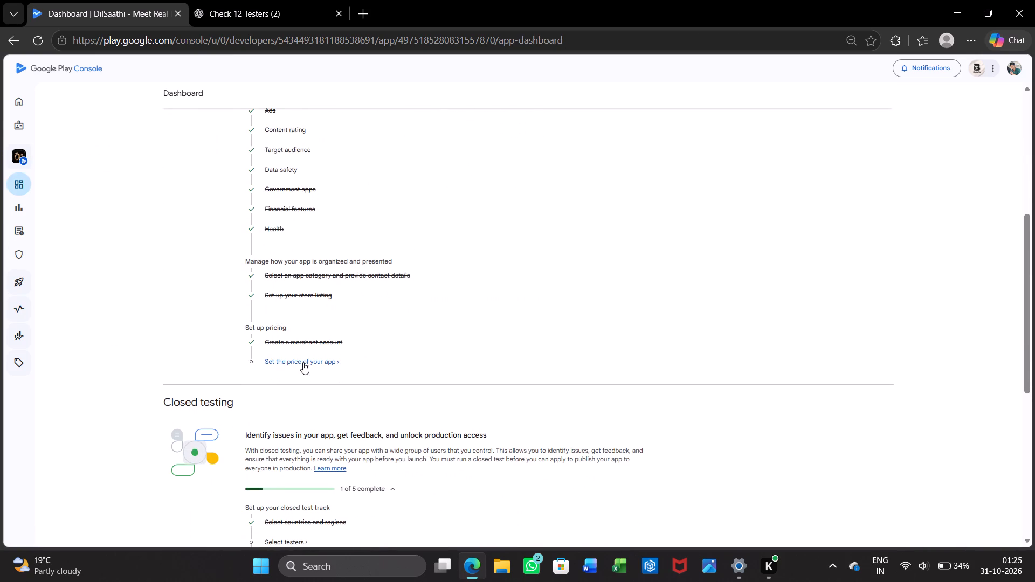
pyautogui.click(303, 362)
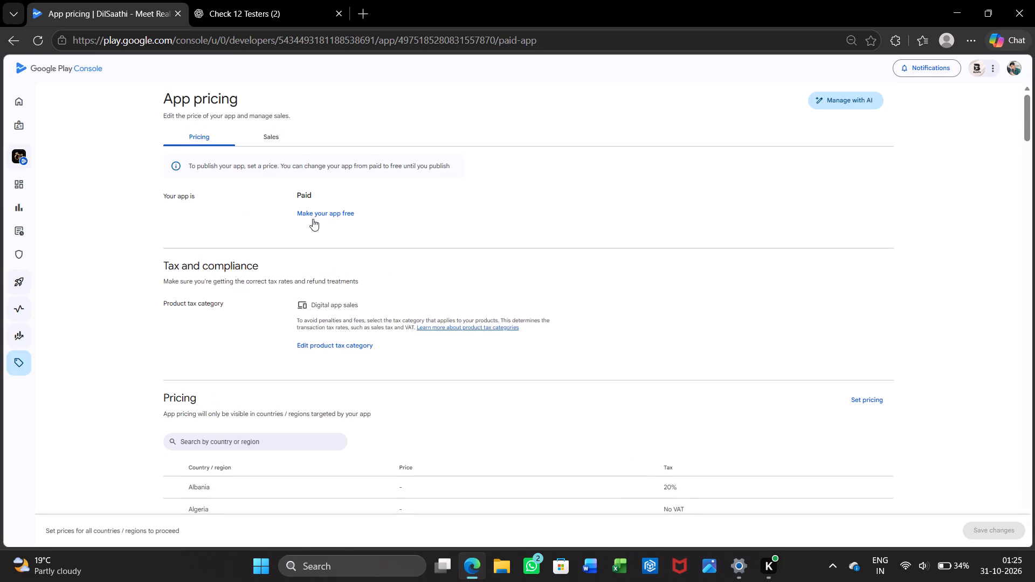
pyautogui.scroll(-2, 278, 341)
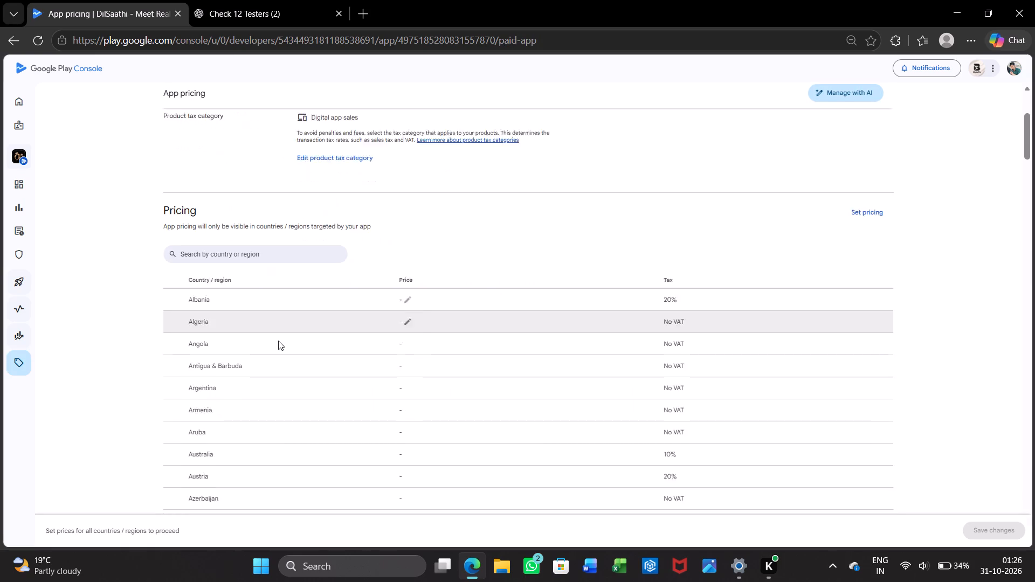
pyautogui.scroll(1, 278, 341)
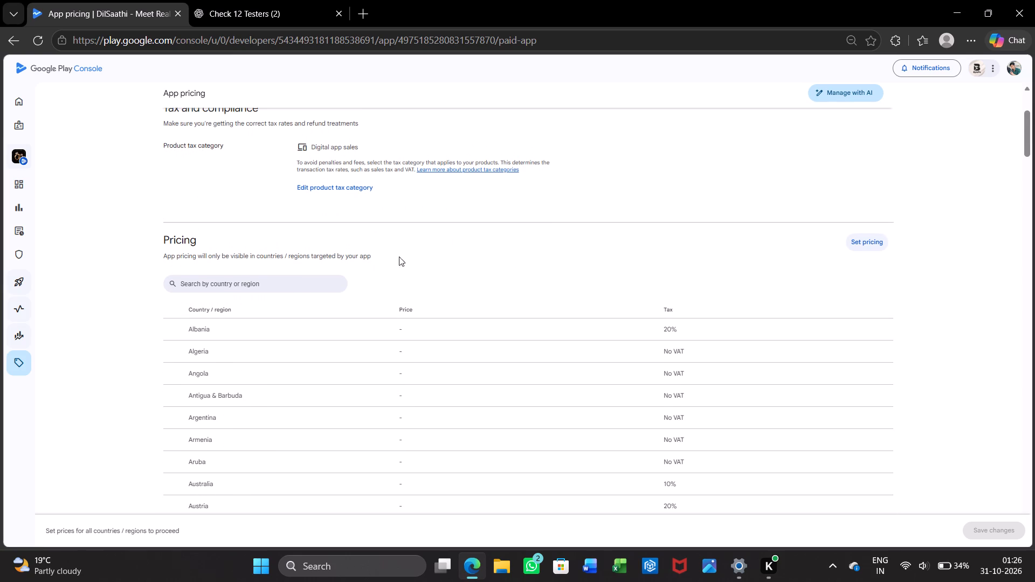
pyautogui.scroll(1, 274, 181)
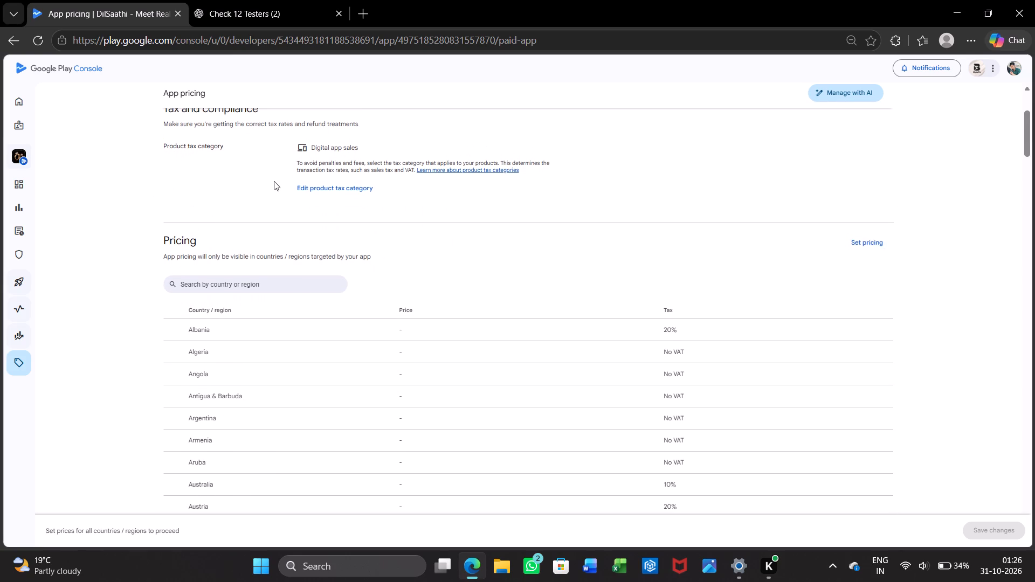
pyautogui.scroll(2, 274, 181)
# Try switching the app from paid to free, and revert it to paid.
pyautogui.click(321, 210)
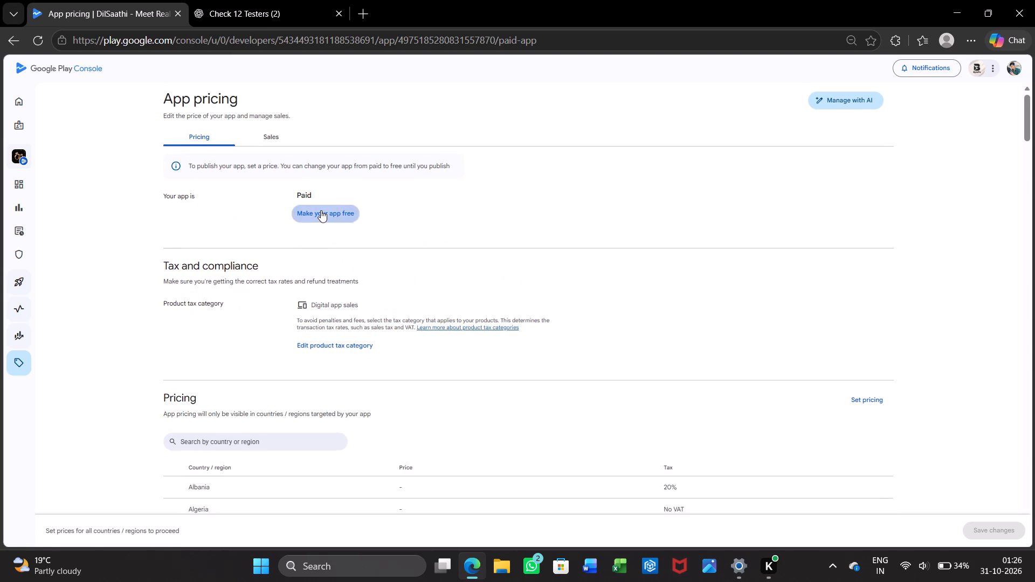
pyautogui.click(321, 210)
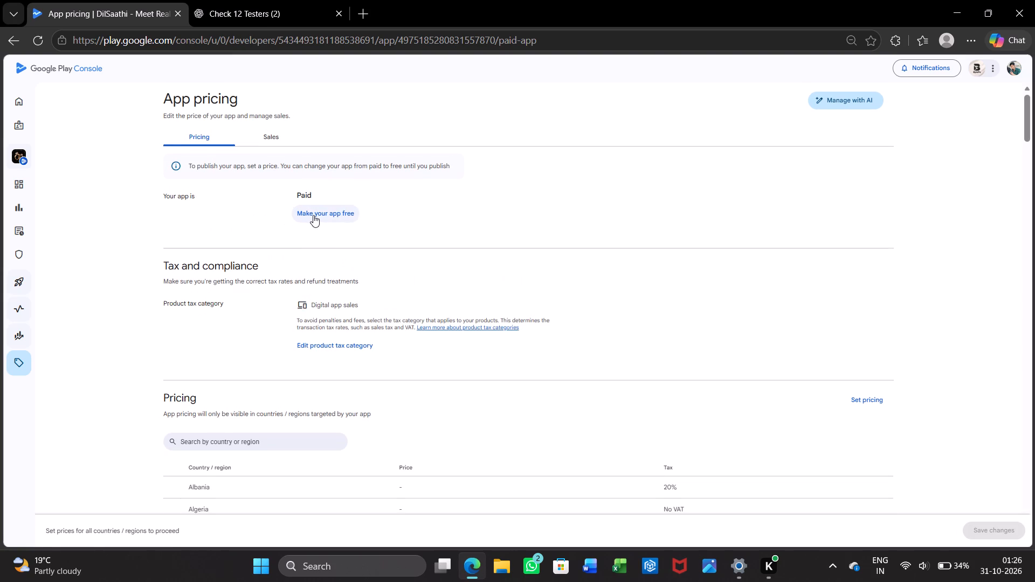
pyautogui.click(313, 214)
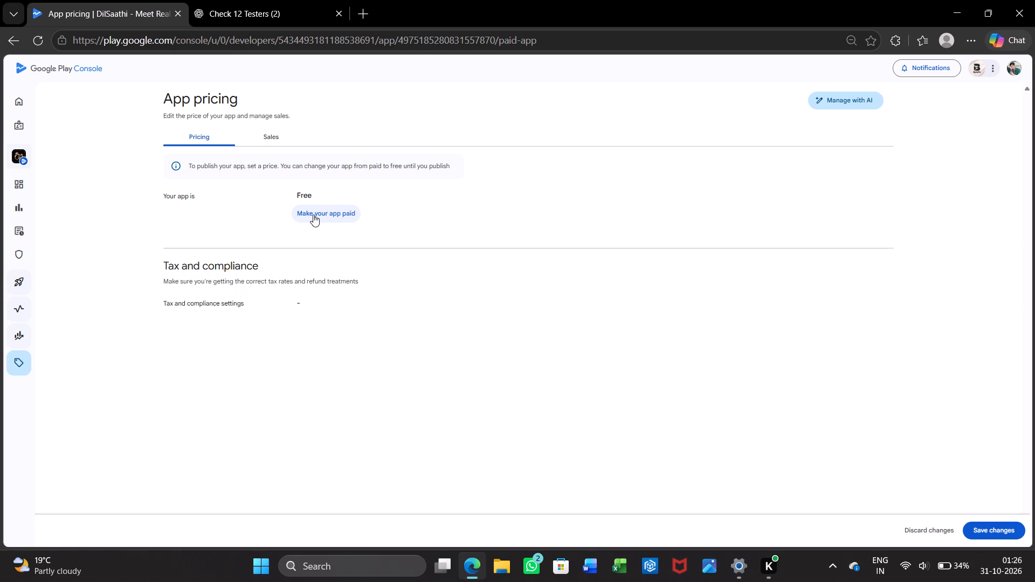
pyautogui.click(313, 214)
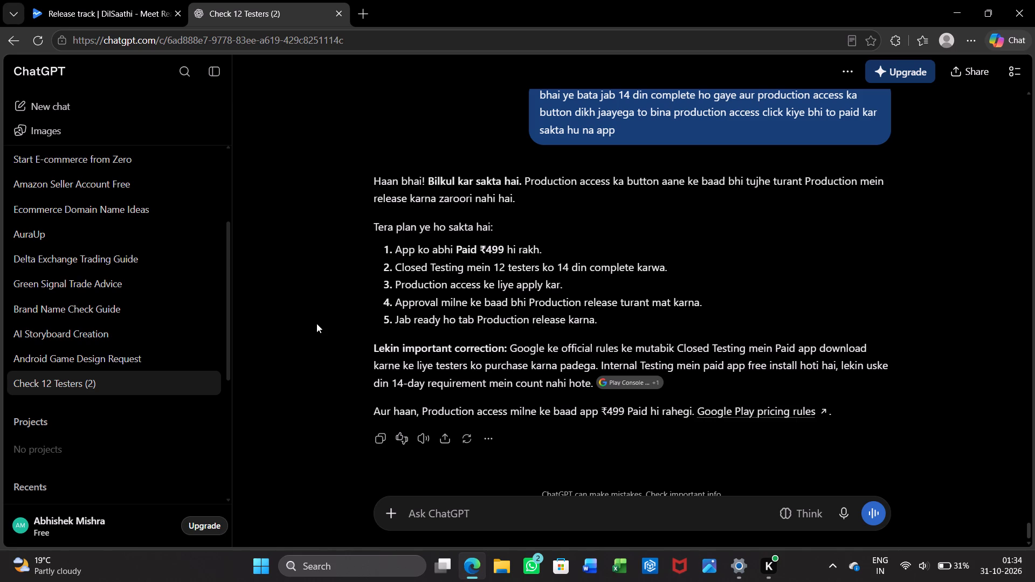
# Switch to Play Console and open the tester selection of the Closed testing - Alpha track.
pyautogui.click(100, 9)
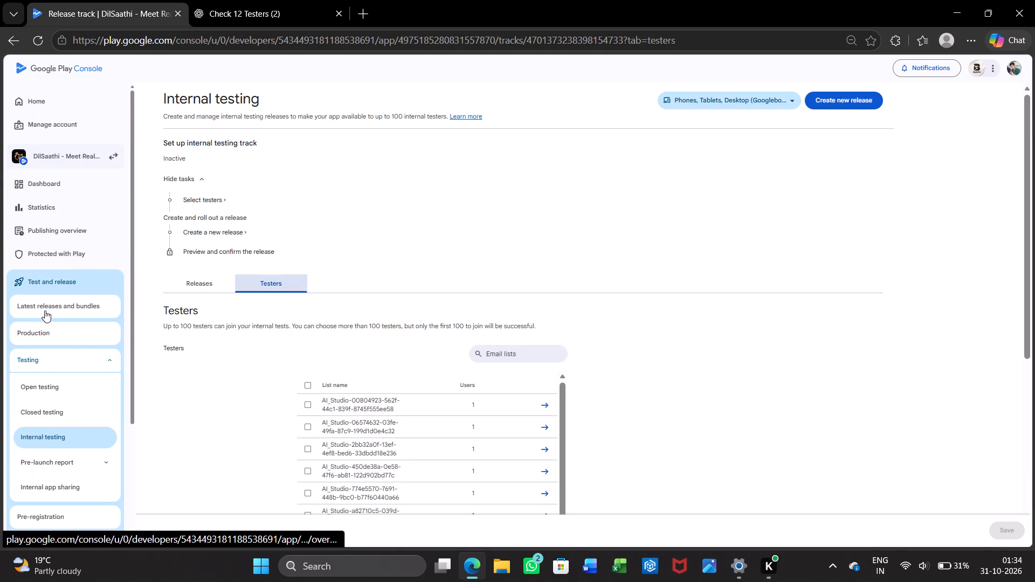
pyautogui.click(77, 411)
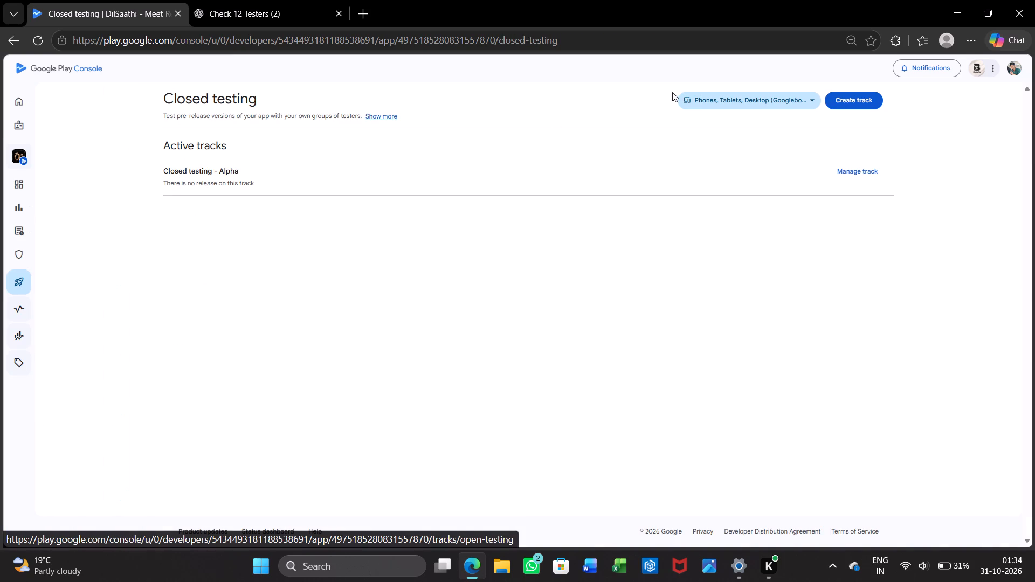
pyautogui.click(864, 166)
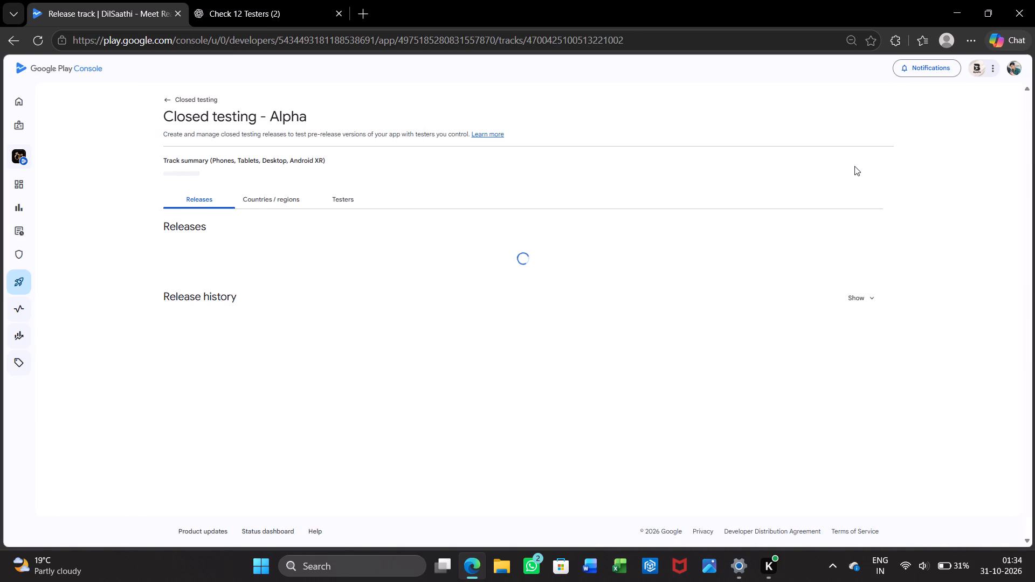
pyautogui.click(209, 251)
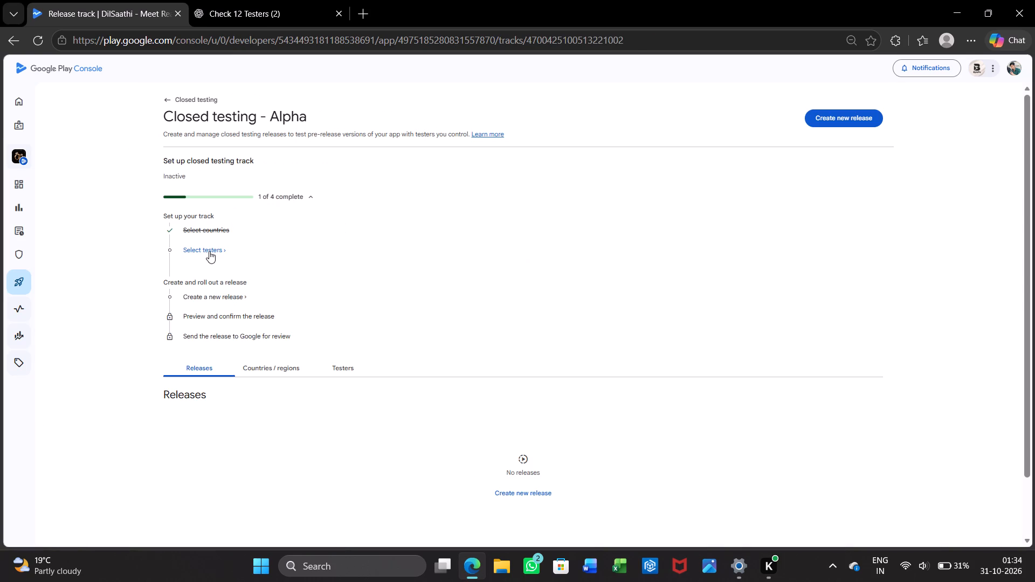
pyautogui.scroll(-2, 333, 433)
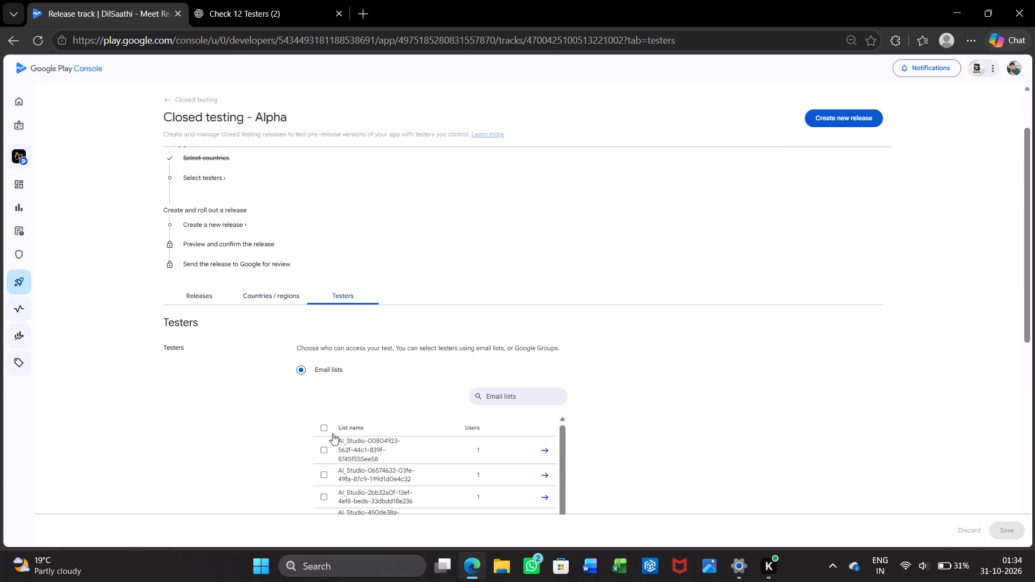
pyautogui.scroll(-3, 323, 335)
pyautogui.scroll(-2, 286, 458)
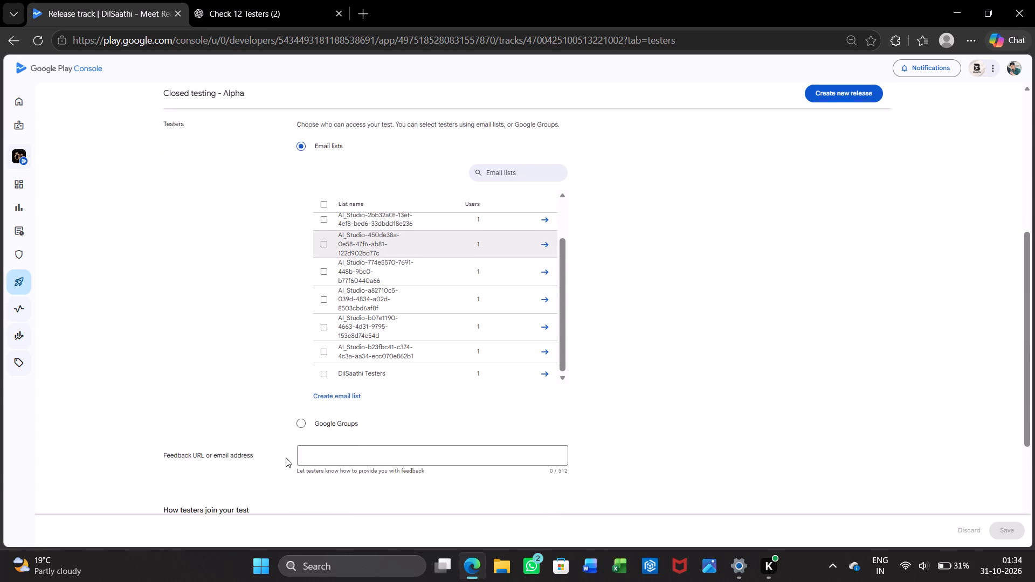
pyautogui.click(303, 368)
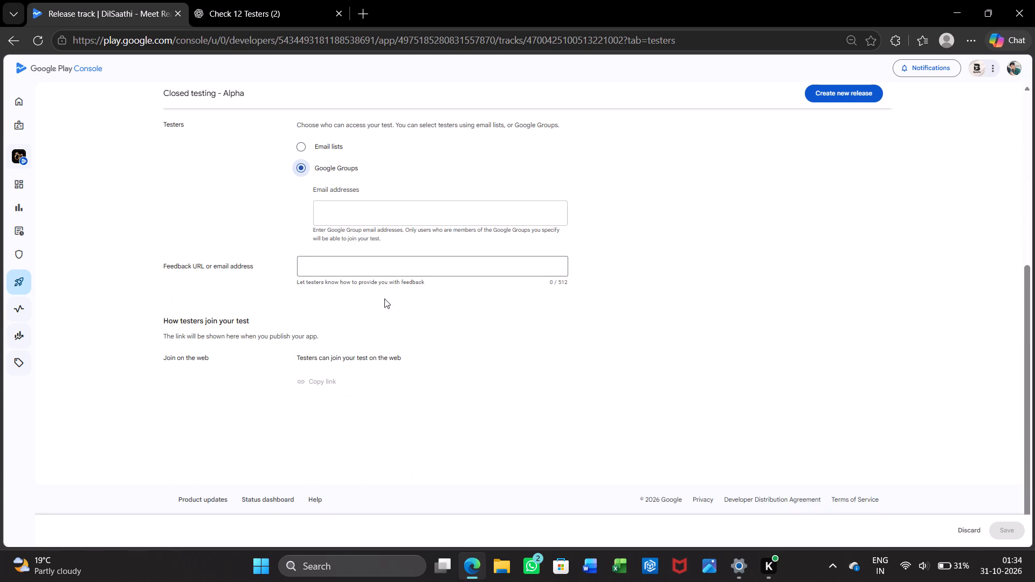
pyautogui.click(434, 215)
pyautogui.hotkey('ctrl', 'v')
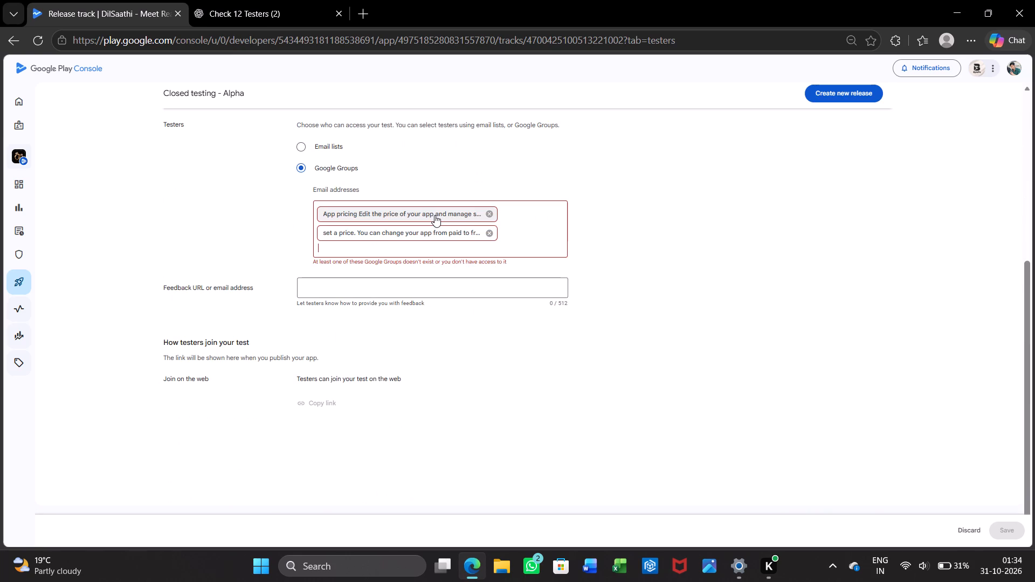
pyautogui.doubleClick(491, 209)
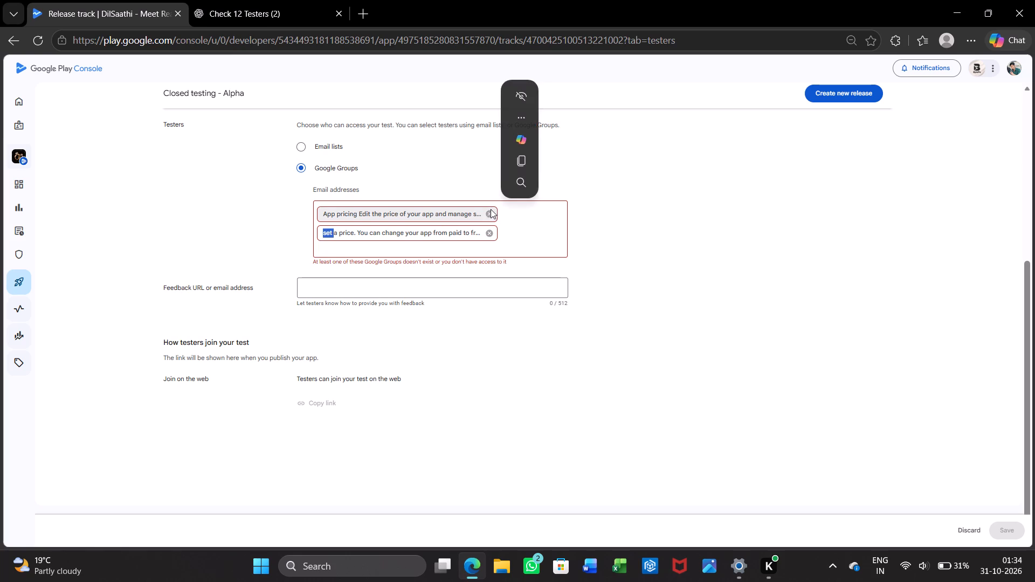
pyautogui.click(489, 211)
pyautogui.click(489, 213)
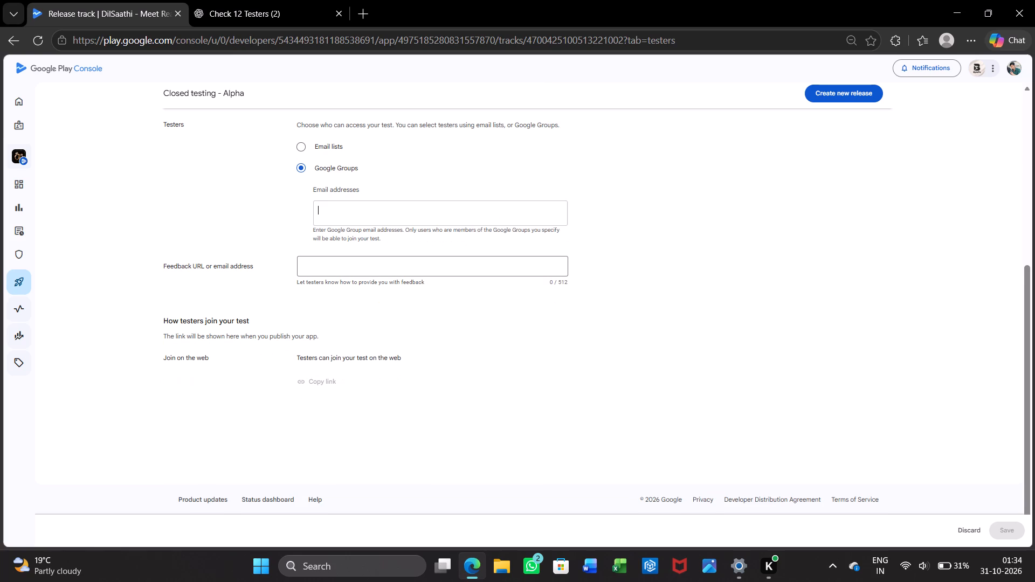
# Discard the unsaved tester changes and copy the Google Group address from the Closed testing - Alpha testers of Quiz Champion India.
pyautogui.click(37, 151)
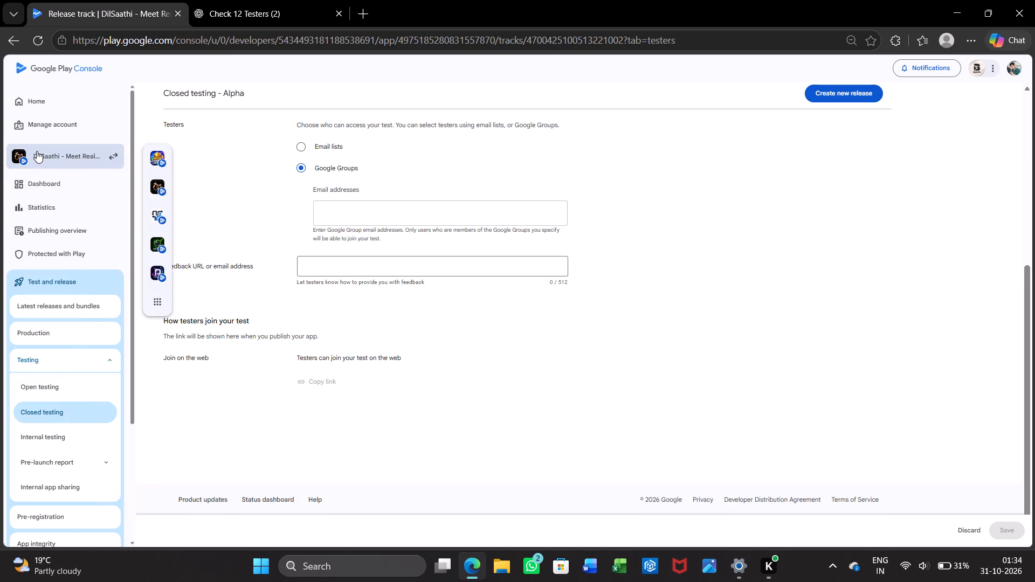
pyautogui.click(159, 188)
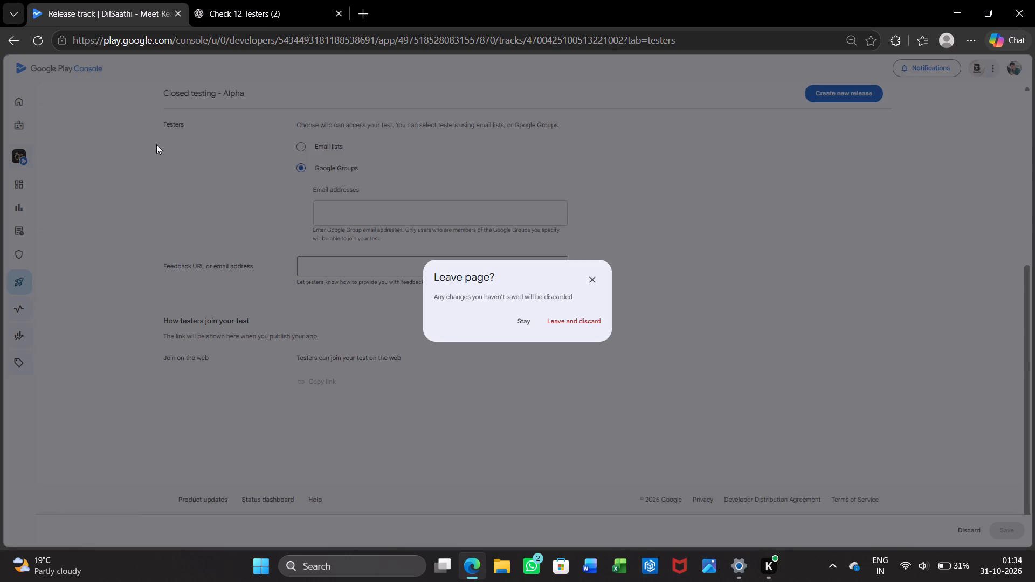
pyautogui.click(575, 323)
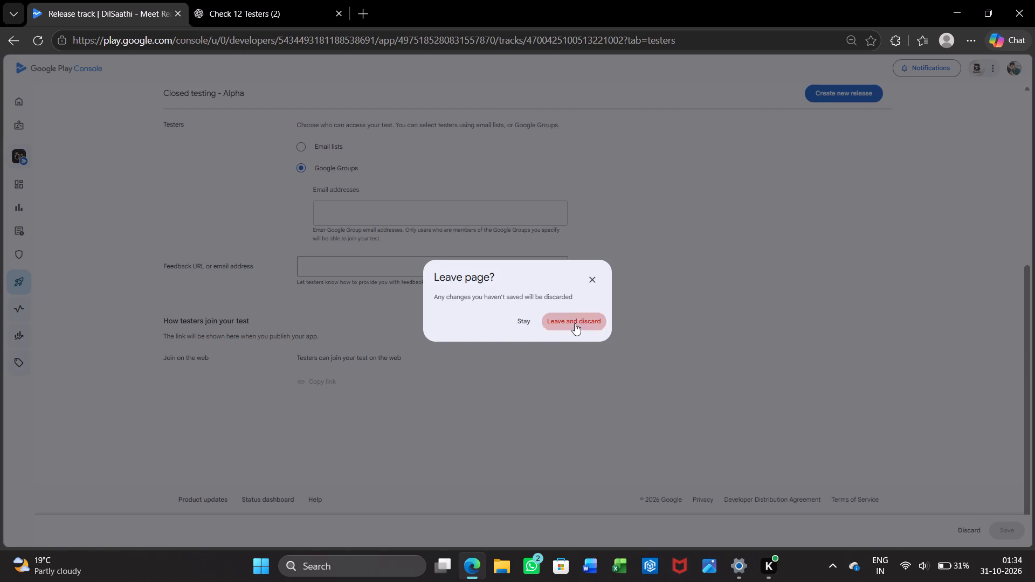
pyautogui.click(34, 154)
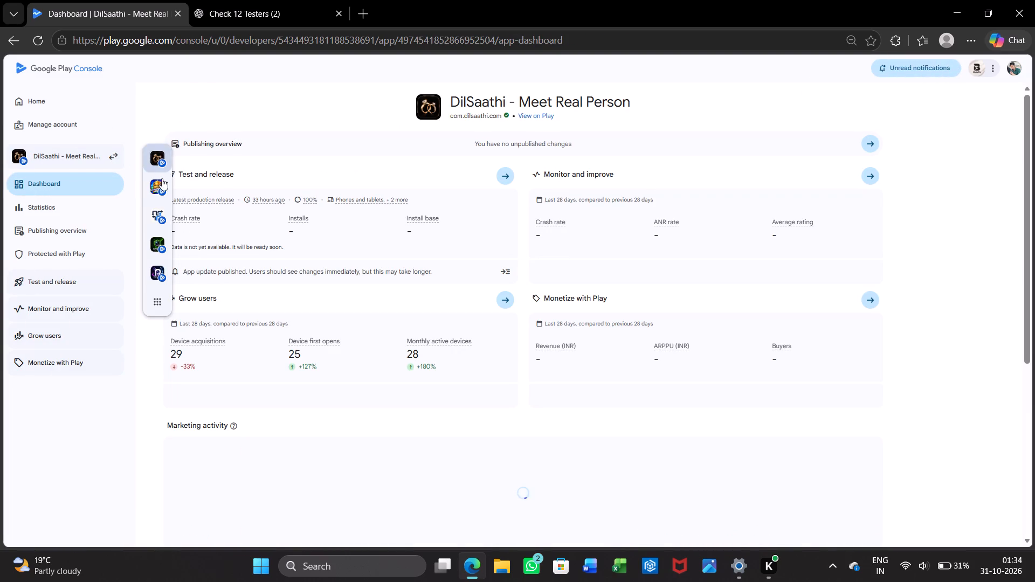
pyautogui.click(162, 185)
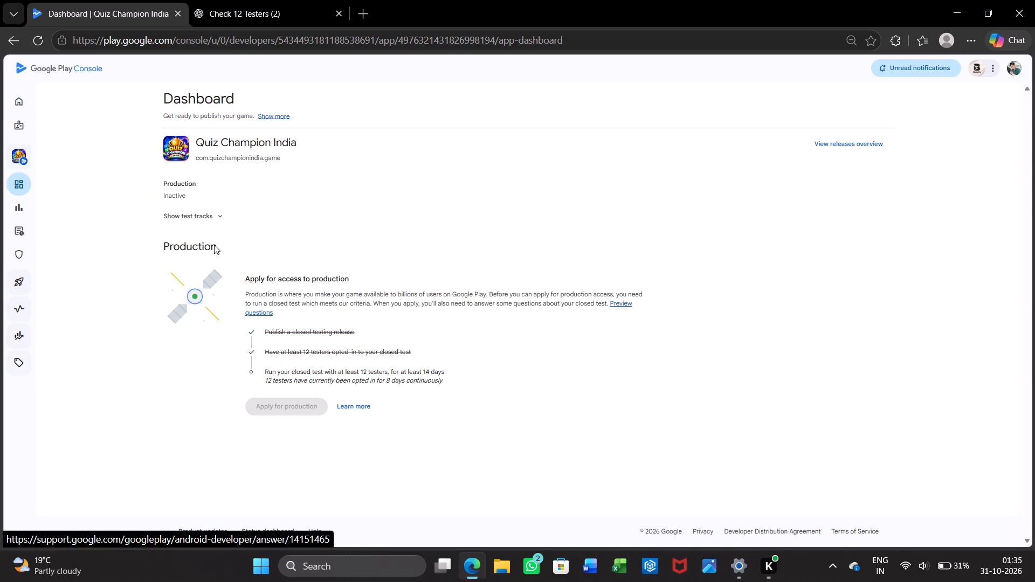
pyautogui.click(856, 145)
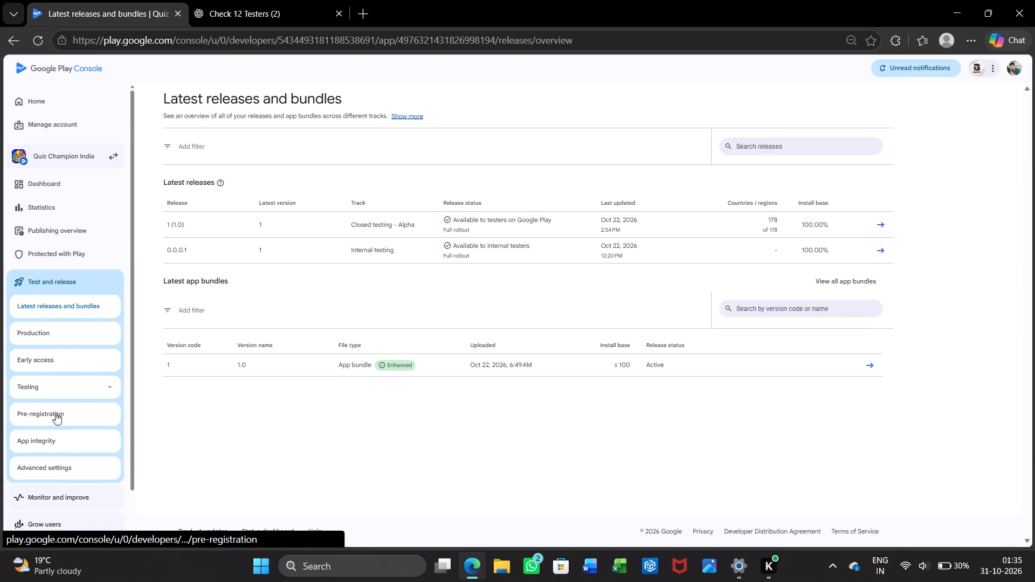
pyautogui.click(95, 386)
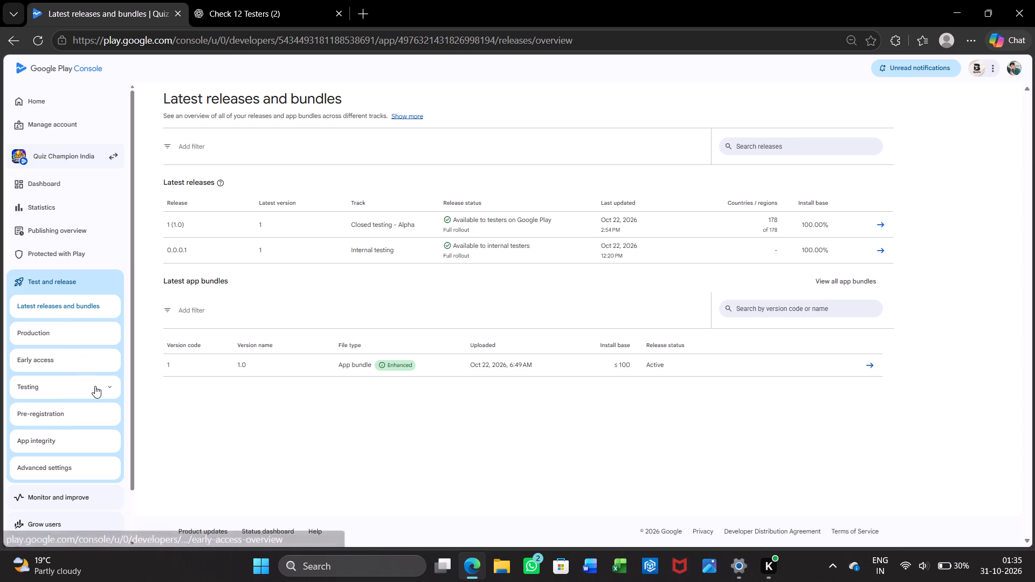
pyautogui.click(56, 443)
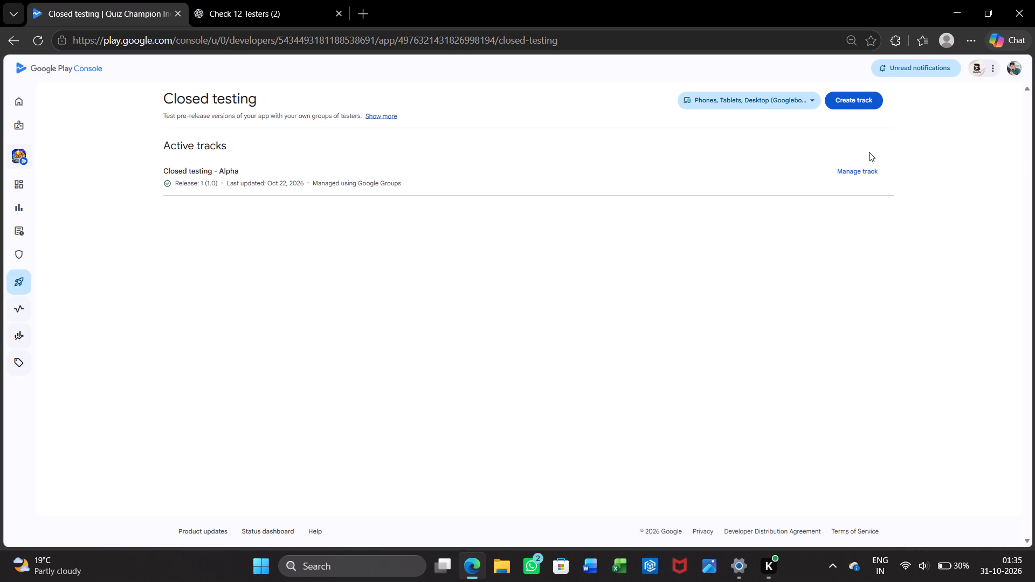
pyautogui.moveTo(870, 158); pyautogui.dragTo(861, 172)
pyautogui.click(861, 172)
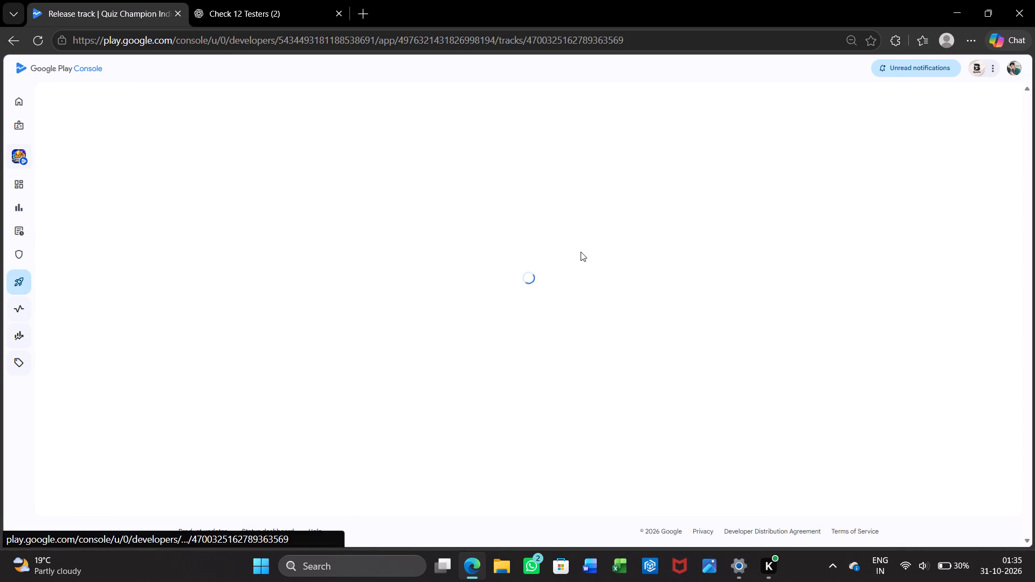
pyautogui.click(365, 207)
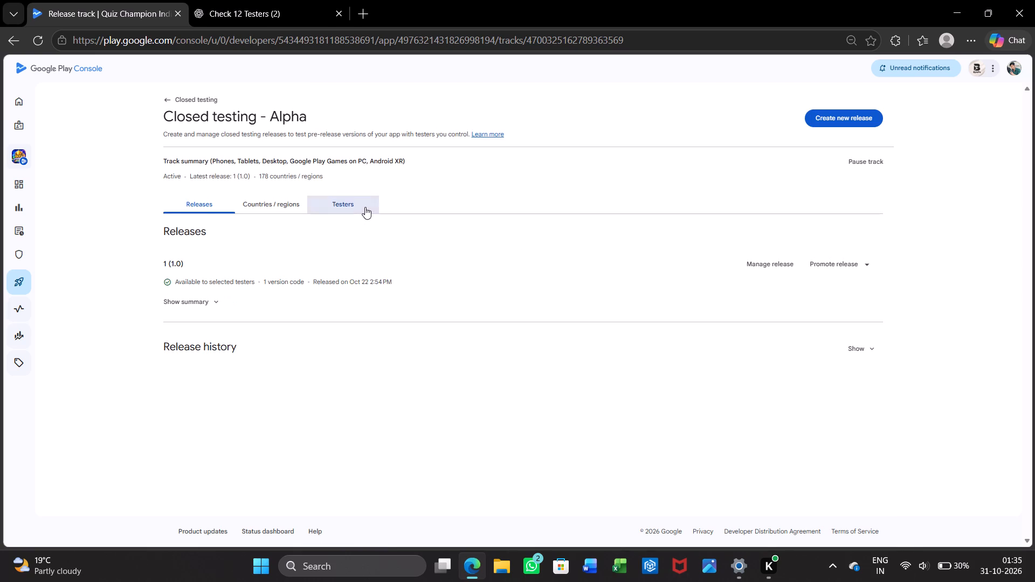
pyautogui.tripleClick(326, 349)
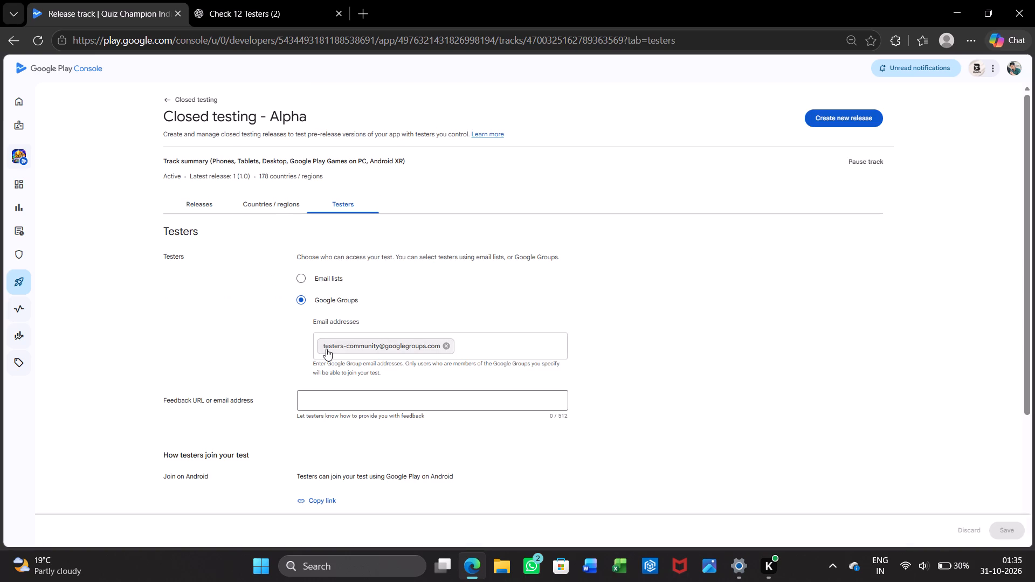
pyautogui.click(343, 303)
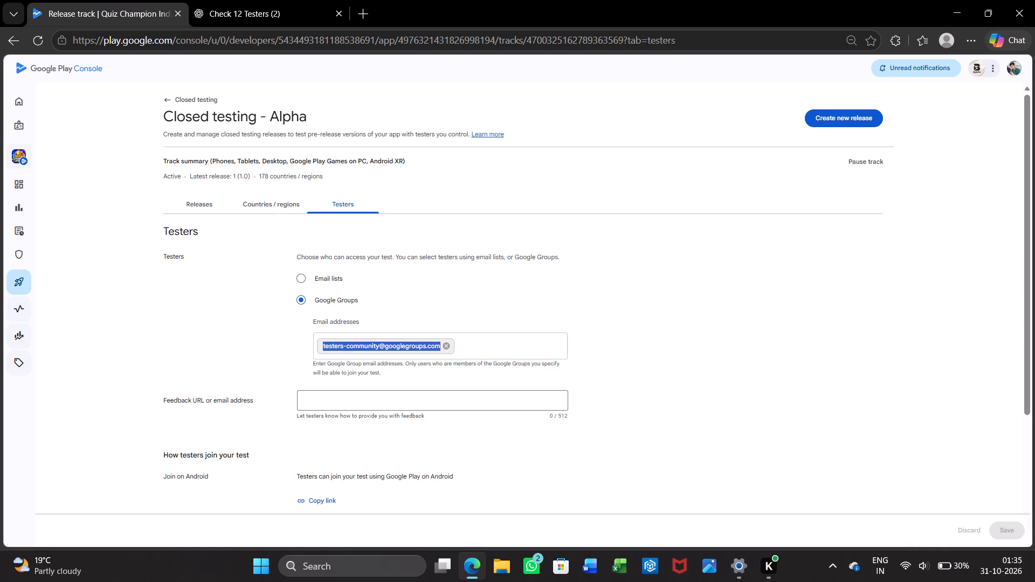
# Return to the unpublished DilSaathi app and open the tester selection for its closed test from the dashboard setup tasks.
pyautogui.click(22, 151)
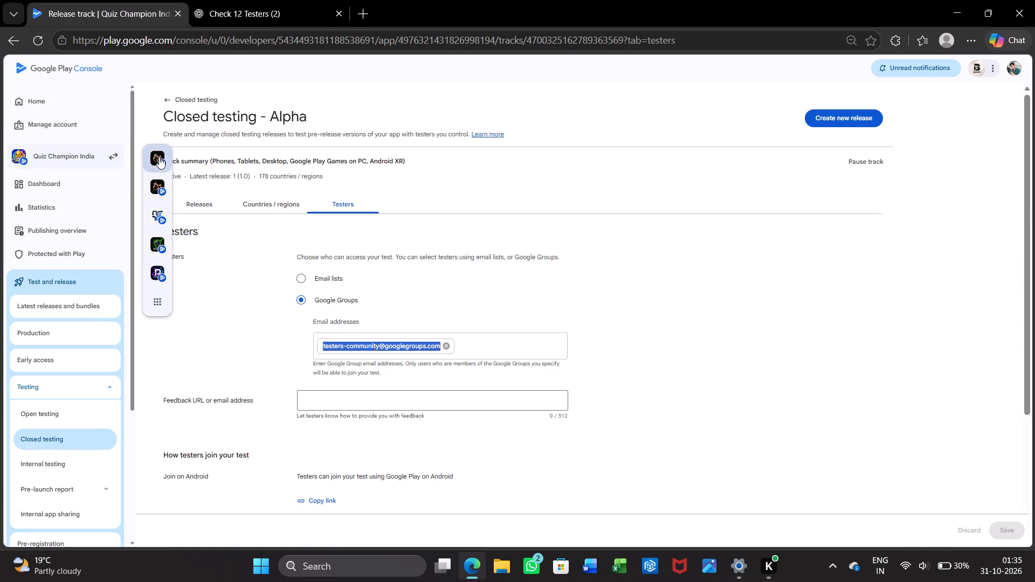
pyautogui.click(160, 157)
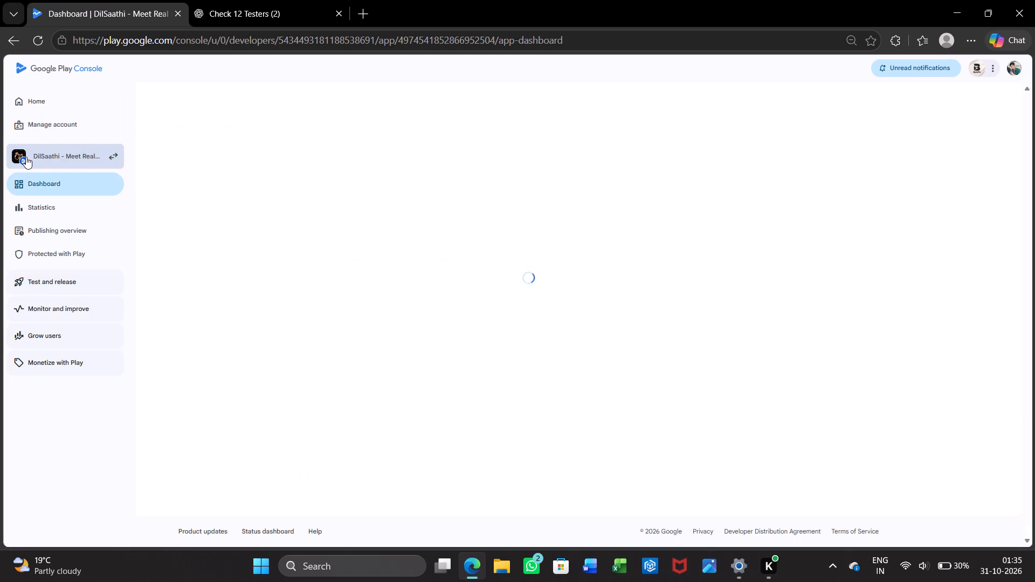
pyautogui.click(63, 151)
pyautogui.click(157, 187)
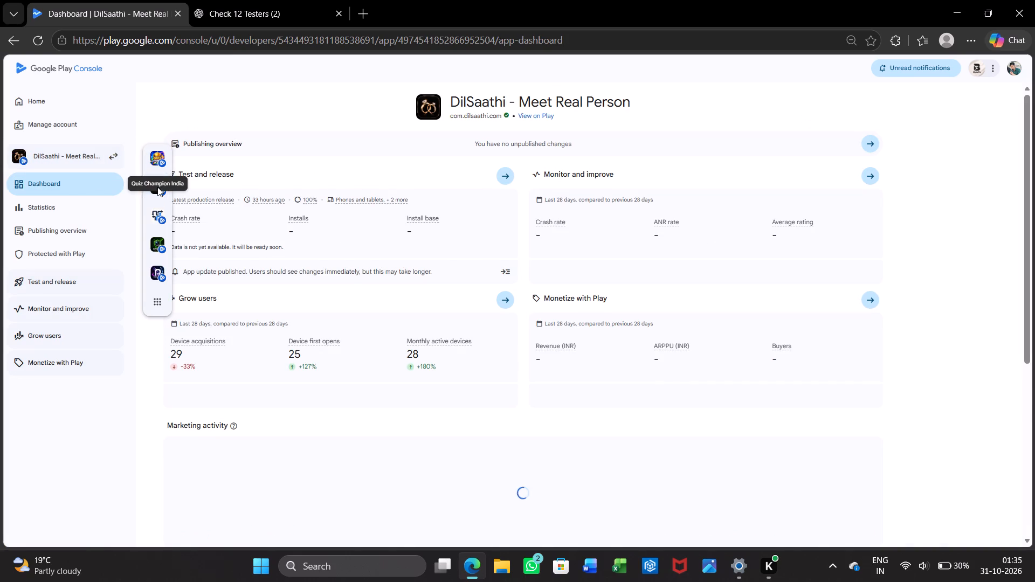
pyautogui.click(157, 187)
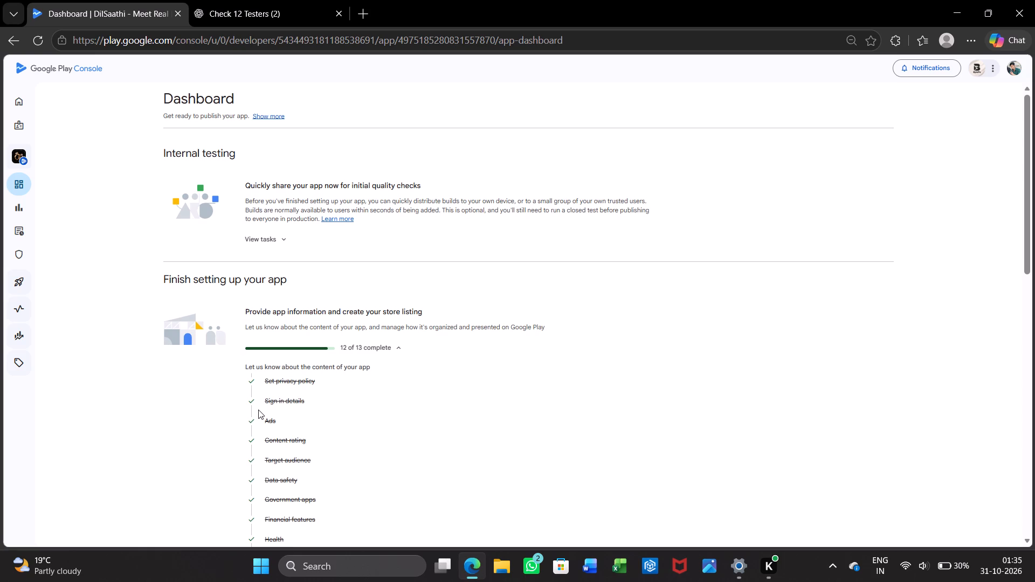
pyautogui.scroll(-3, 258, 410)
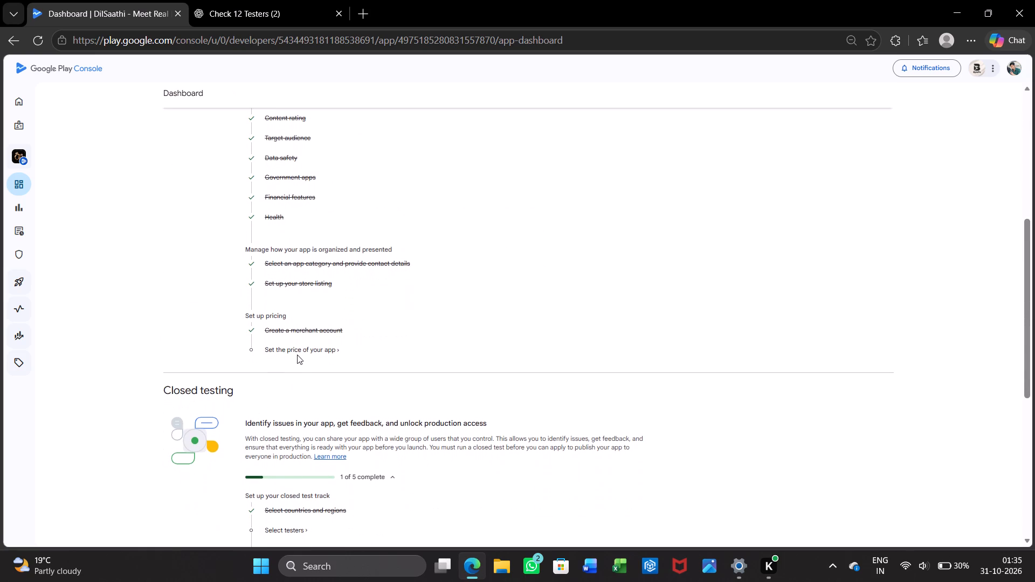
pyautogui.scroll(-1, 288, 413)
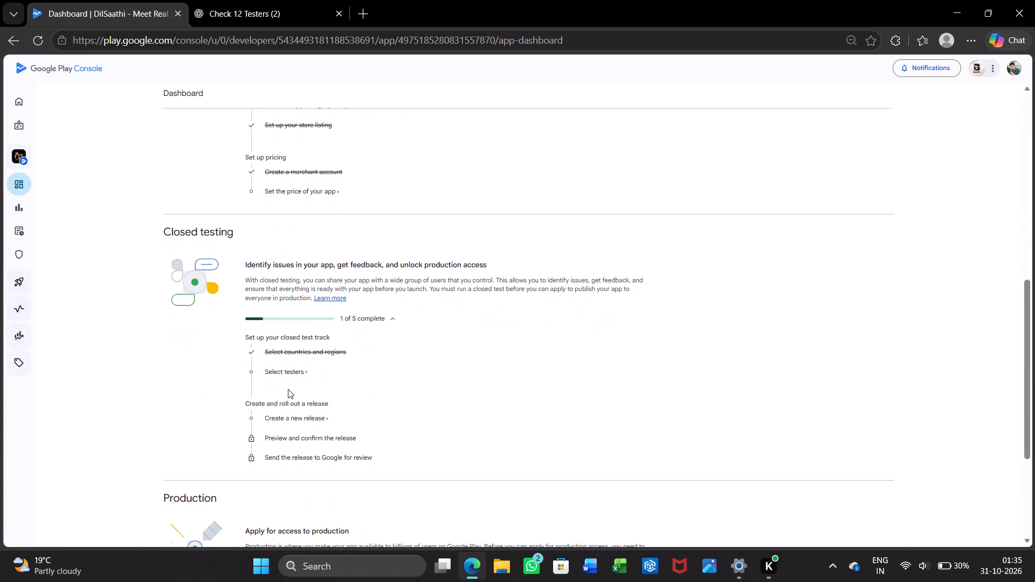
pyautogui.click(294, 373)
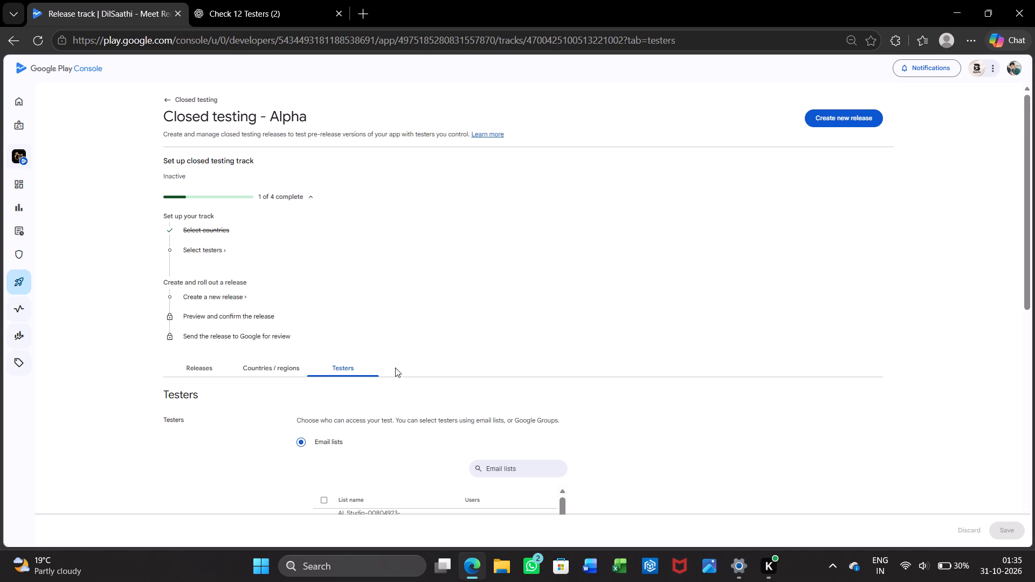
# Set the Alpha track's testers to Google Groups, add the copied testers-community group address and save the changes.
pyautogui.scroll(-2, 387, 417)
pyautogui.scroll(-1, 227, 414)
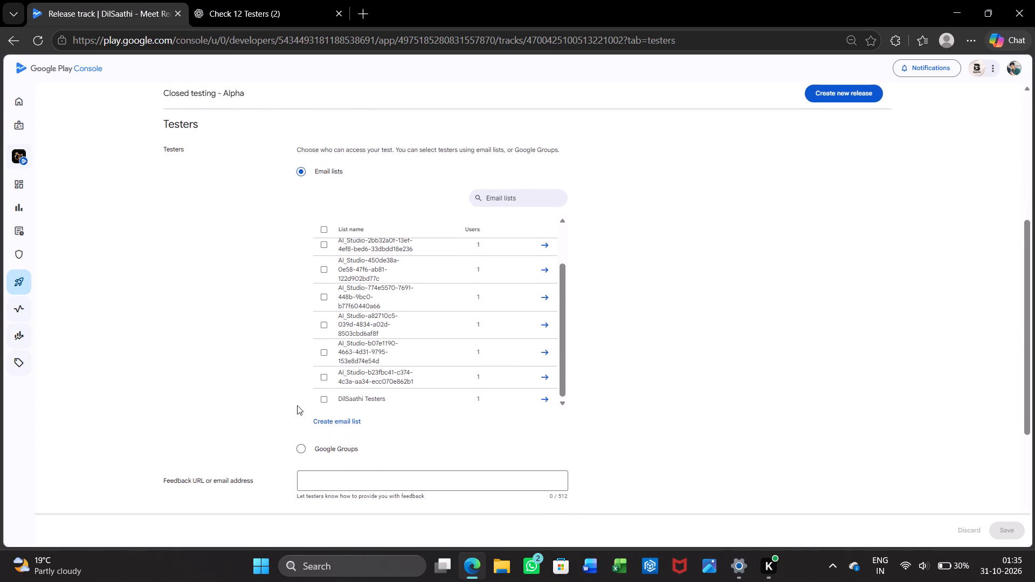
pyautogui.click(340, 445)
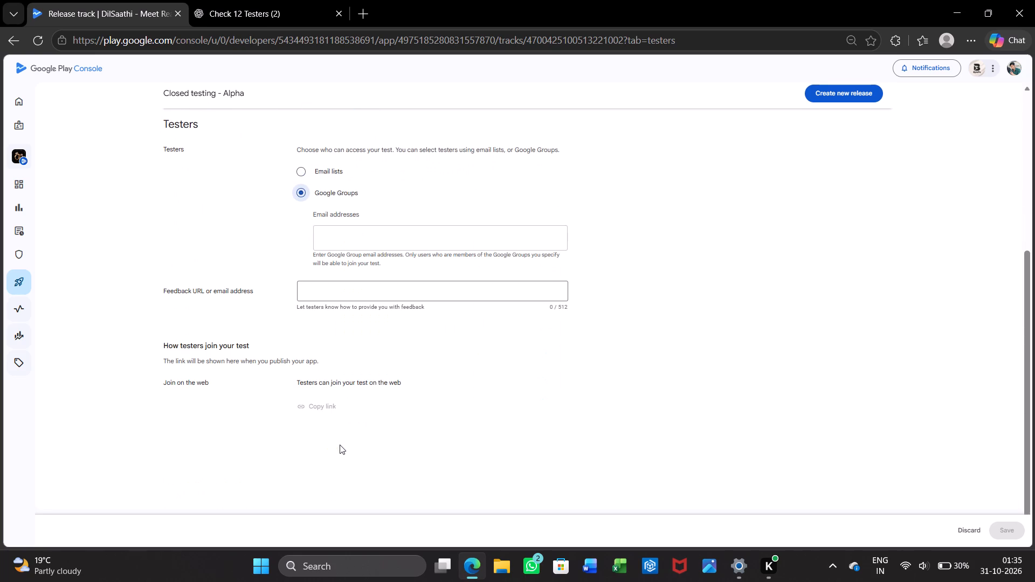
pyautogui.click(407, 239)
pyautogui.hotkey('ctrl', 'v')
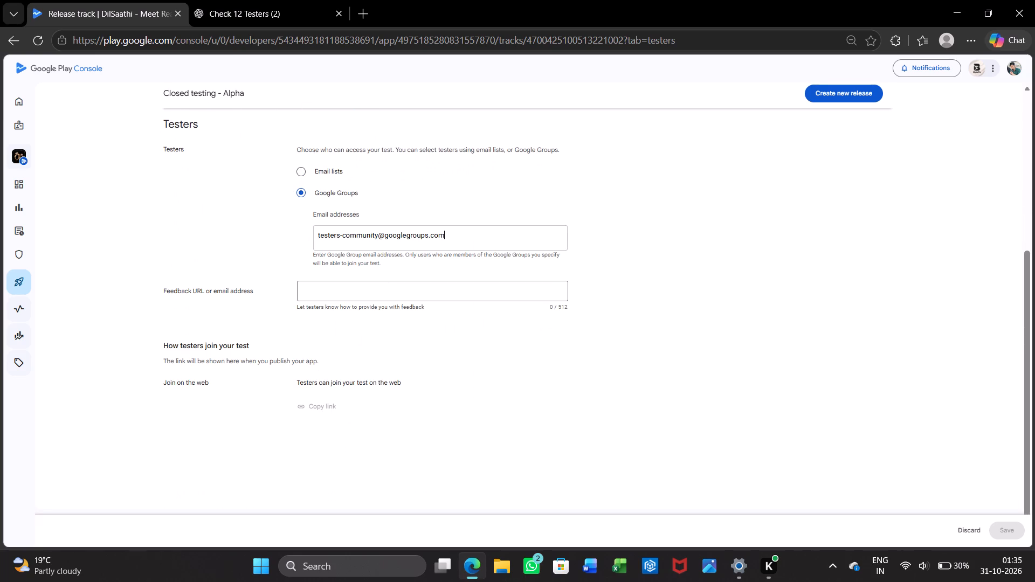
pyautogui.press('Return')
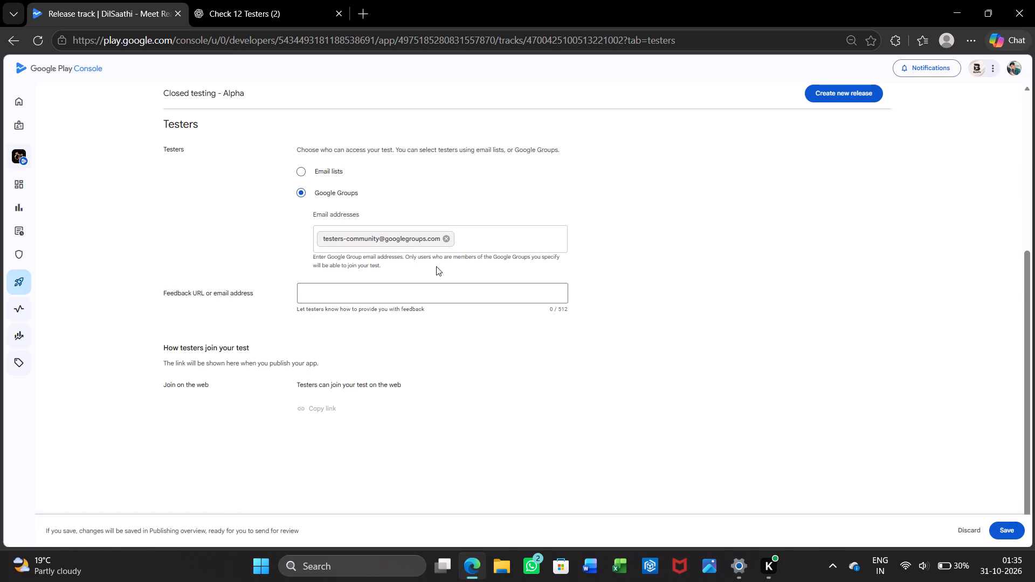
pyautogui.click(475, 356)
pyautogui.click(378, 399)
pyautogui.scroll(2, 460, 417)
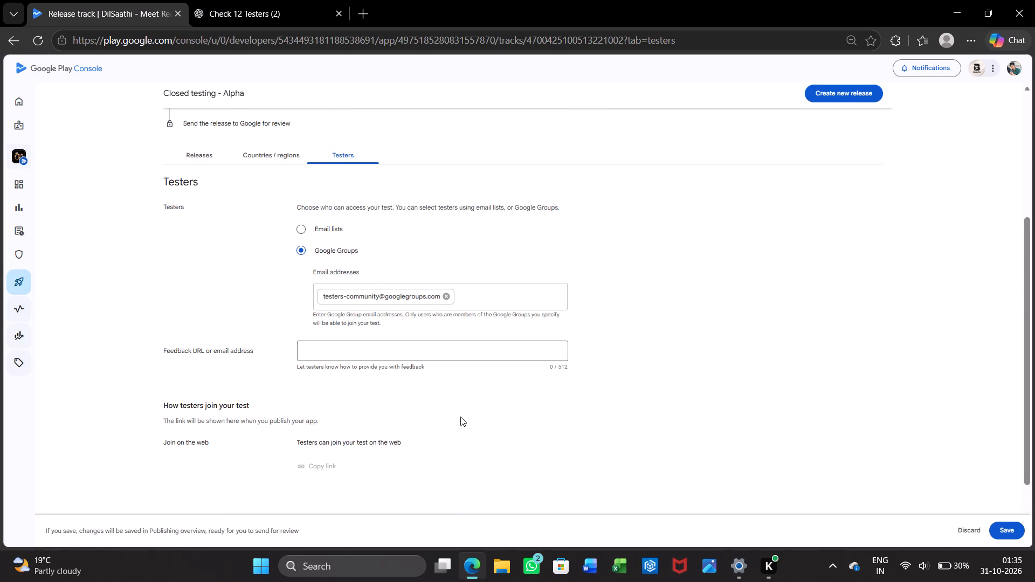
pyautogui.click(1002, 525)
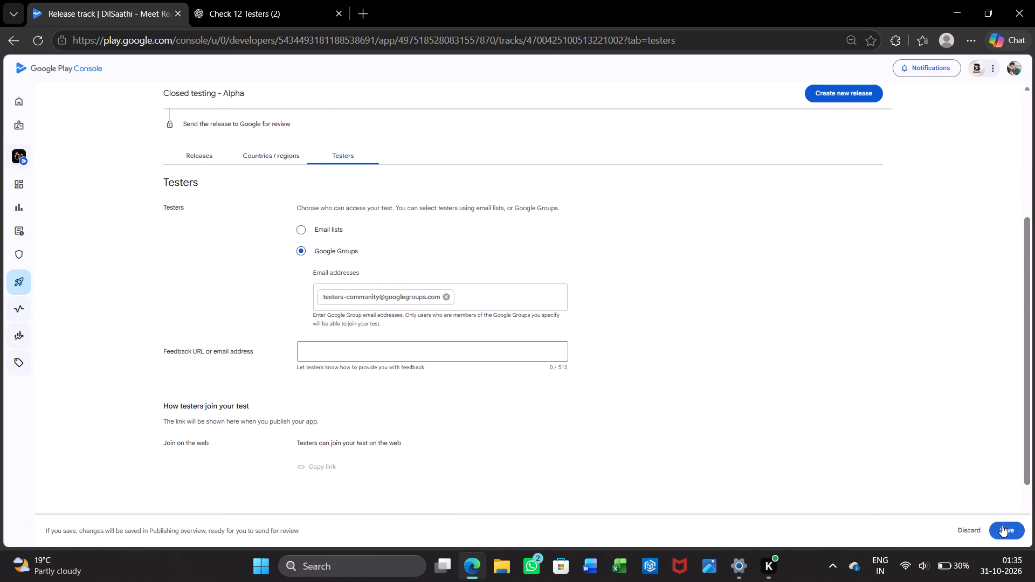
# Start a new release on DilSaathi's Closed testing - Alpha track.
pyautogui.scroll(3, 616, 337)
pyautogui.scroll(-1, 616, 337)
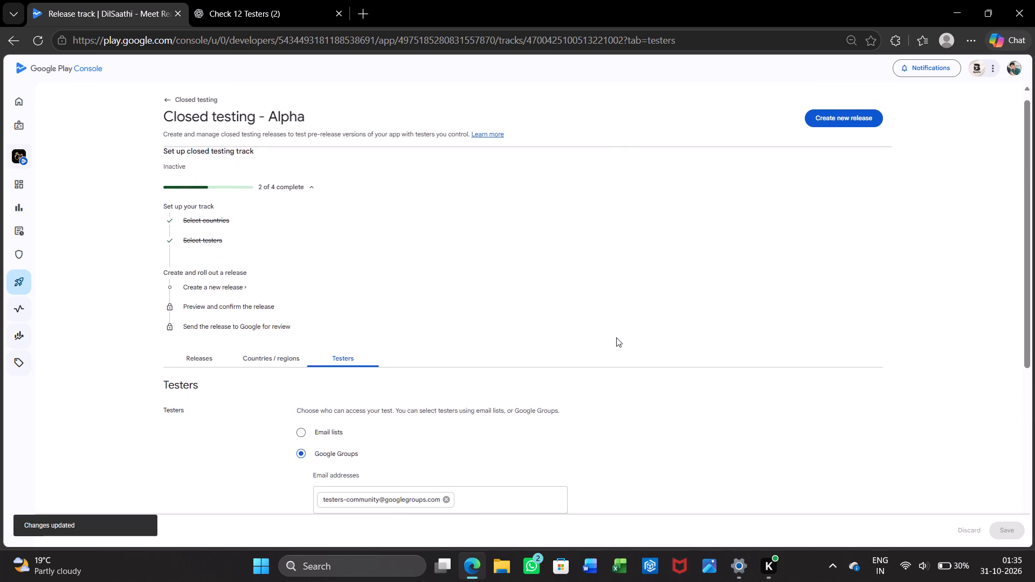
pyautogui.scroll(1, 616, 337)
pyautogui.click(225, 295)
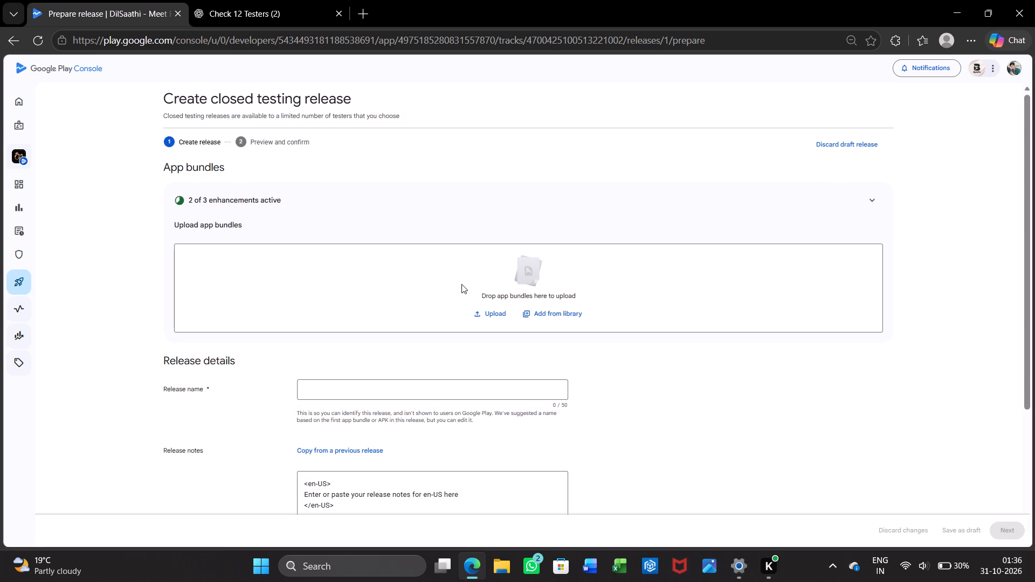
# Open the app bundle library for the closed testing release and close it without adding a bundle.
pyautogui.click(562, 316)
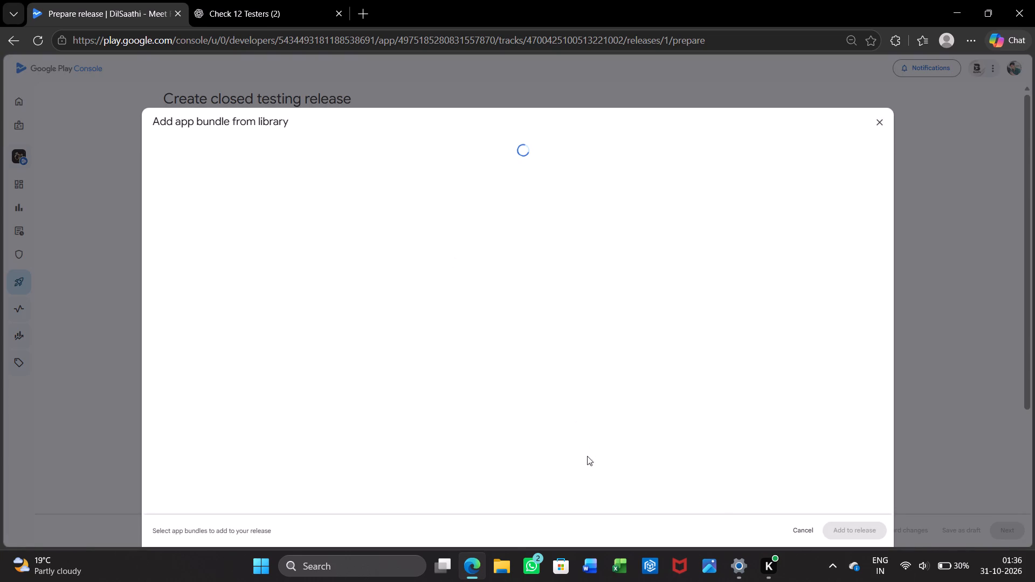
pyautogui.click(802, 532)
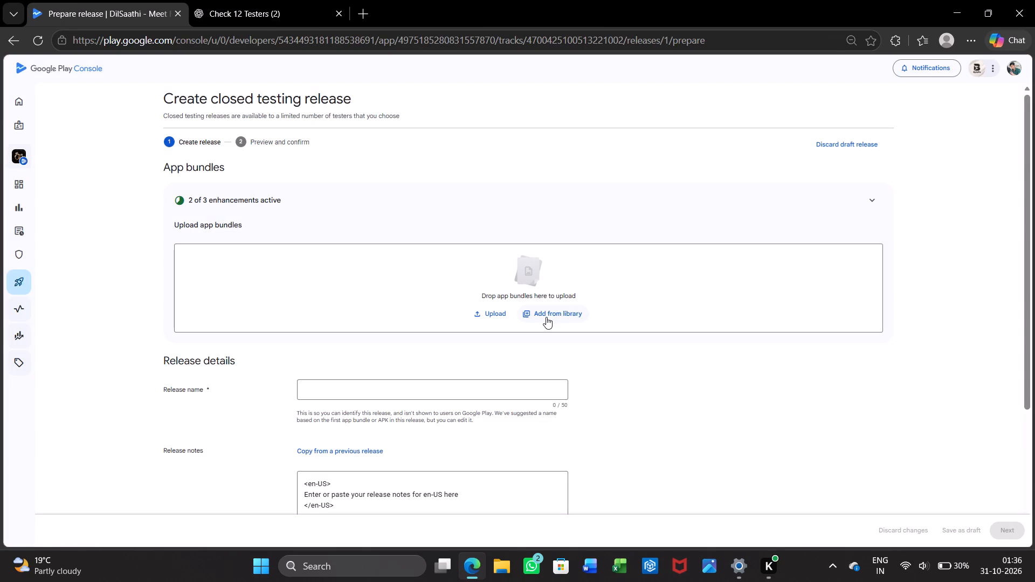
pyautogui.click(123, 311)
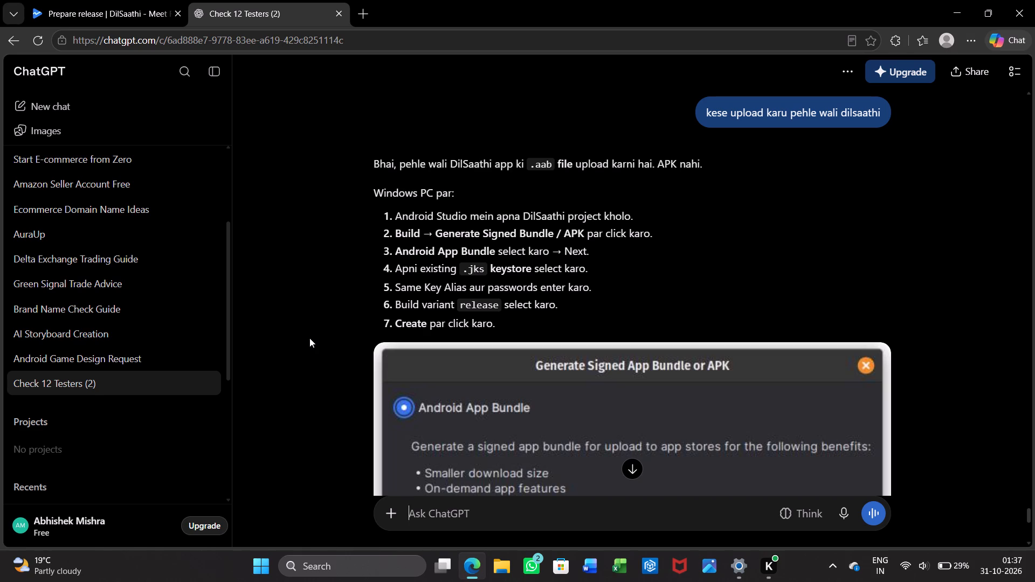
# Return to Play Console, switch to the published DilSaathi app and open its production release 13 (13.0) down to the app bundles.
pyautogui.click(103, 1)
pyautogui.click(32, 153)
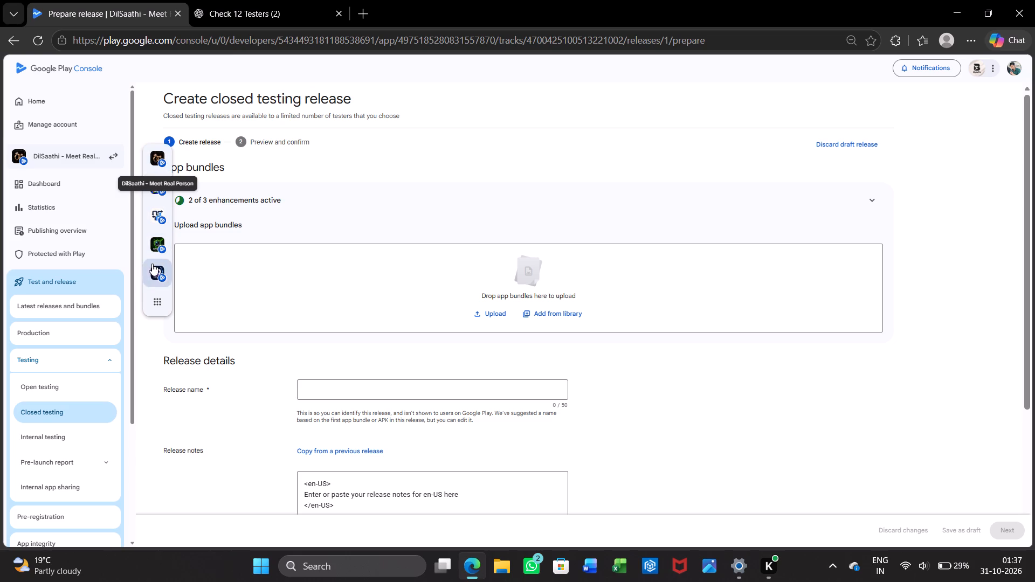
pyautogui.click(162, 153)
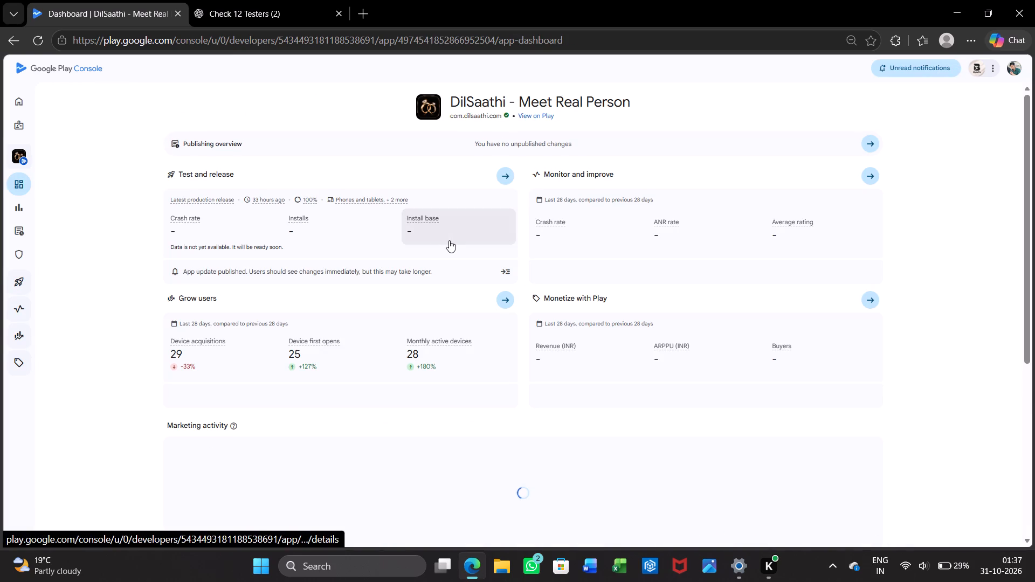
pyautogui.click(497, 179)
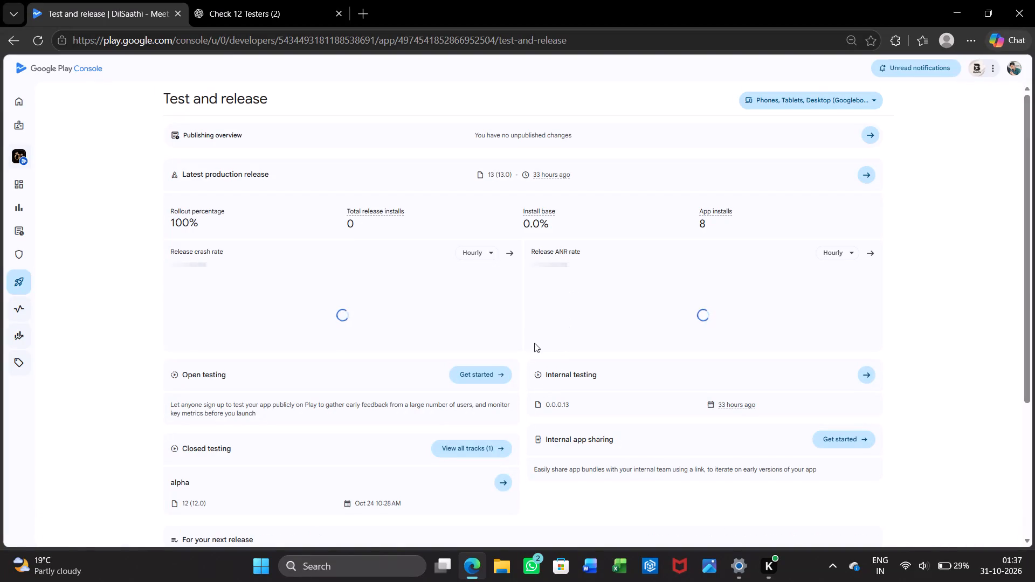
pyautogui.click(871, 171)
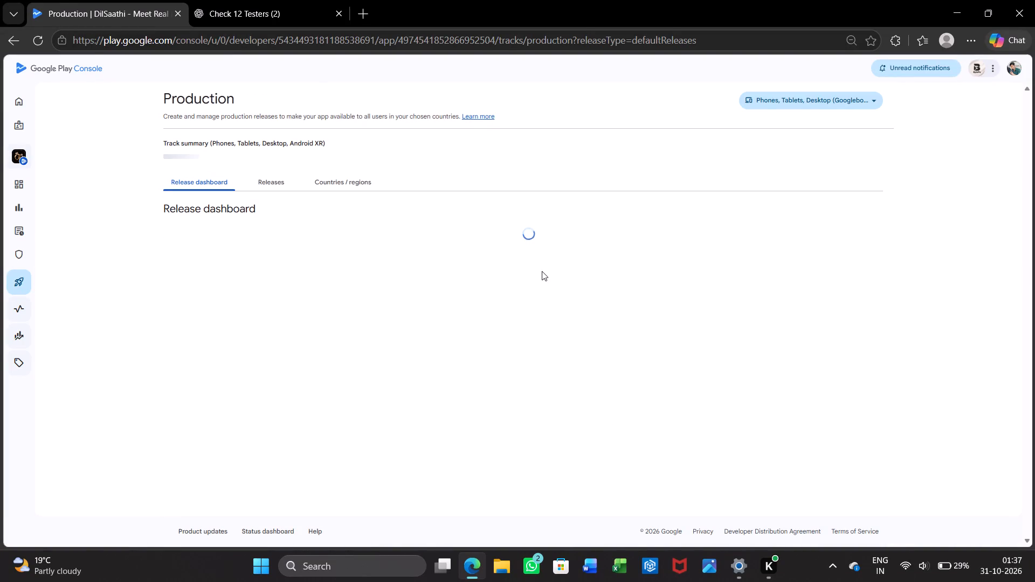
pyautogui.click(268, 184)
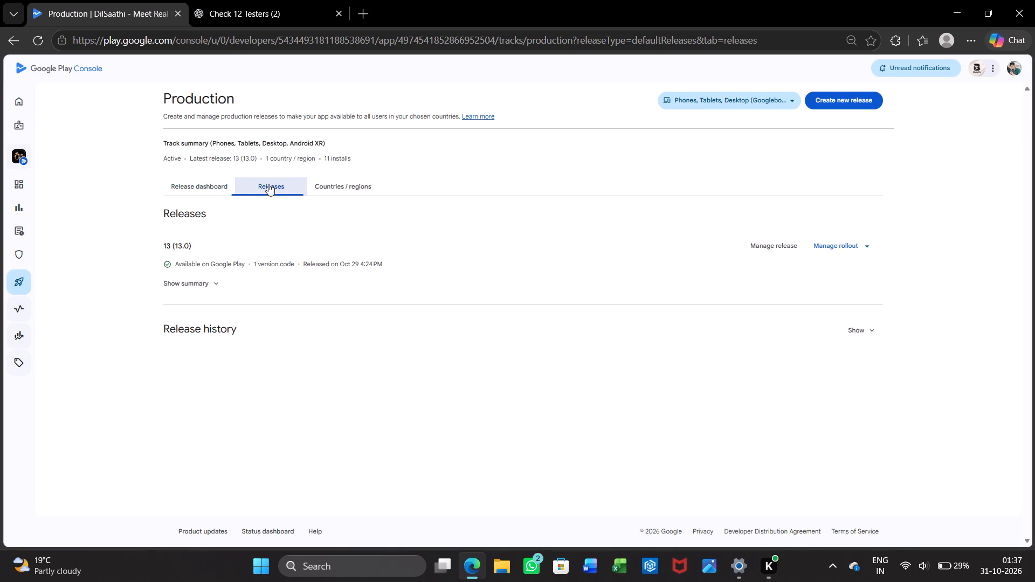
pyautogui.click(219, 282)
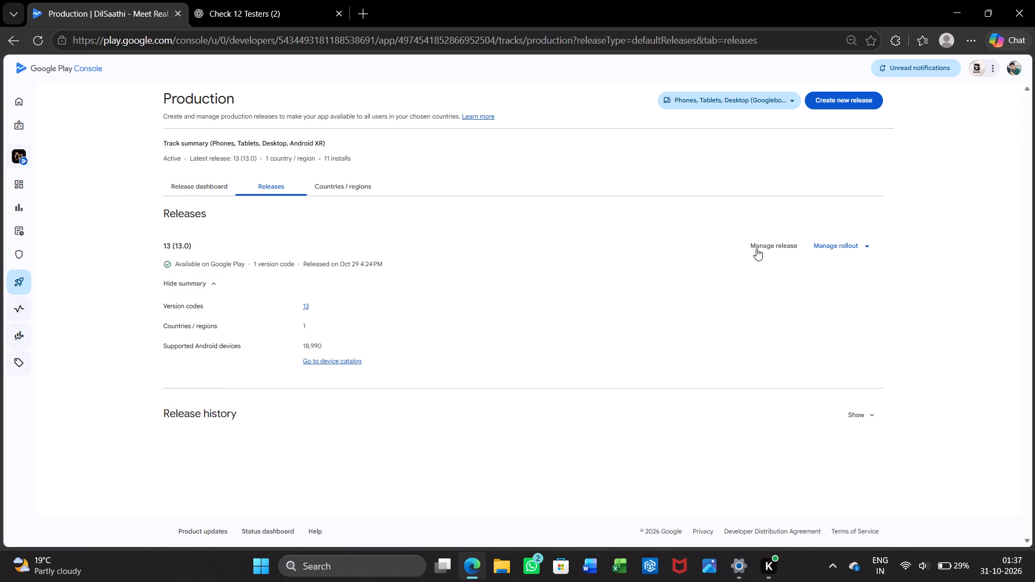
pyautogui.click(770, 246)
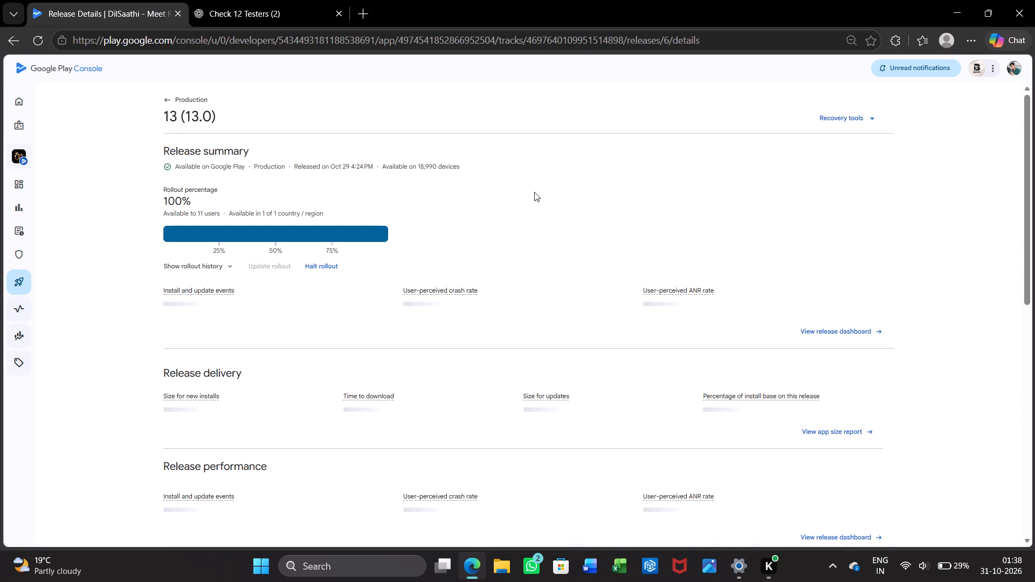
pyautogui.scroll(-1, 540, 320)
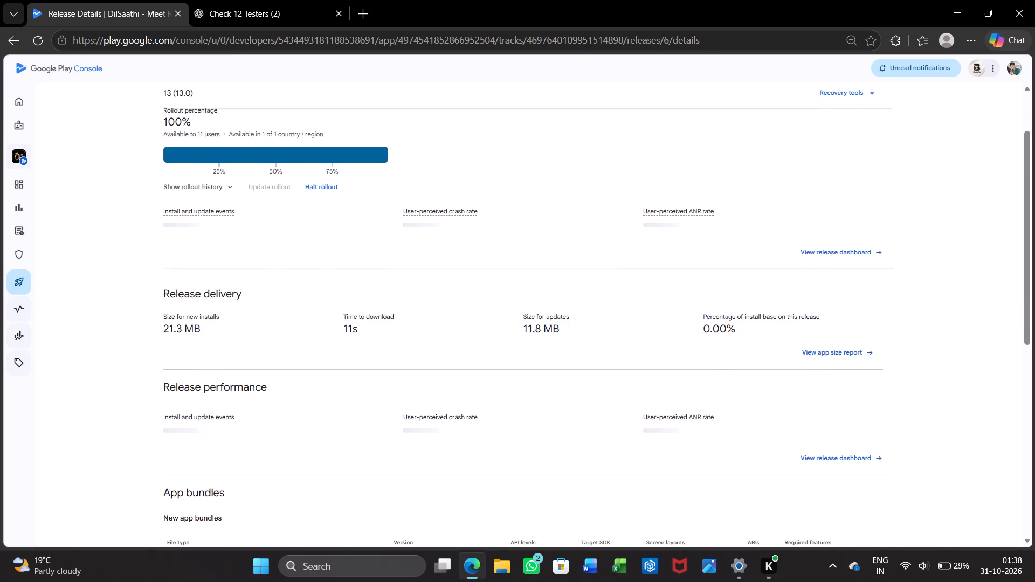
pyautogui.scroll(-2, 540, 320)
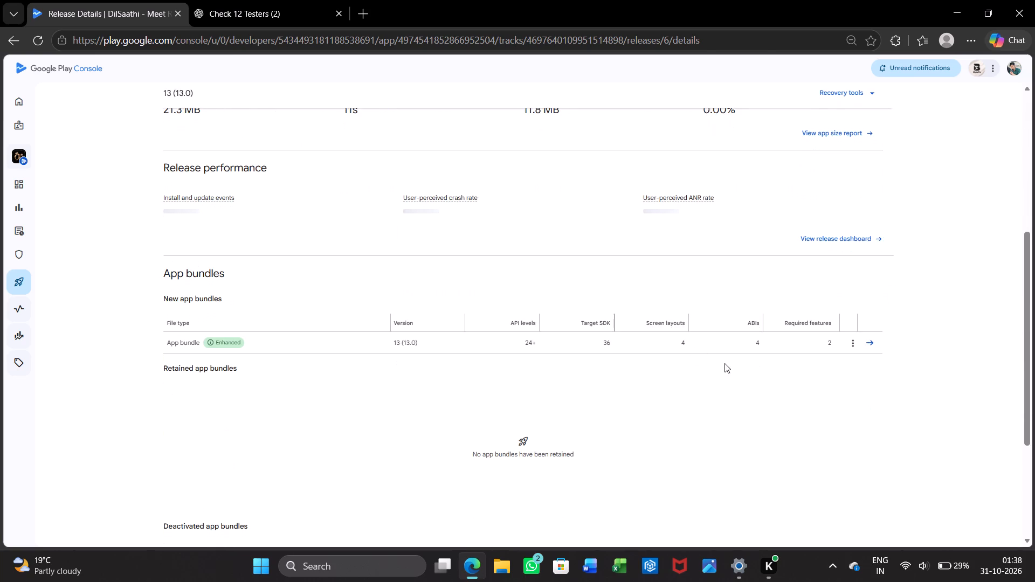
# Open the details of app bundle 13 (13.0) and examine its downloadable assets.
pyautogui.click(875, 332)
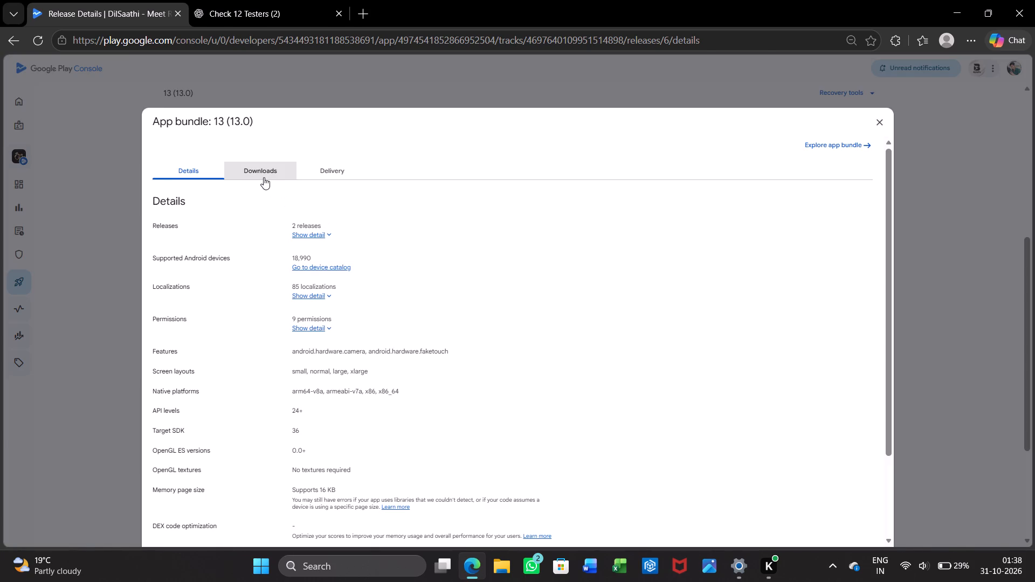
pyautogui.click(264, 177)
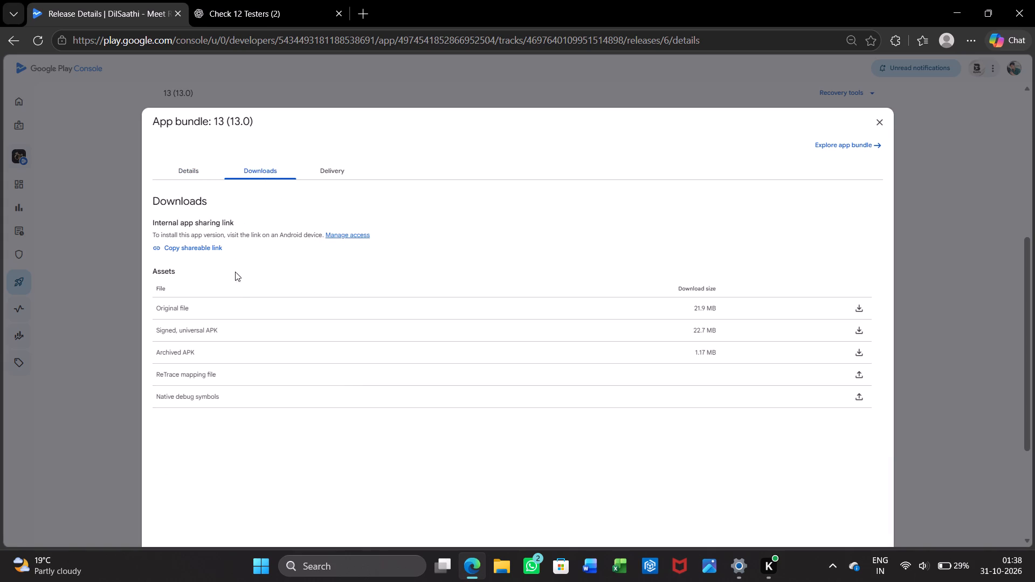
pyautogui.click(512, 461)
pyautogui.tripleClick(419, 306)
pyautogui.click(412, 443)
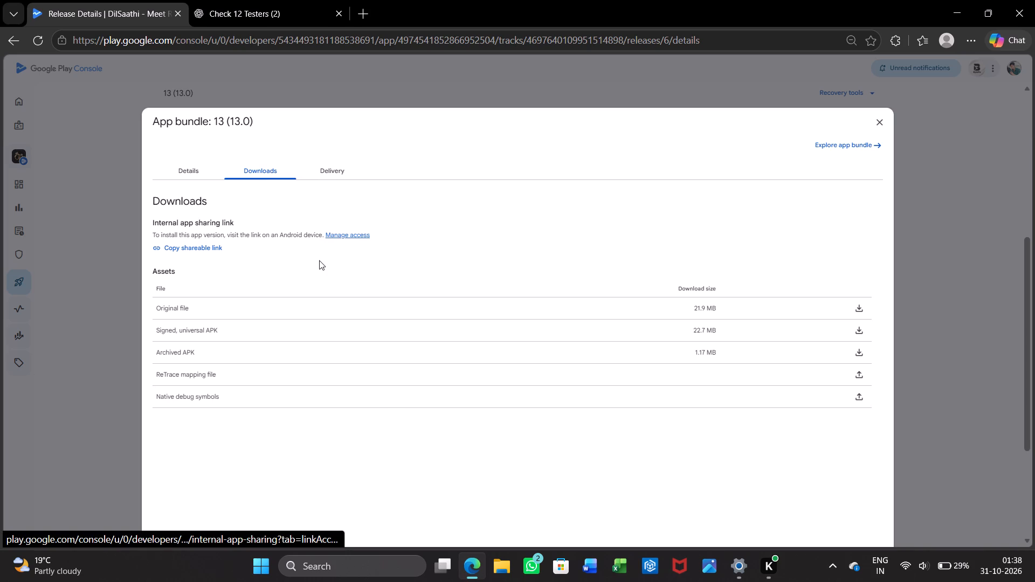
# Open bundle 13 (13.0) in the app bundle explorer and download its original file from the assets.
pyautogui.click(844, 151)
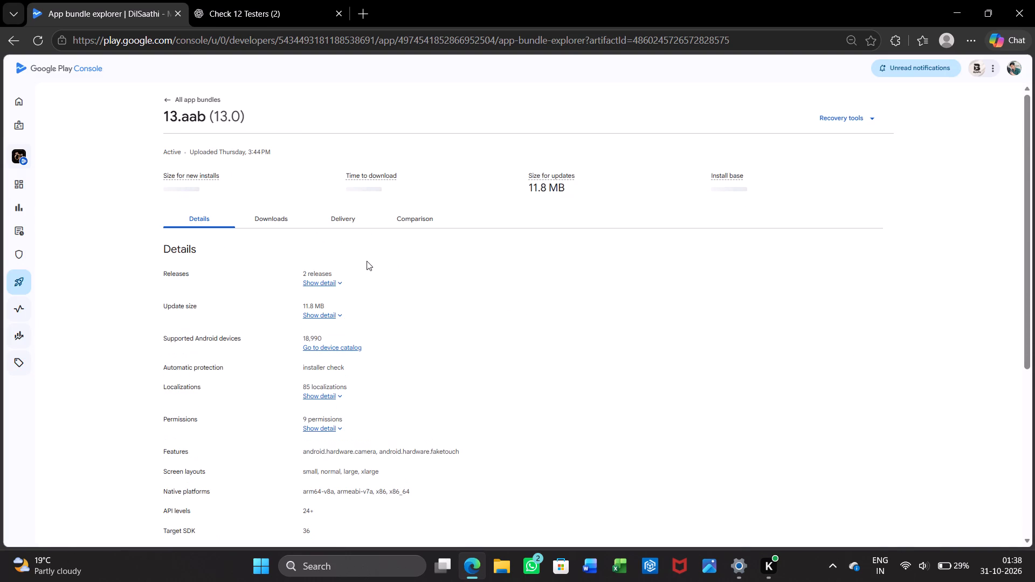
pyautogui.click(263, 214)
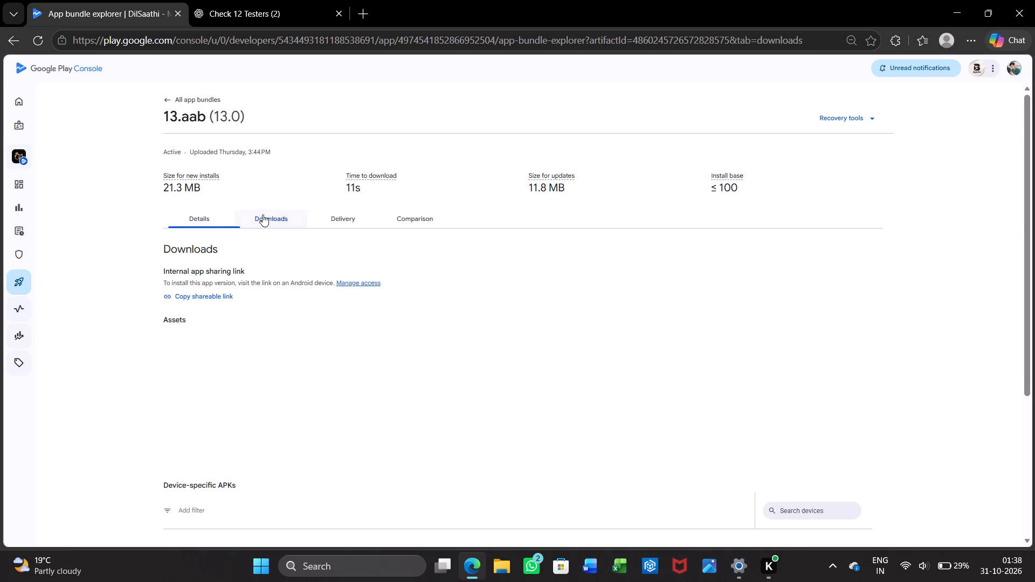
pyautogui.scroll(-1, 317, 313)
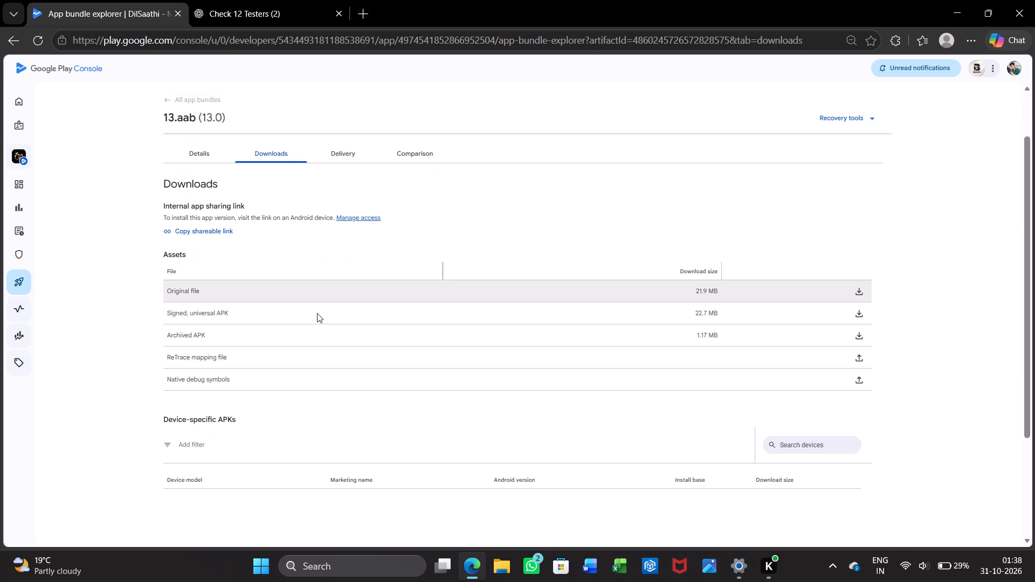
pyautogui.click(379, 422)
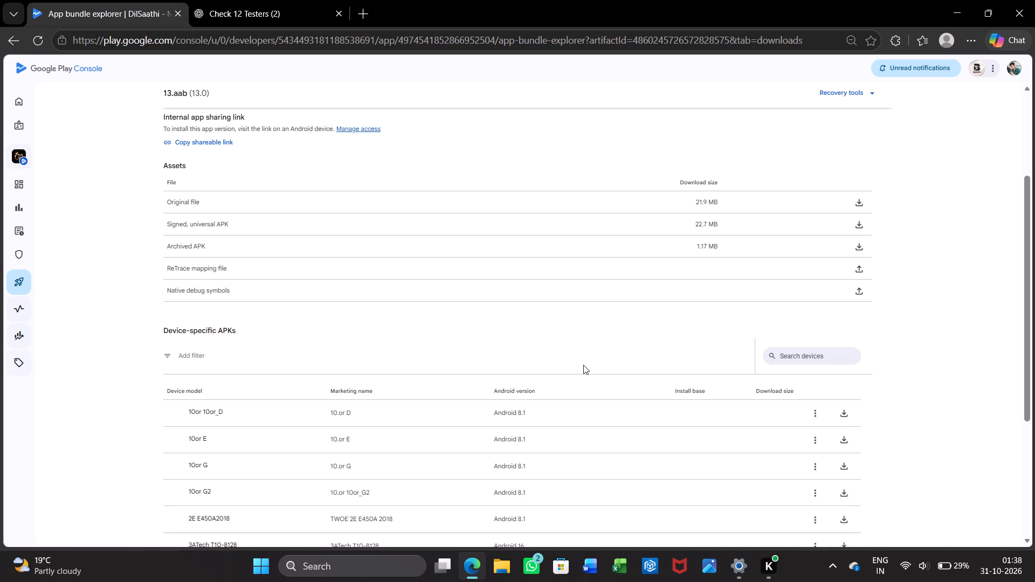
pyautogui.scroll(-1, 479, 379)
pyautogui.scroll(1, 479, 379)
pyautogui.click(858, 200)
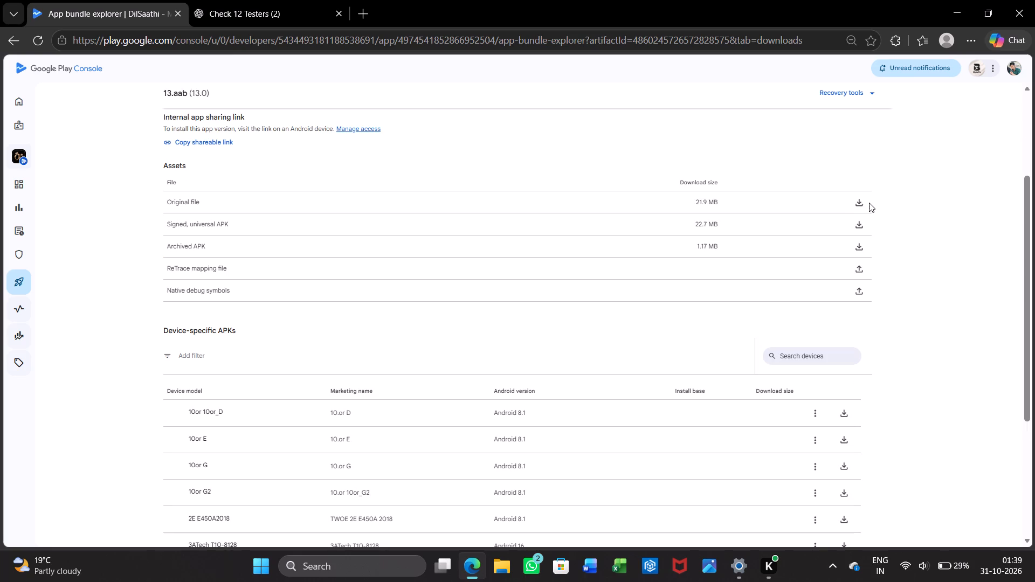
pyautogui.click(860, 204)
pyautogui.scroll(3, 749, 216)
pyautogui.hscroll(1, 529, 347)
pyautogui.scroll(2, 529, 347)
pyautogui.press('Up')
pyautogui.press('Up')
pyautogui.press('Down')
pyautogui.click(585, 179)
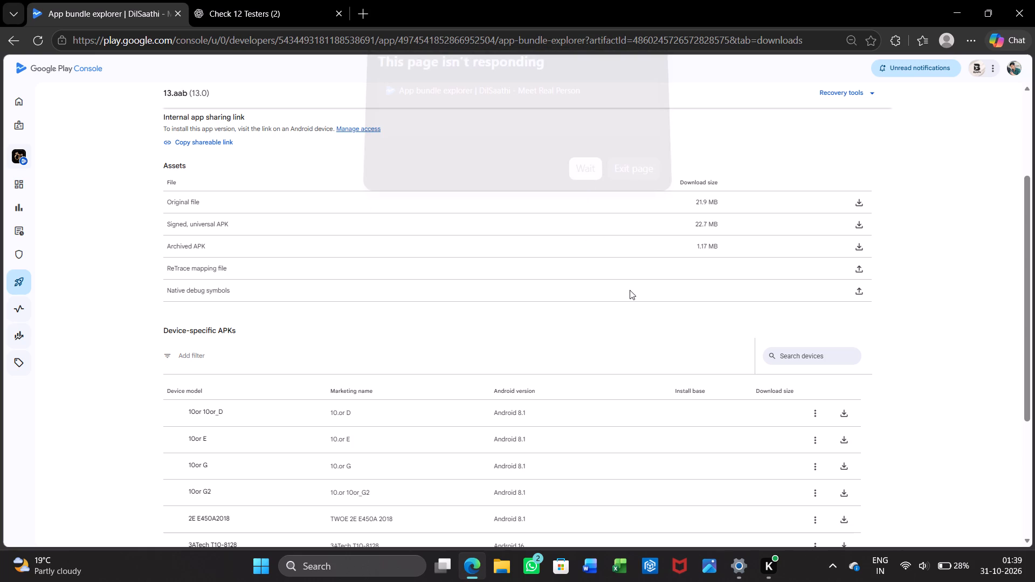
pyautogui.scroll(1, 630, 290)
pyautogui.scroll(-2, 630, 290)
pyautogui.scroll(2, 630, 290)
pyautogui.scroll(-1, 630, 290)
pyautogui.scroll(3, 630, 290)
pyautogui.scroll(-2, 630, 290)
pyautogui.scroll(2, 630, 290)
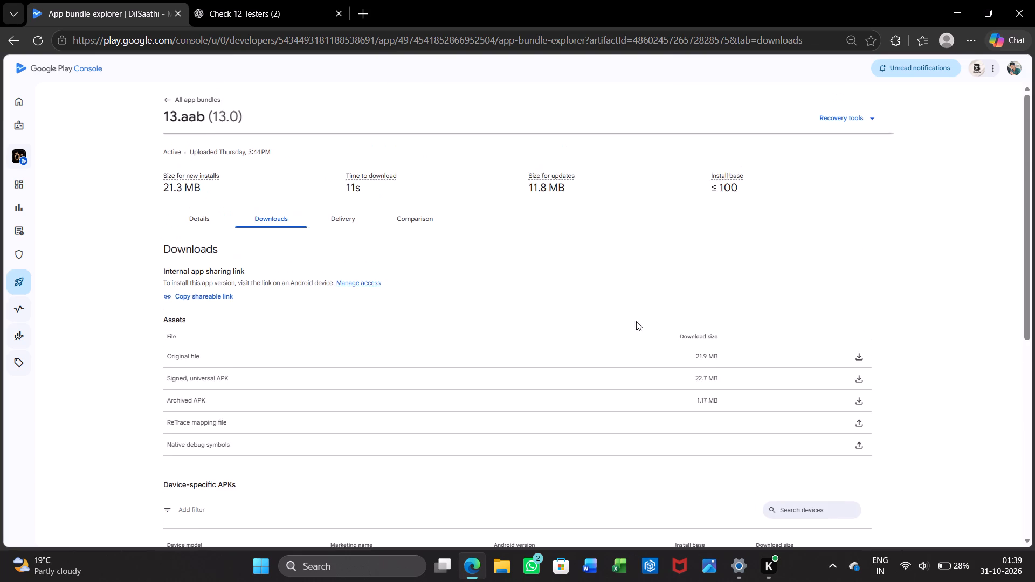
# Download the original file of bundle 13 (13.0) from its downloadable assets.
pyautogui.scroll(-1, 646, 321)
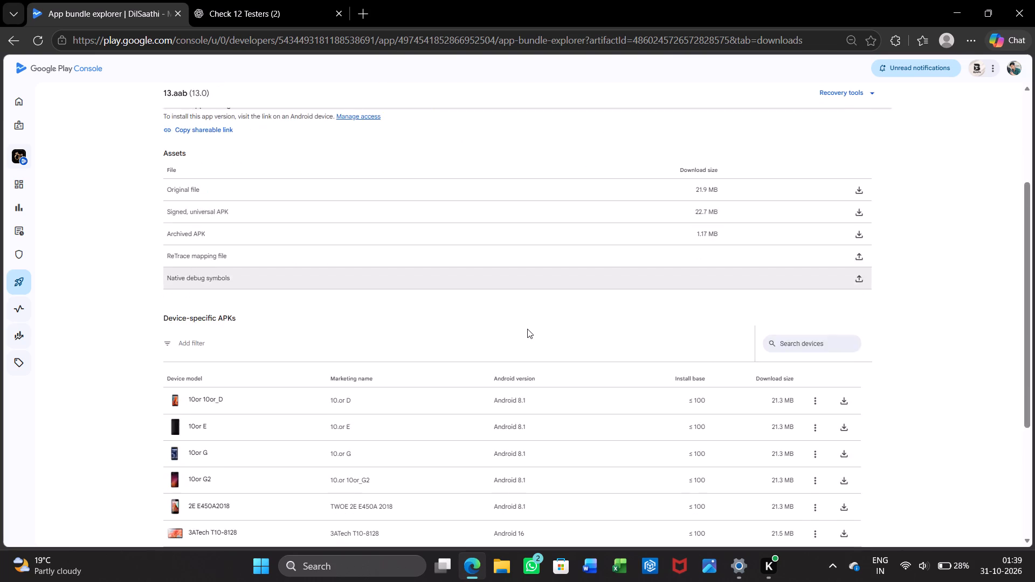
pyautogui.click(555, 259)
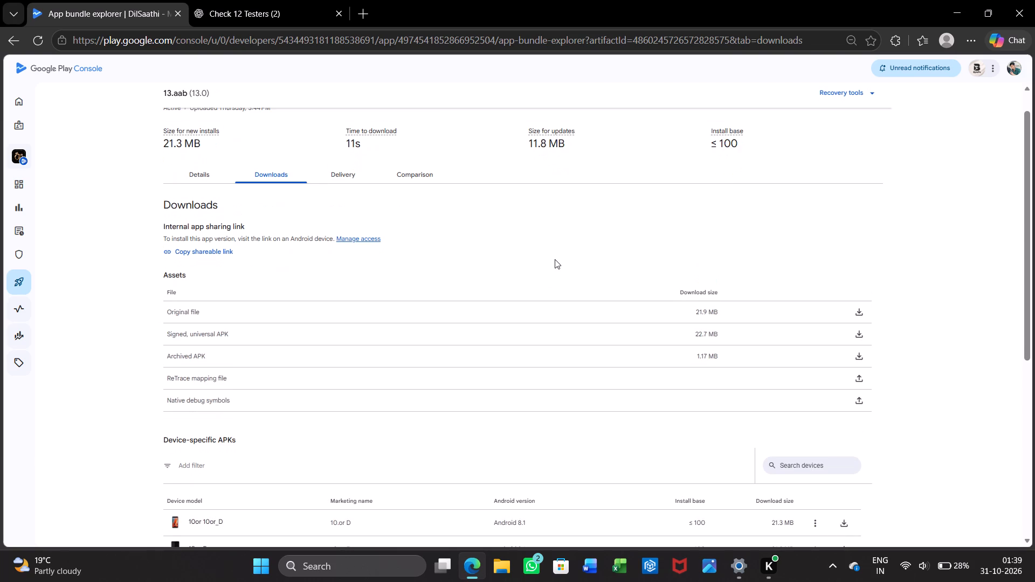
pyautogui.click(858, 309)
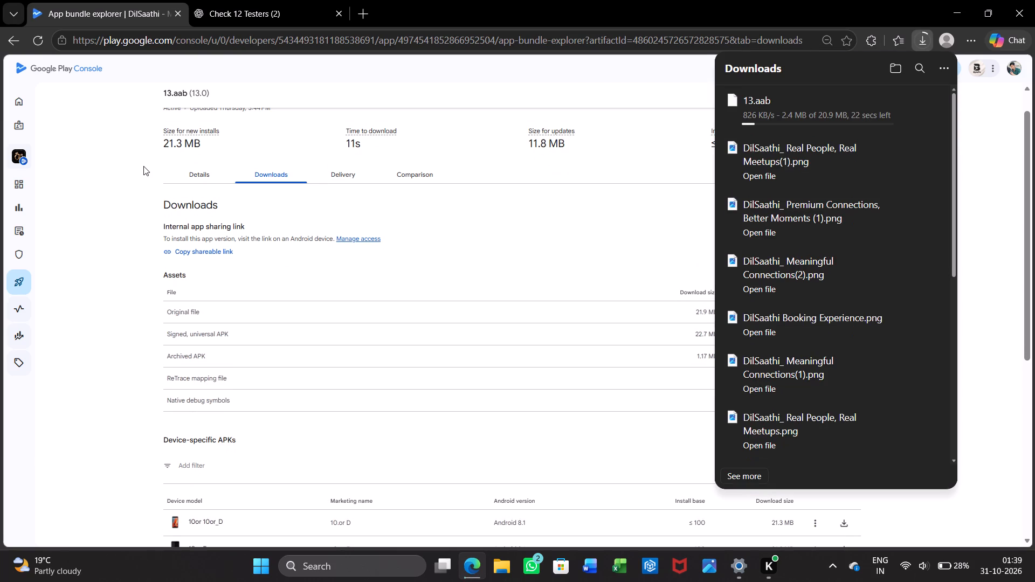
# Switch to the other DilSaathi app and open the untitled draft release of its Closed testing - Alpha track for editing.
pyautogui.click(34, 160)
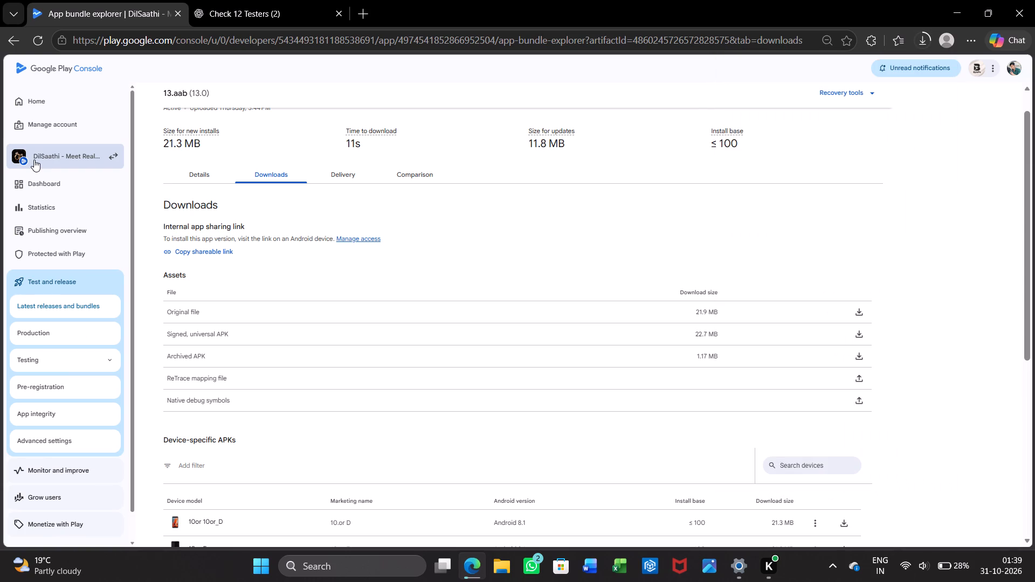
pyautogui.click(155, 163)
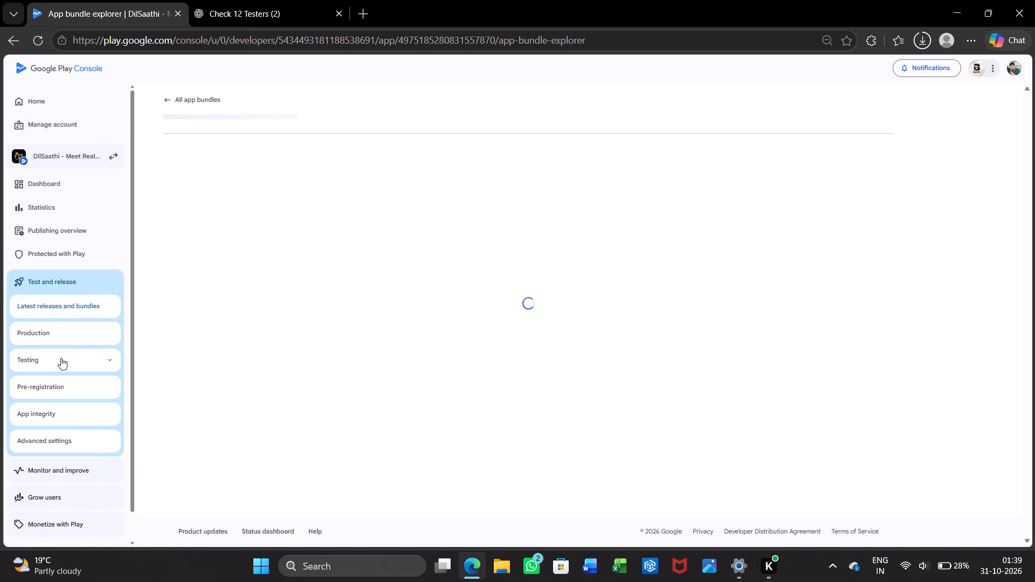
pyautogui.click(61, 358)
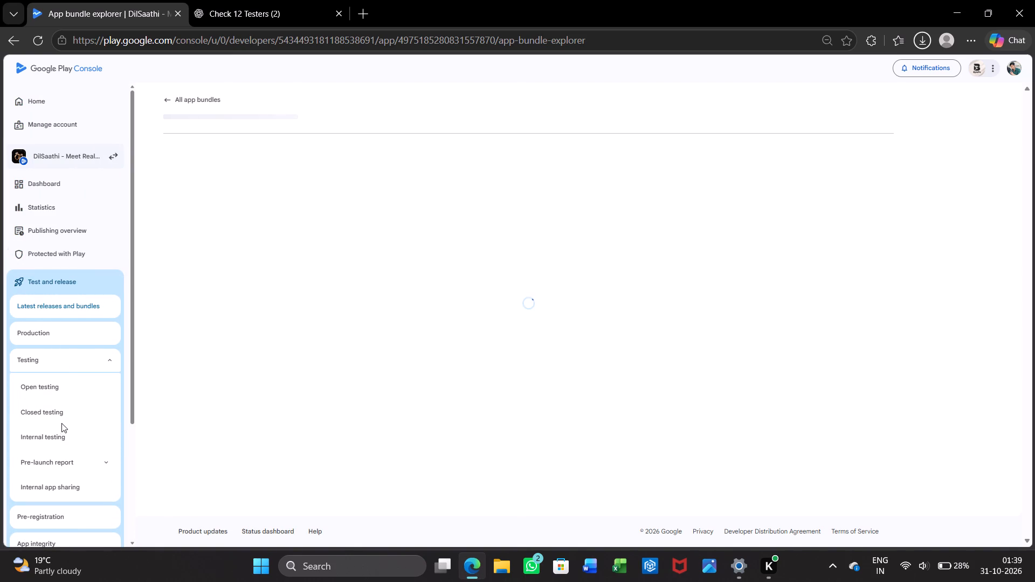
pyautogui.click(67, 412)
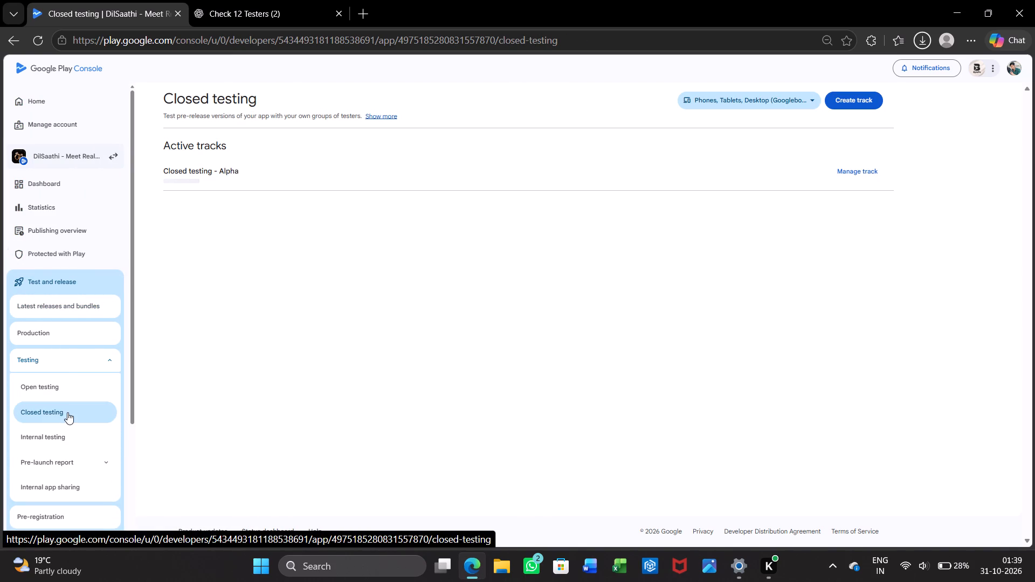
pyautogui.click(859, 171)
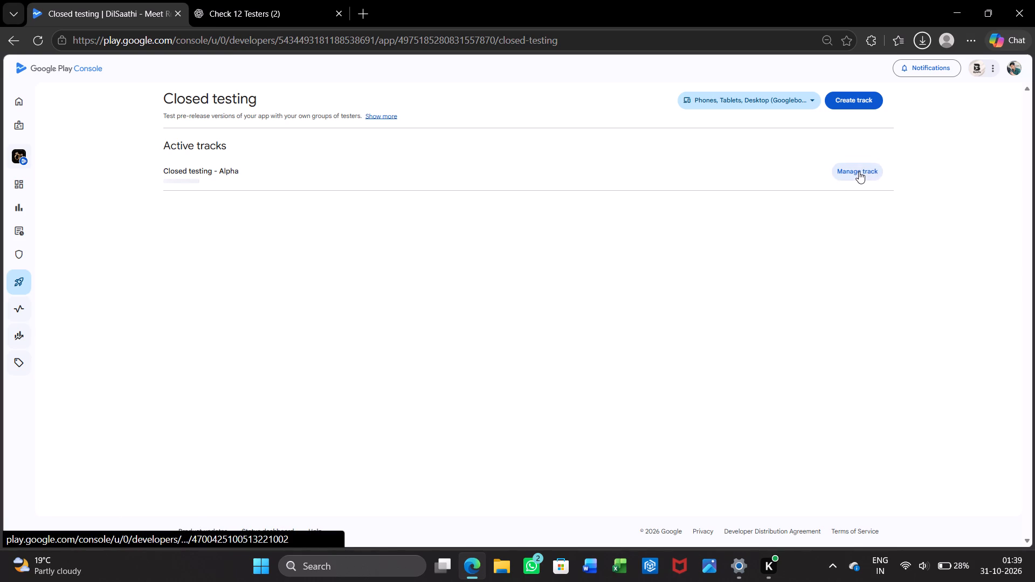
pyautogui.click(859, 171)
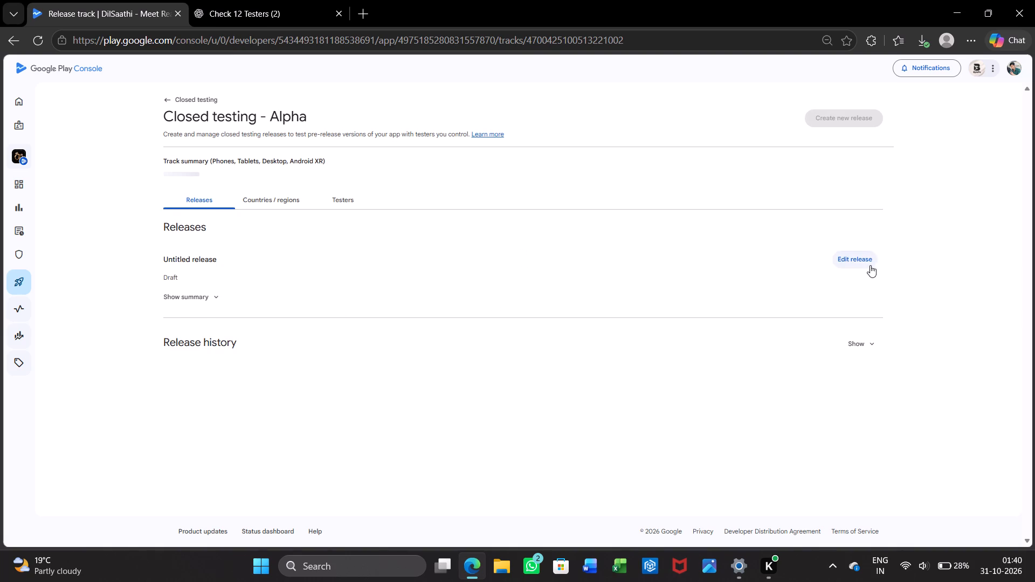
pyautogui.click(870, 265)
pyautogui.click(858, 430)
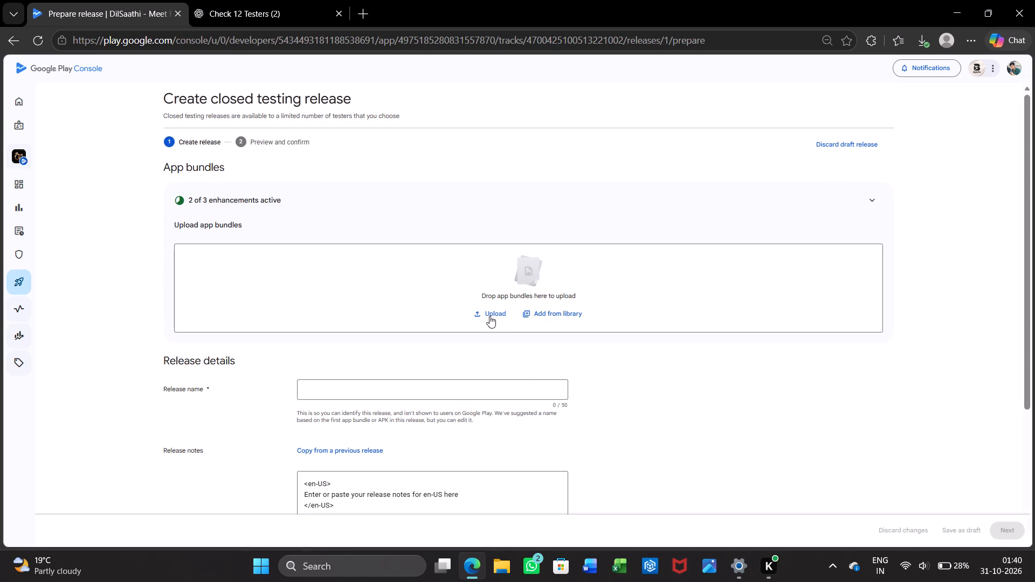
# Upload 13.aab from the Downloads folder as the closed testing release's app bundle.
pyautogui.click(489, 314)
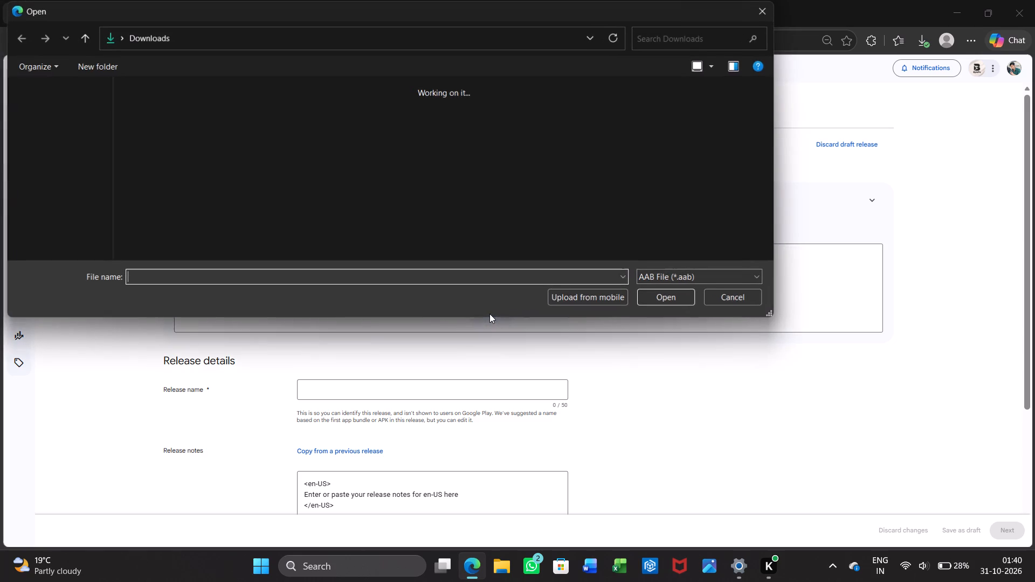
pyautogui.doubleClick(209, 200)
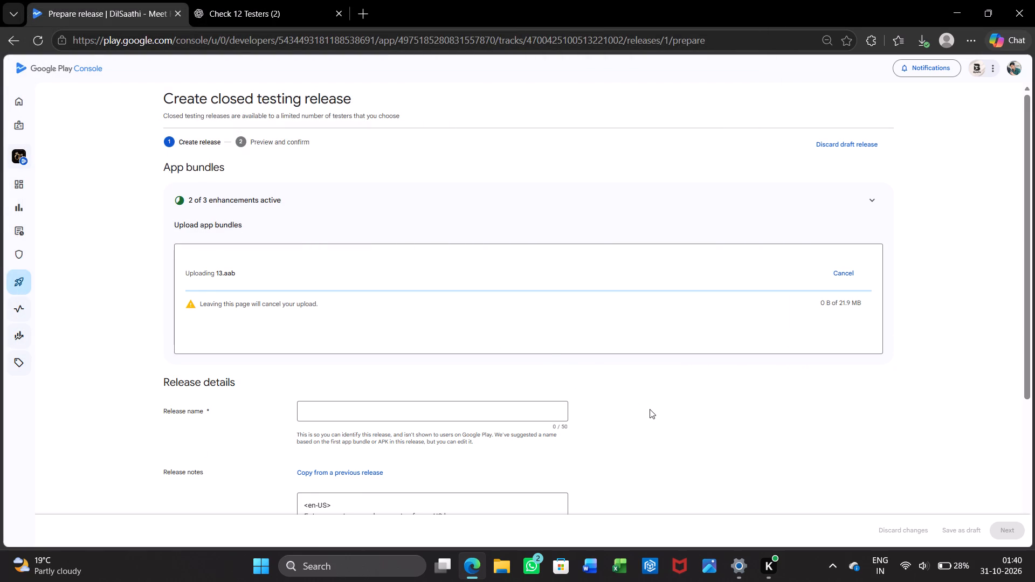
pyautogui.scroll(-2, 650, 409)
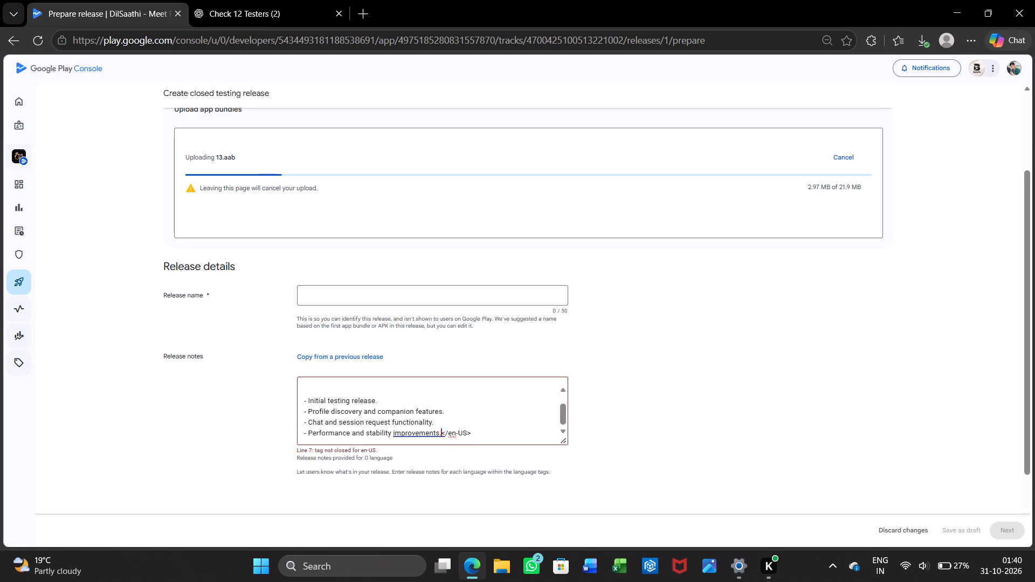
pyautogui.scroll(-1, 348, 399)
pyautogui.press('Return')
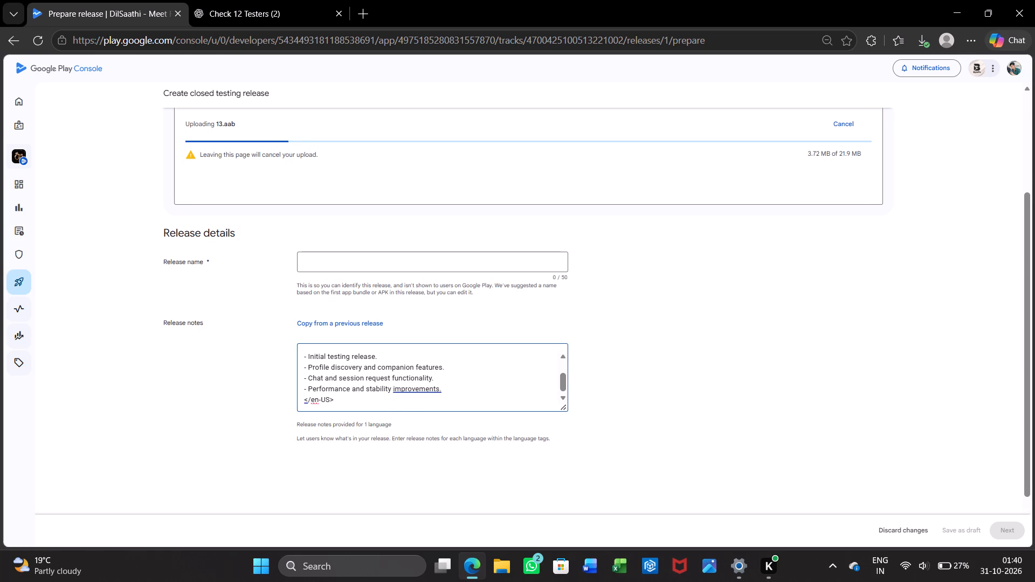
# Remove the "DilSaathi Closed Testing Release 1.0" heading and the blank lines above the bullet points in the release notes.
pyautogui.scroll(1, 348, 399)
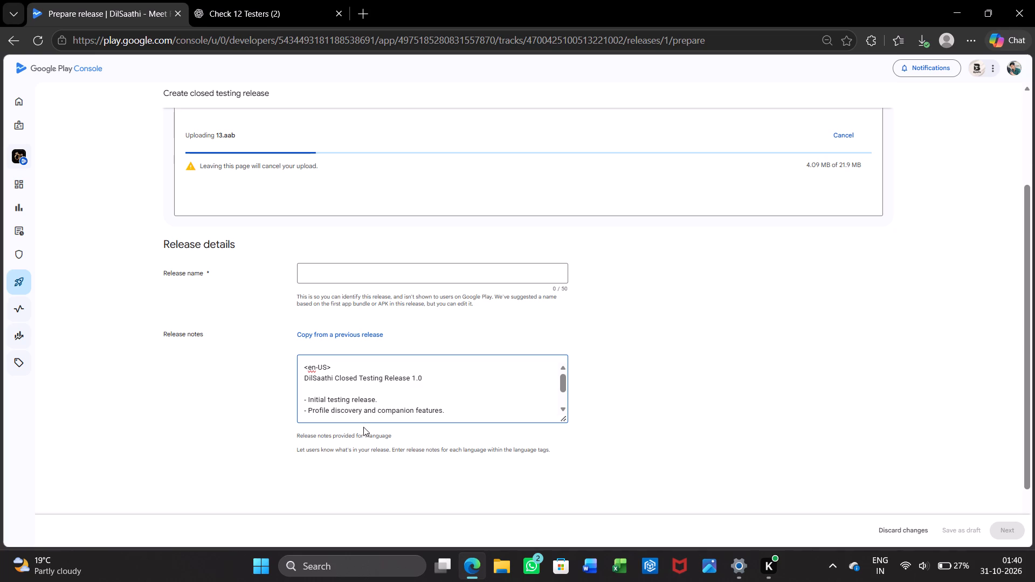
pyautogui.moveTo(424, 378); pyautogui.dragTo(291, 381)
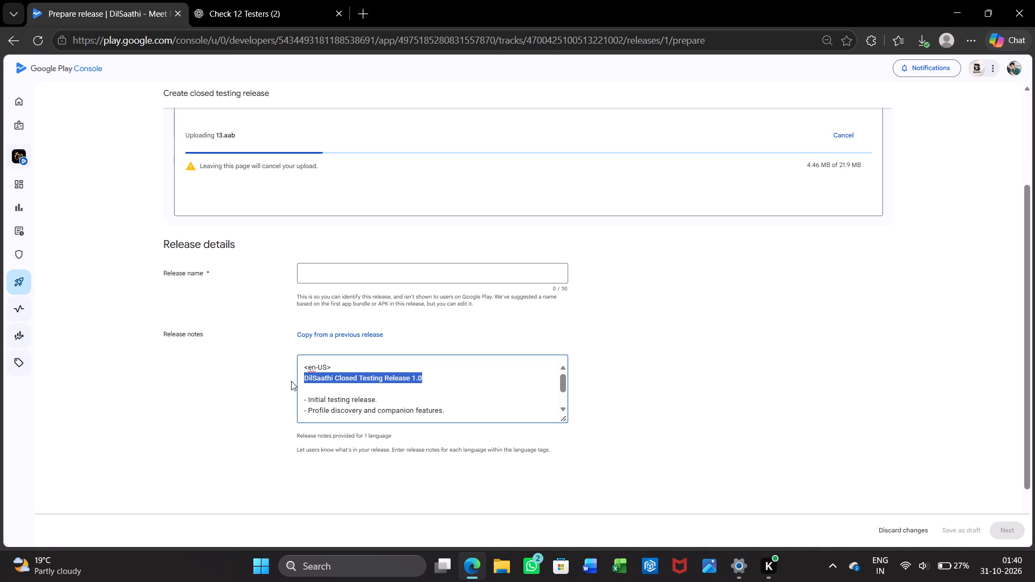
pyautogui.moveTo(291, 381); pyautogui.dragTo(291, 381)
pyautogui.press('BackSpace')
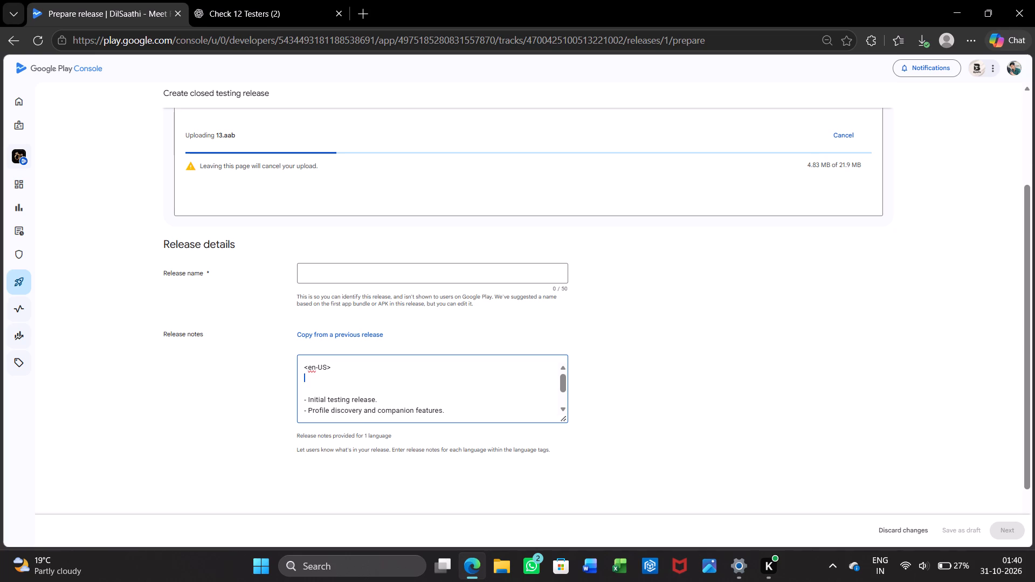
pyautogui.press('Down')
pyautogui.press('Down')
pyautogui.press('BackSpace')
pyautogui.press('BackSpace')
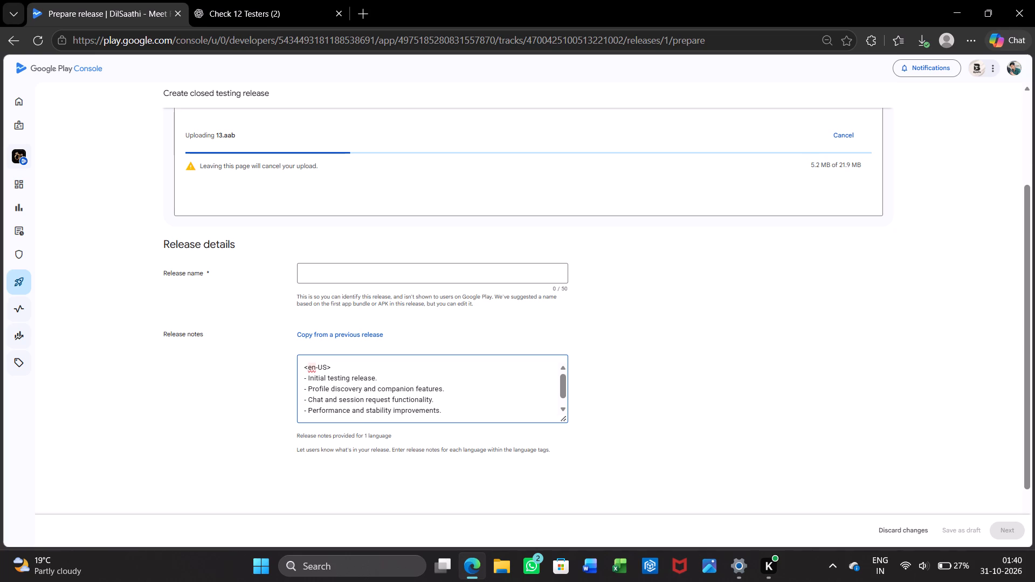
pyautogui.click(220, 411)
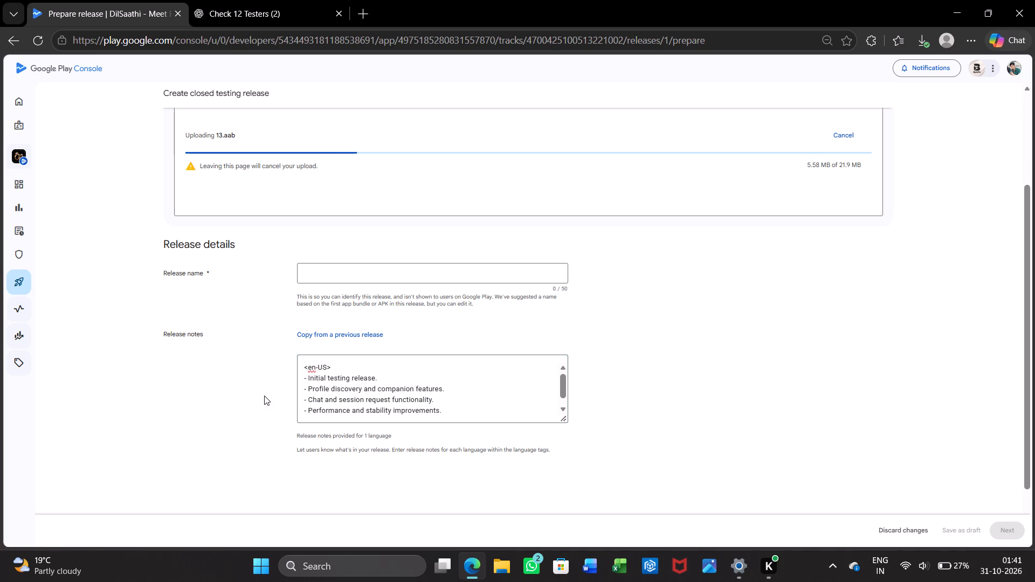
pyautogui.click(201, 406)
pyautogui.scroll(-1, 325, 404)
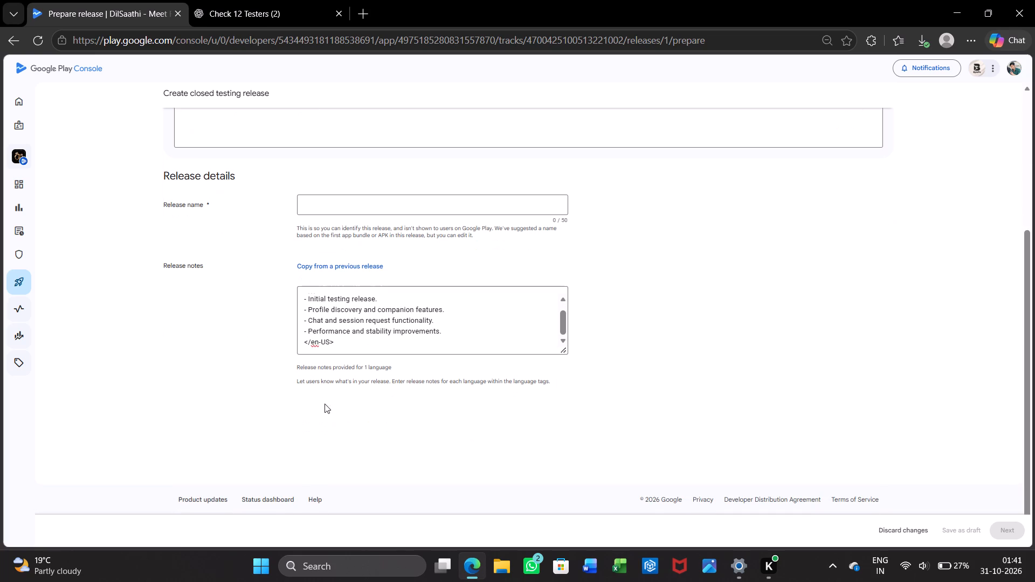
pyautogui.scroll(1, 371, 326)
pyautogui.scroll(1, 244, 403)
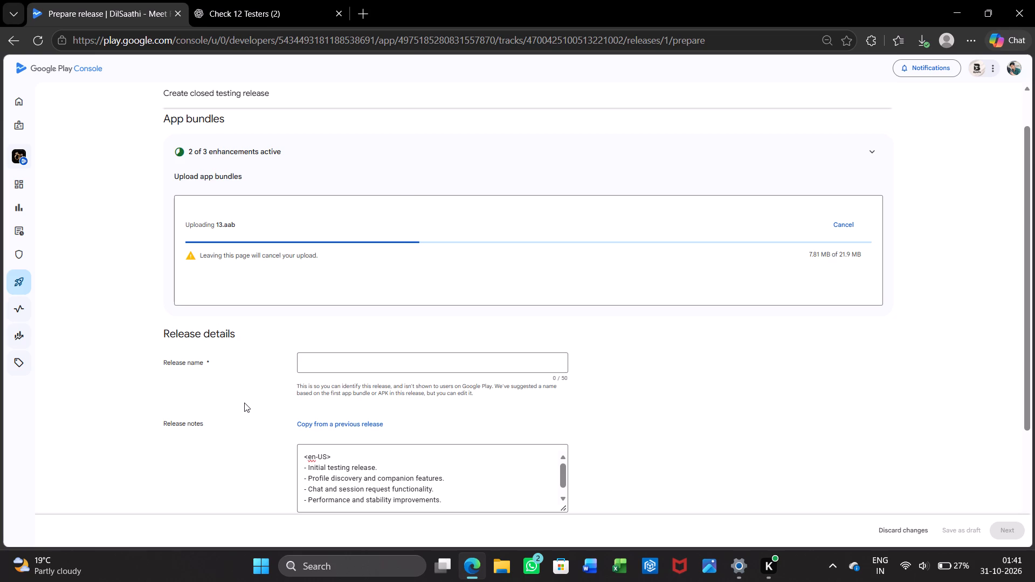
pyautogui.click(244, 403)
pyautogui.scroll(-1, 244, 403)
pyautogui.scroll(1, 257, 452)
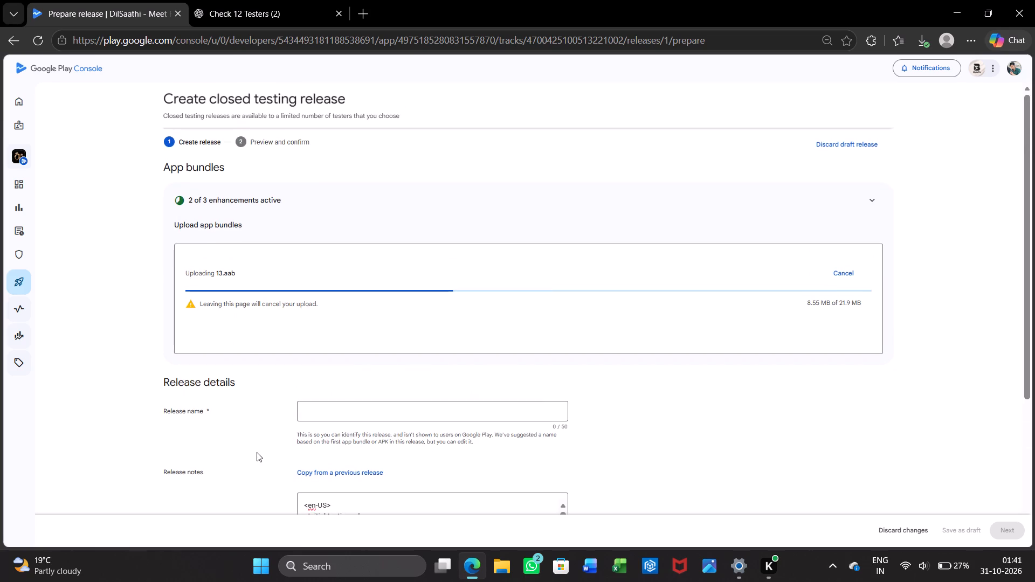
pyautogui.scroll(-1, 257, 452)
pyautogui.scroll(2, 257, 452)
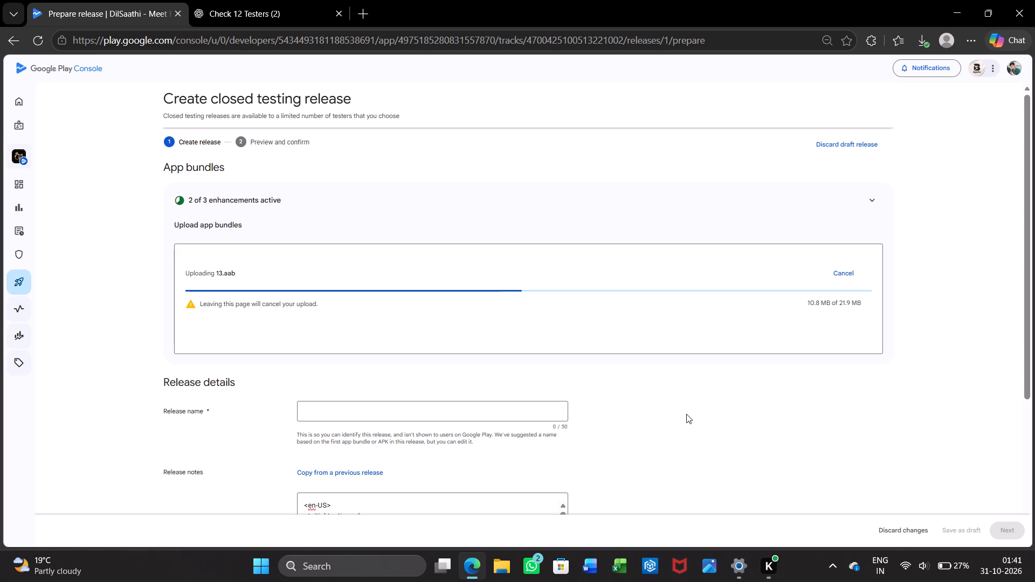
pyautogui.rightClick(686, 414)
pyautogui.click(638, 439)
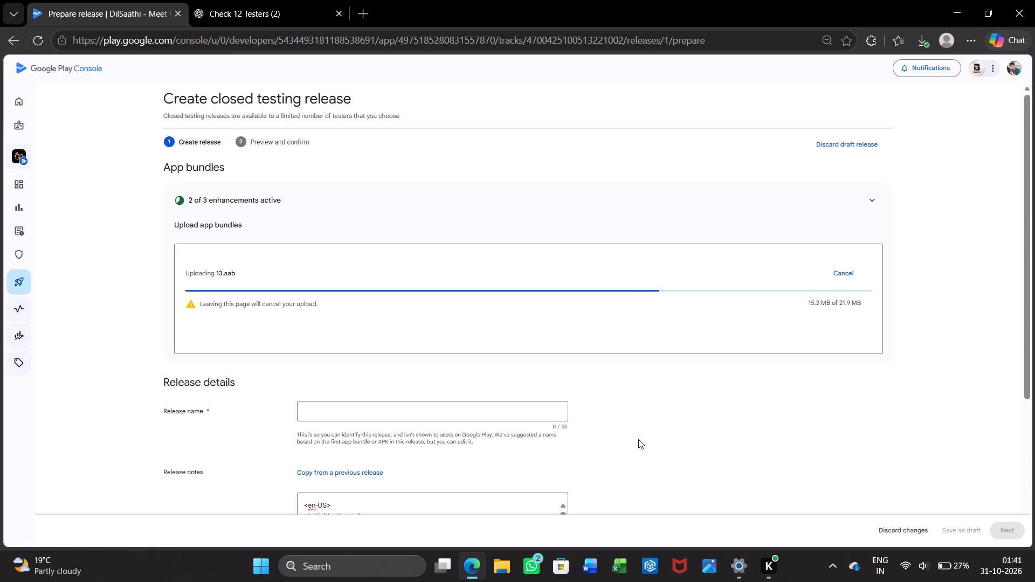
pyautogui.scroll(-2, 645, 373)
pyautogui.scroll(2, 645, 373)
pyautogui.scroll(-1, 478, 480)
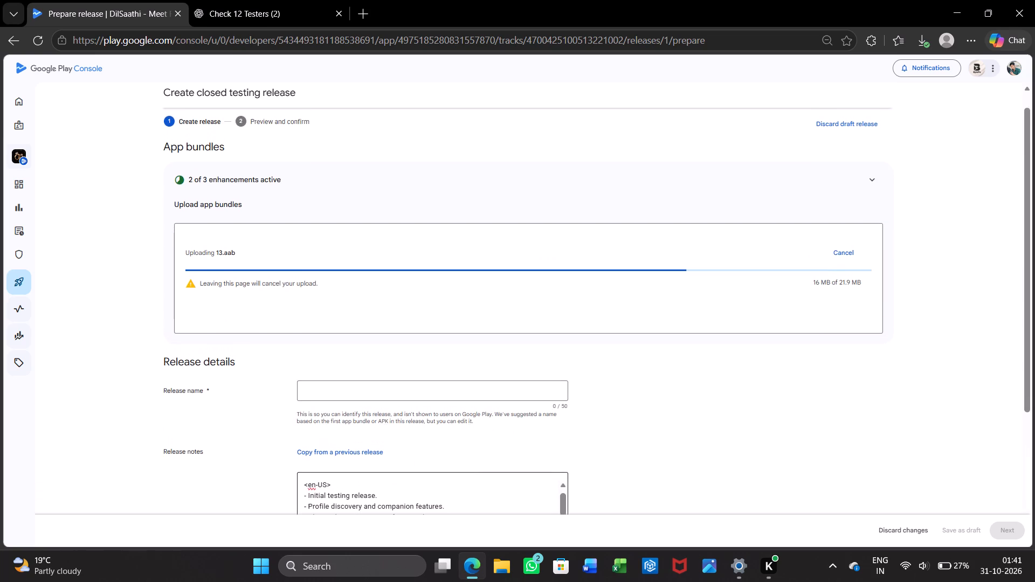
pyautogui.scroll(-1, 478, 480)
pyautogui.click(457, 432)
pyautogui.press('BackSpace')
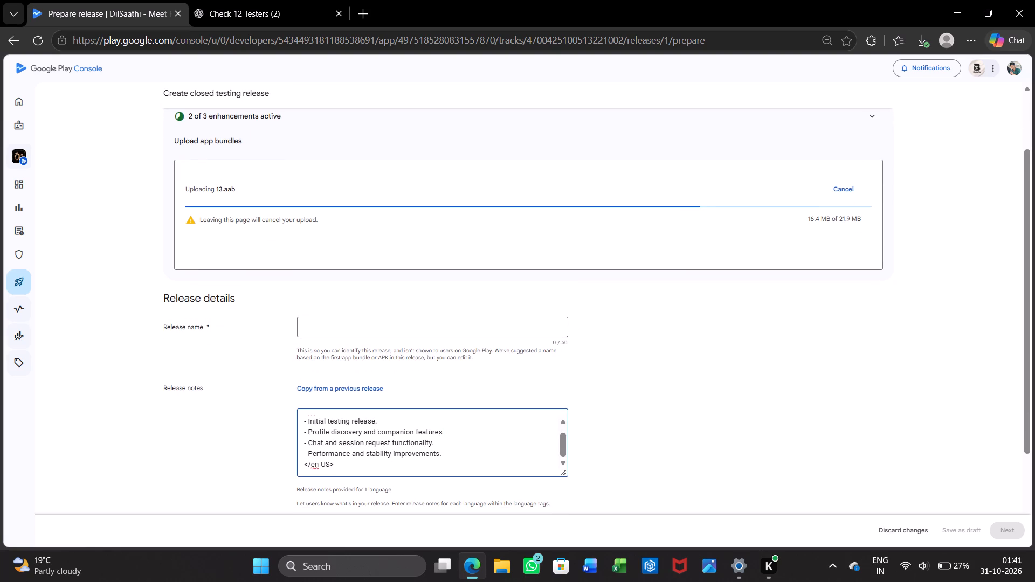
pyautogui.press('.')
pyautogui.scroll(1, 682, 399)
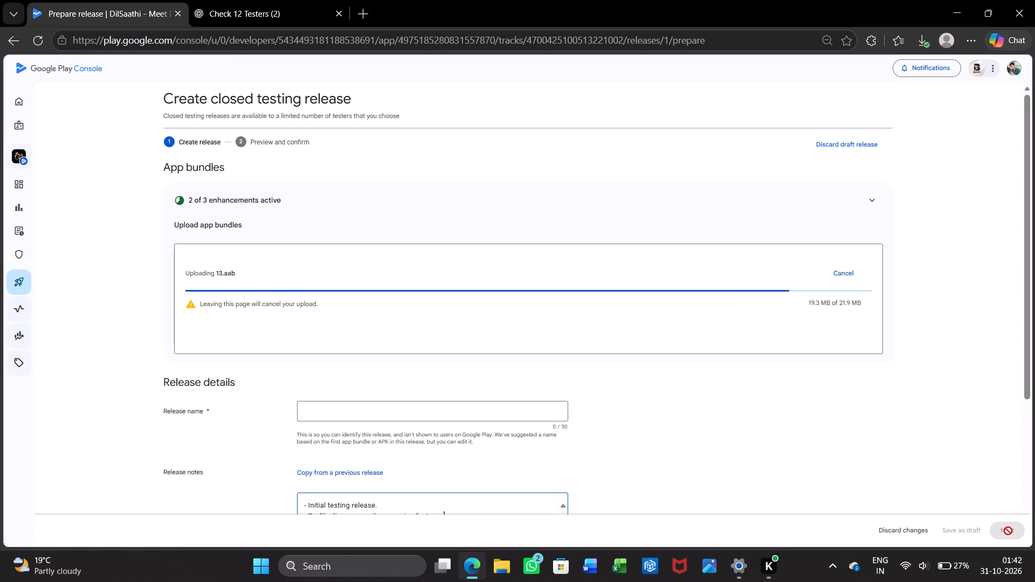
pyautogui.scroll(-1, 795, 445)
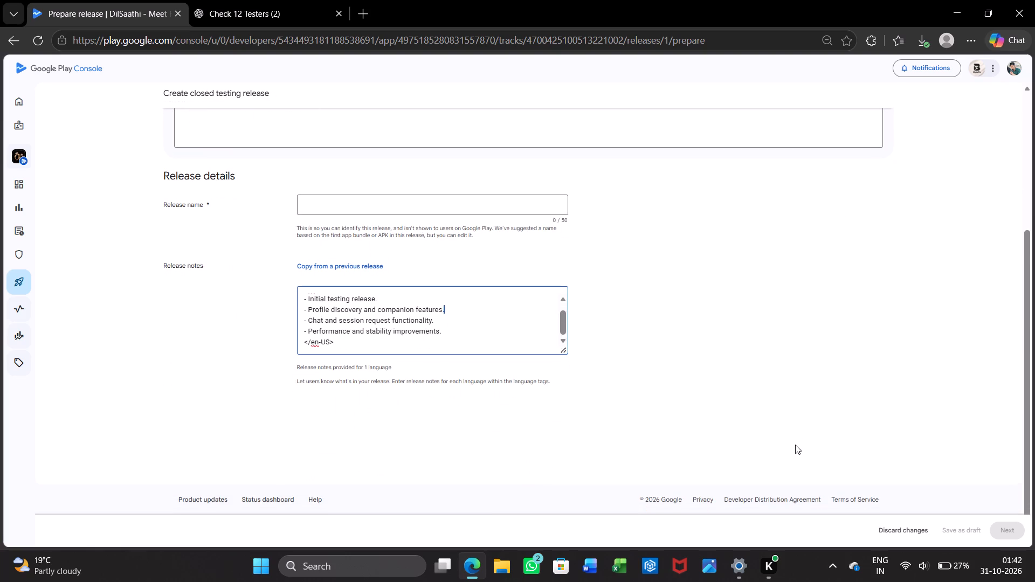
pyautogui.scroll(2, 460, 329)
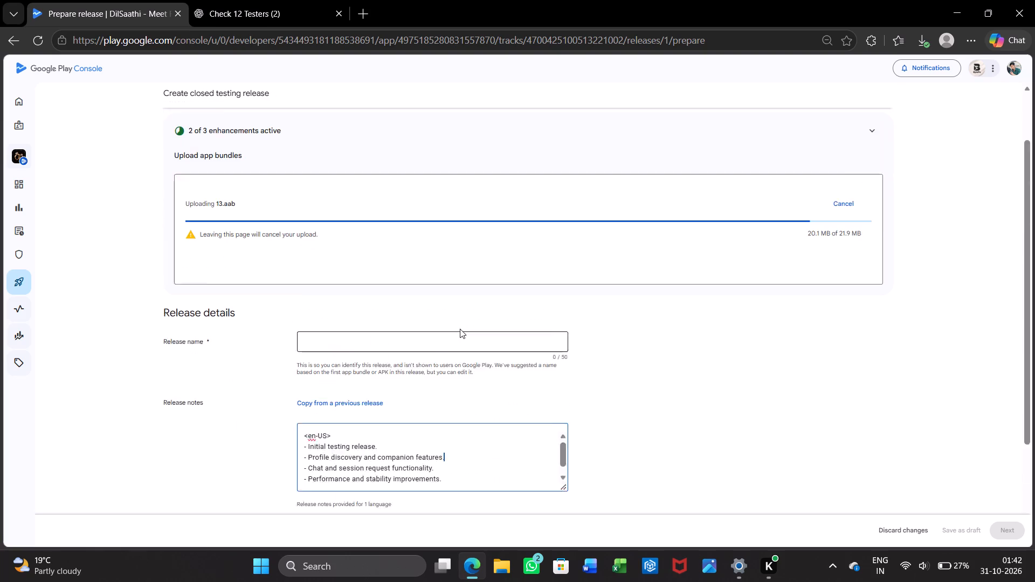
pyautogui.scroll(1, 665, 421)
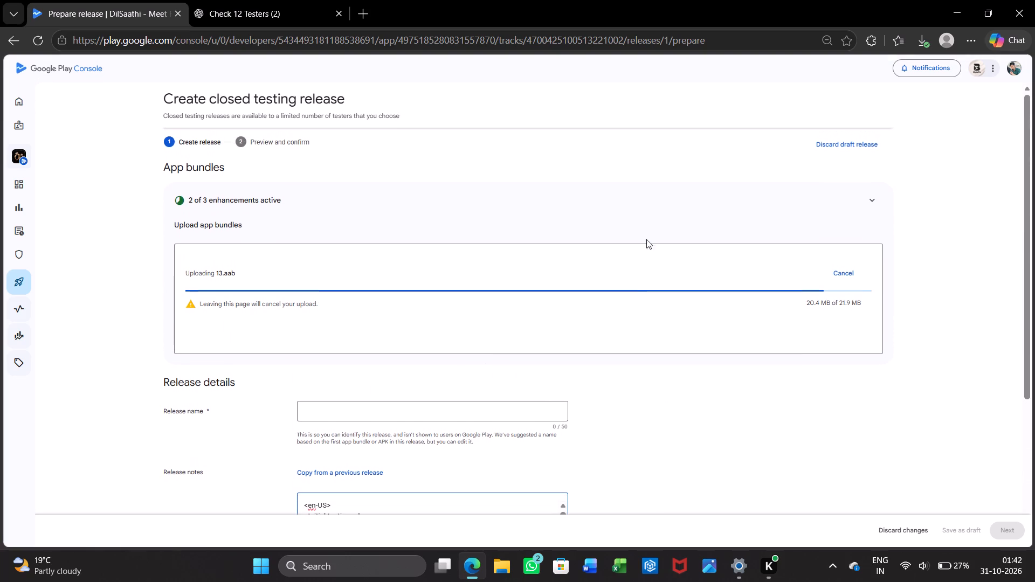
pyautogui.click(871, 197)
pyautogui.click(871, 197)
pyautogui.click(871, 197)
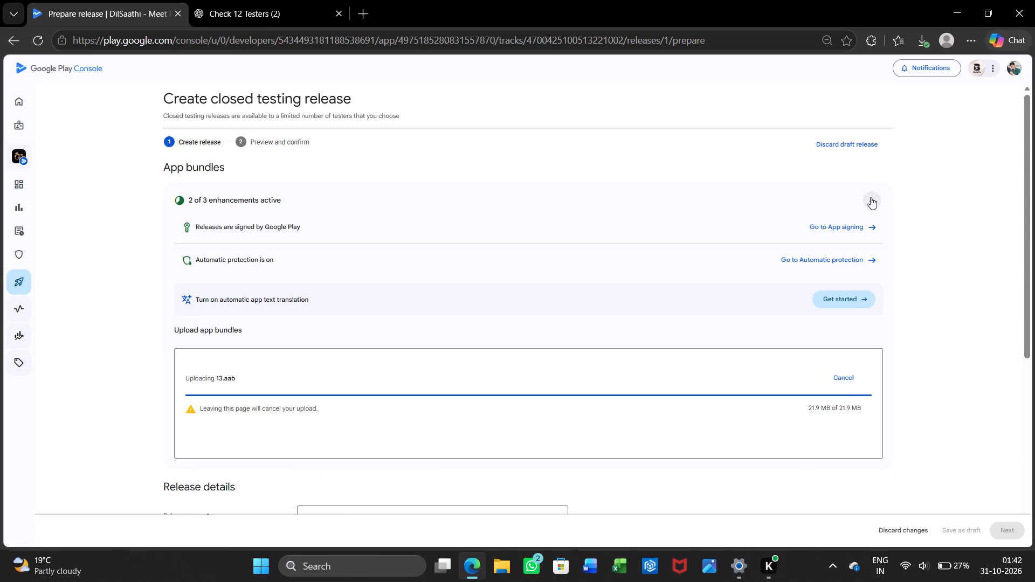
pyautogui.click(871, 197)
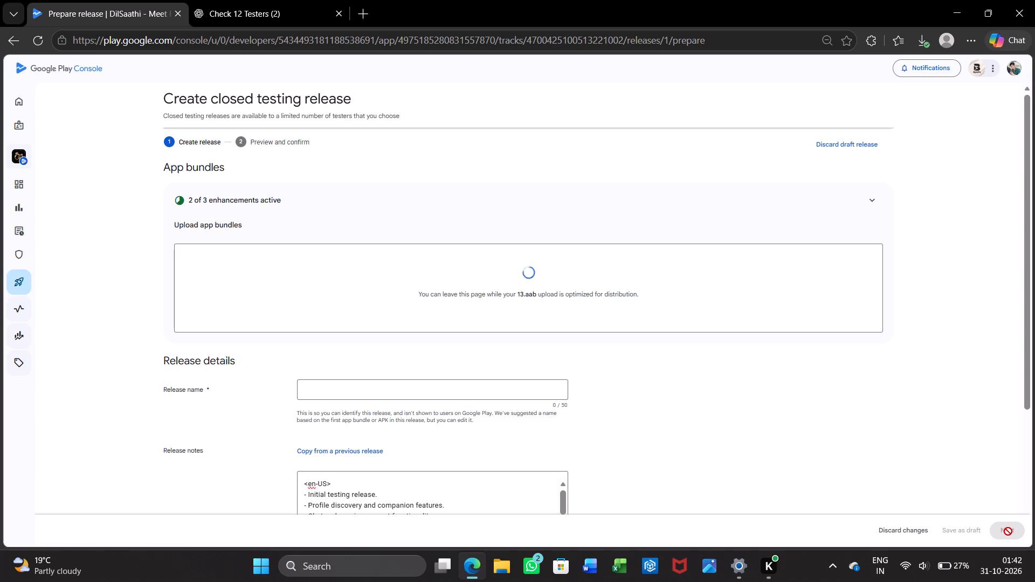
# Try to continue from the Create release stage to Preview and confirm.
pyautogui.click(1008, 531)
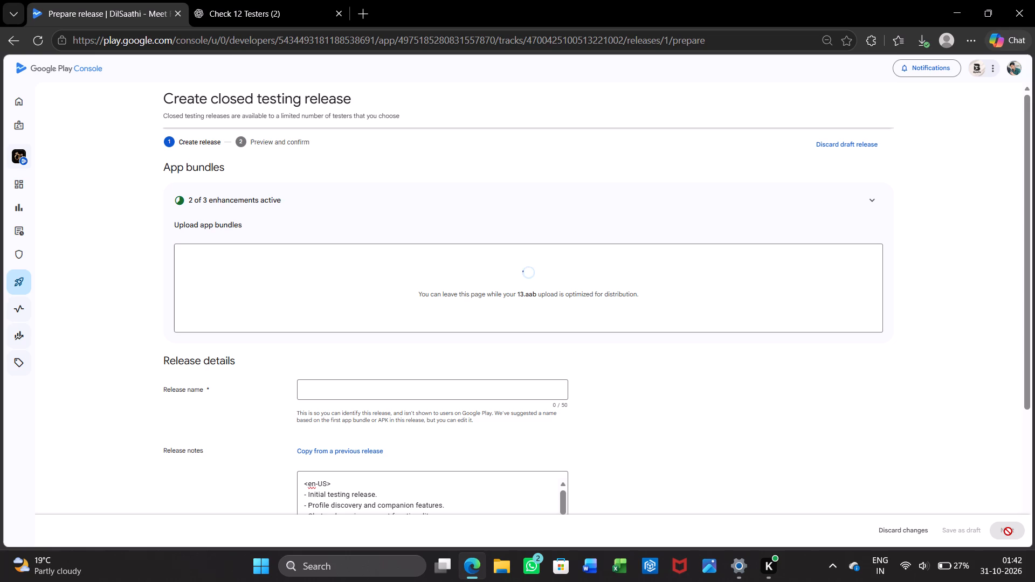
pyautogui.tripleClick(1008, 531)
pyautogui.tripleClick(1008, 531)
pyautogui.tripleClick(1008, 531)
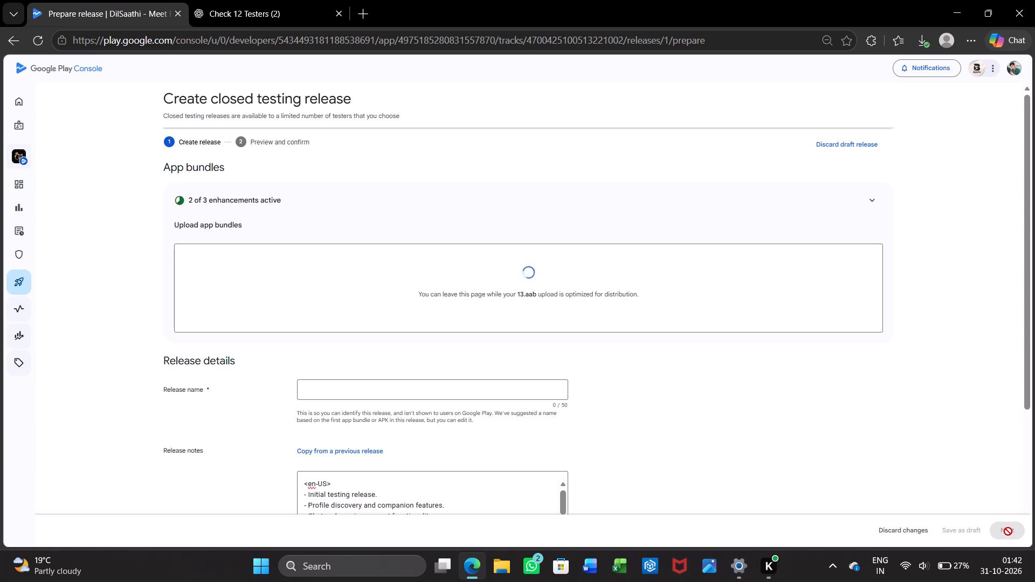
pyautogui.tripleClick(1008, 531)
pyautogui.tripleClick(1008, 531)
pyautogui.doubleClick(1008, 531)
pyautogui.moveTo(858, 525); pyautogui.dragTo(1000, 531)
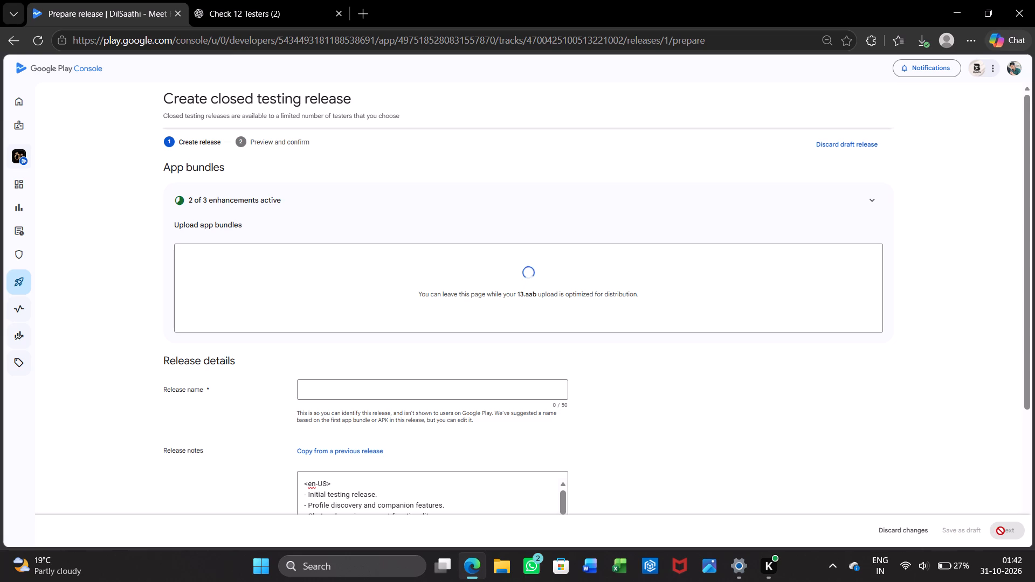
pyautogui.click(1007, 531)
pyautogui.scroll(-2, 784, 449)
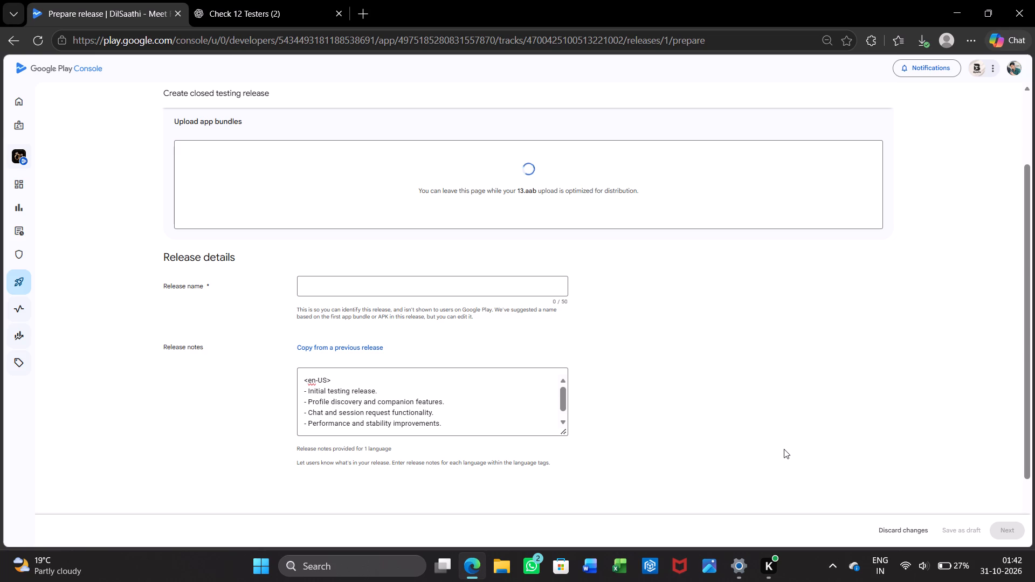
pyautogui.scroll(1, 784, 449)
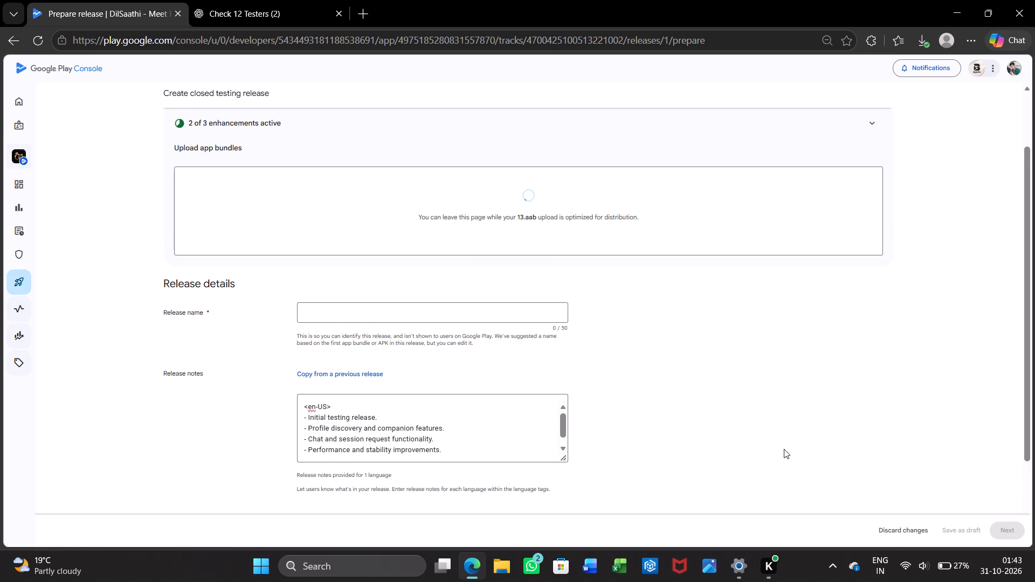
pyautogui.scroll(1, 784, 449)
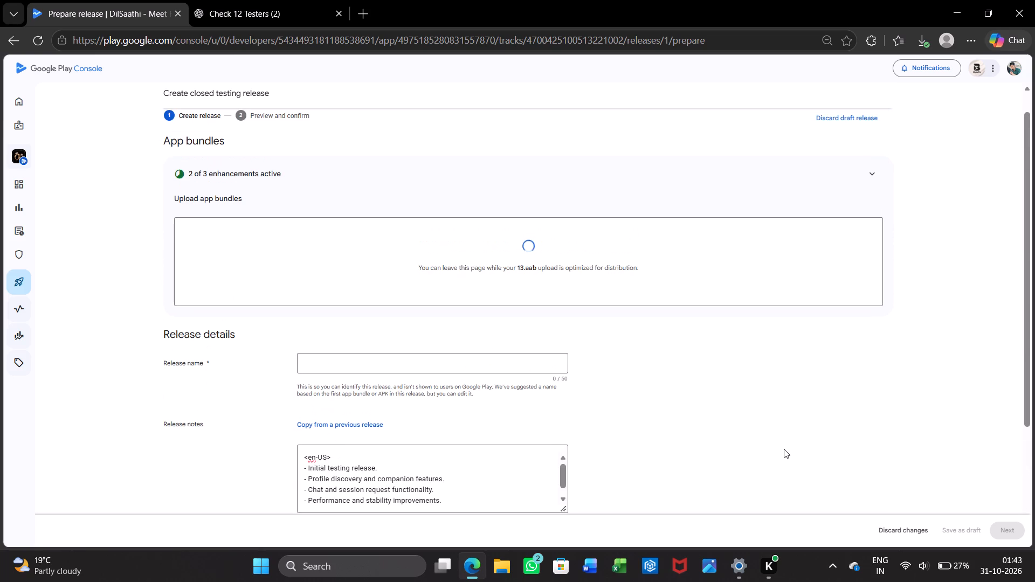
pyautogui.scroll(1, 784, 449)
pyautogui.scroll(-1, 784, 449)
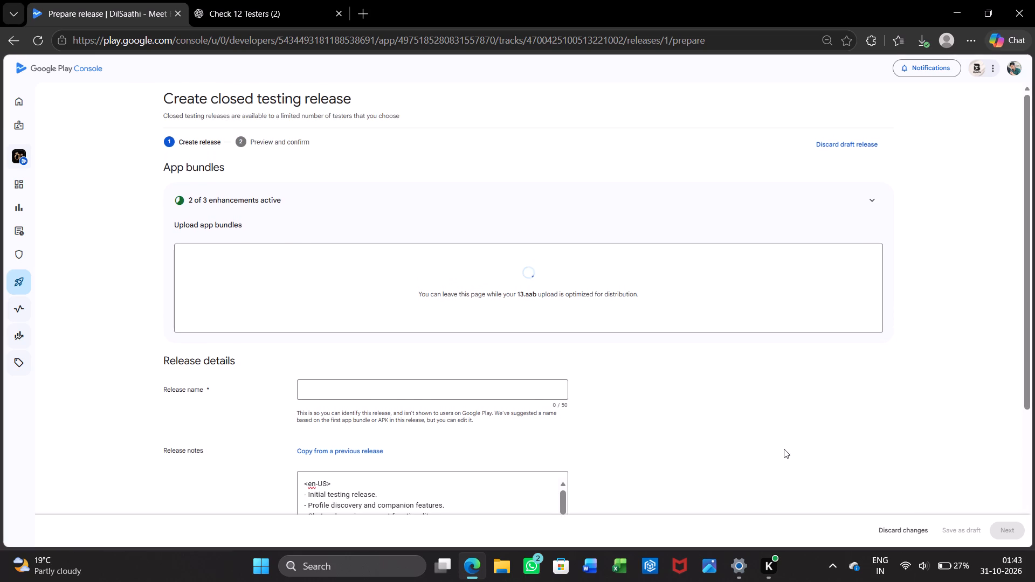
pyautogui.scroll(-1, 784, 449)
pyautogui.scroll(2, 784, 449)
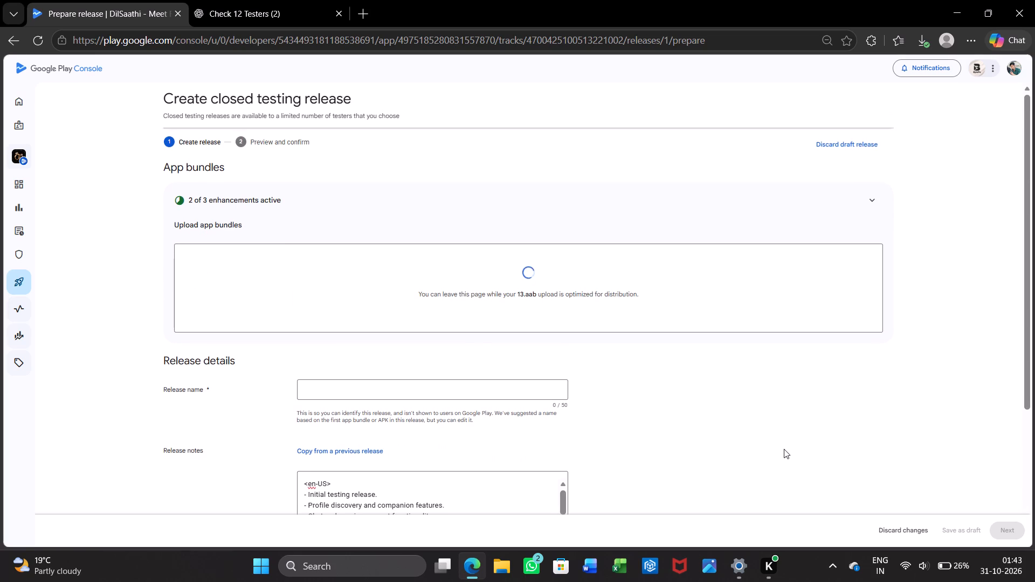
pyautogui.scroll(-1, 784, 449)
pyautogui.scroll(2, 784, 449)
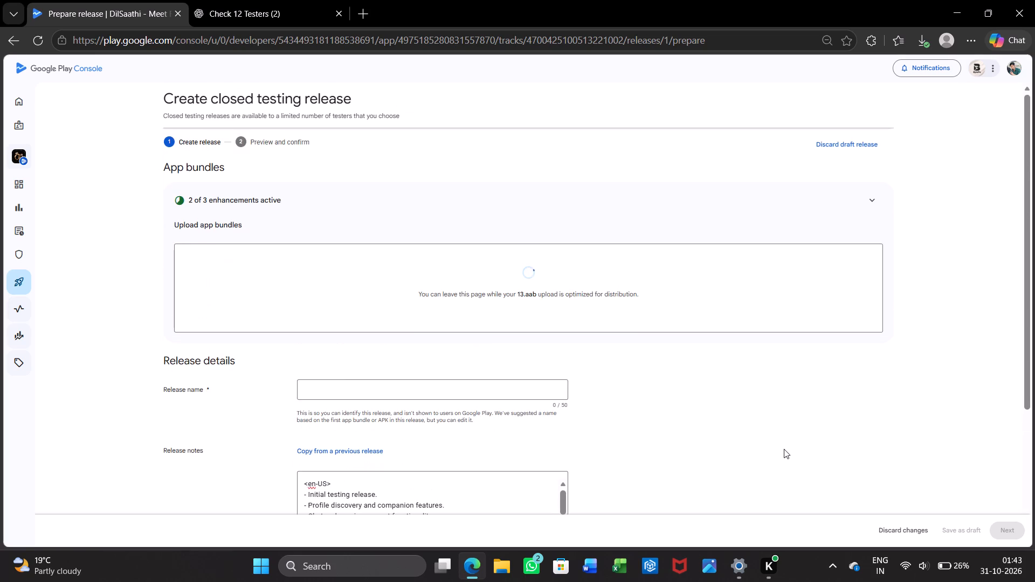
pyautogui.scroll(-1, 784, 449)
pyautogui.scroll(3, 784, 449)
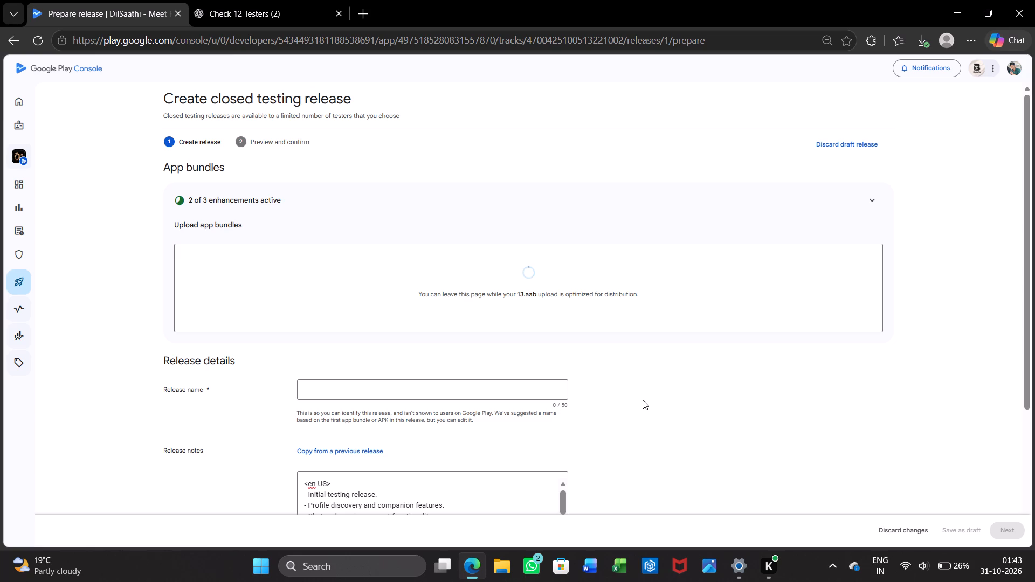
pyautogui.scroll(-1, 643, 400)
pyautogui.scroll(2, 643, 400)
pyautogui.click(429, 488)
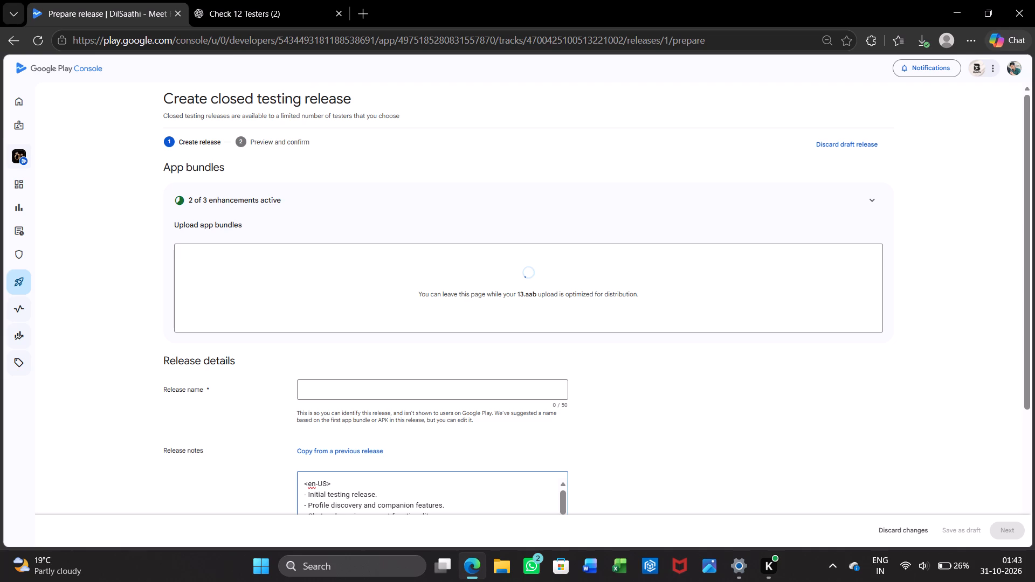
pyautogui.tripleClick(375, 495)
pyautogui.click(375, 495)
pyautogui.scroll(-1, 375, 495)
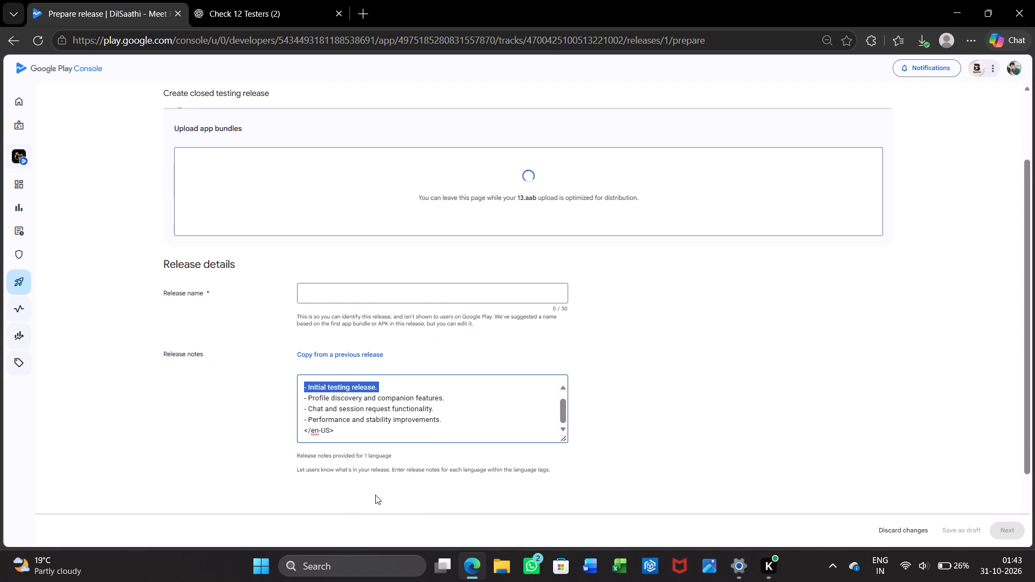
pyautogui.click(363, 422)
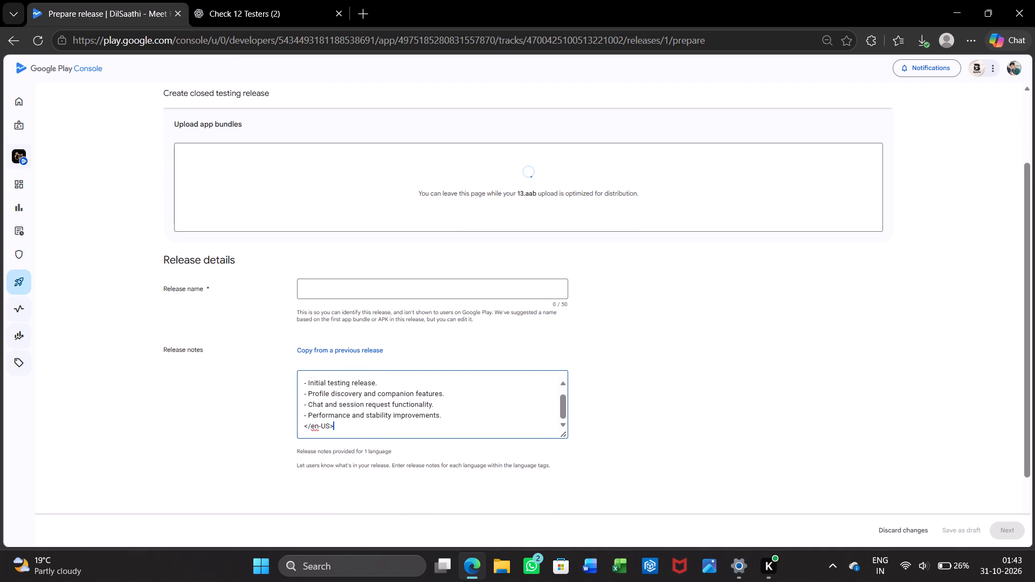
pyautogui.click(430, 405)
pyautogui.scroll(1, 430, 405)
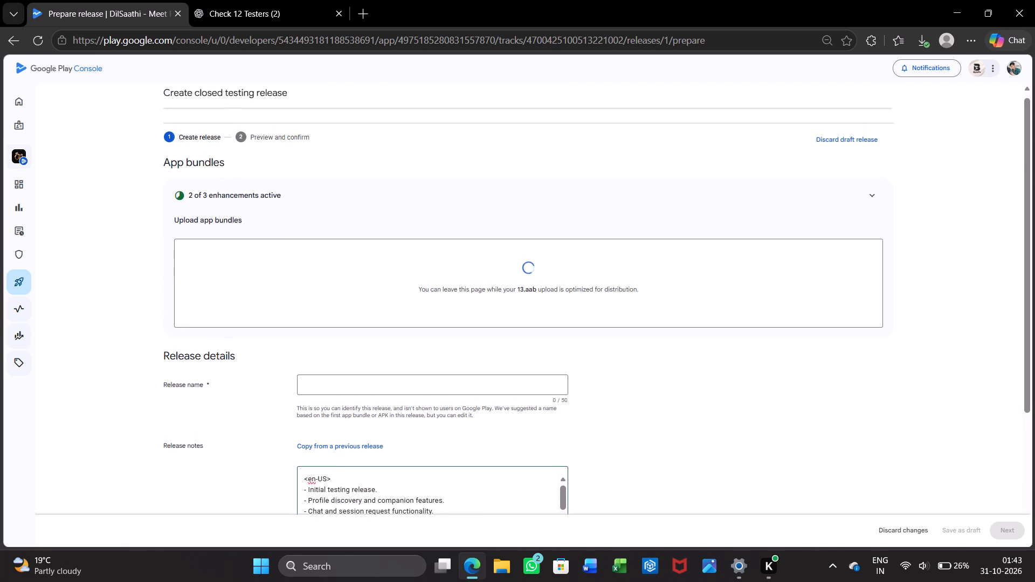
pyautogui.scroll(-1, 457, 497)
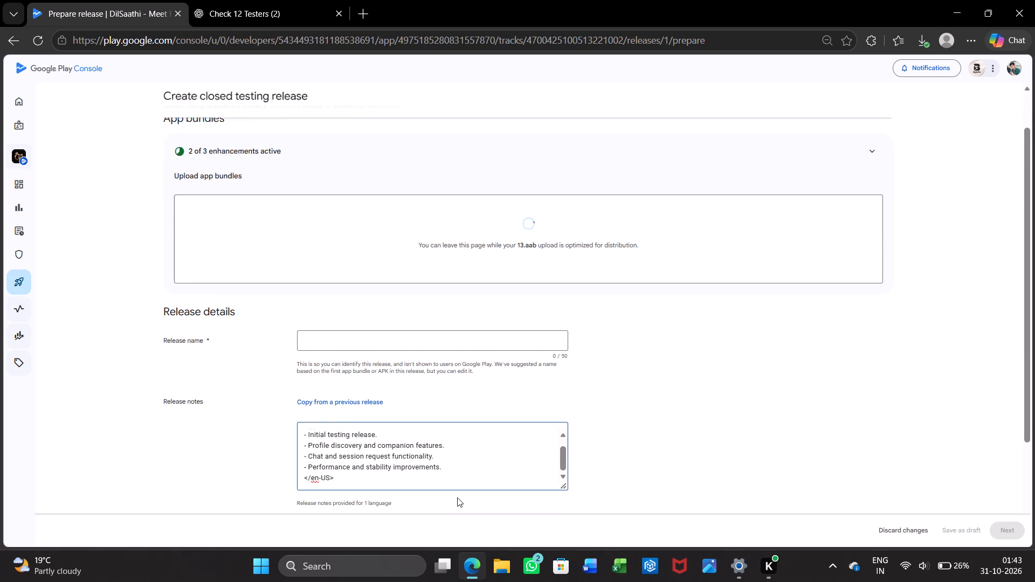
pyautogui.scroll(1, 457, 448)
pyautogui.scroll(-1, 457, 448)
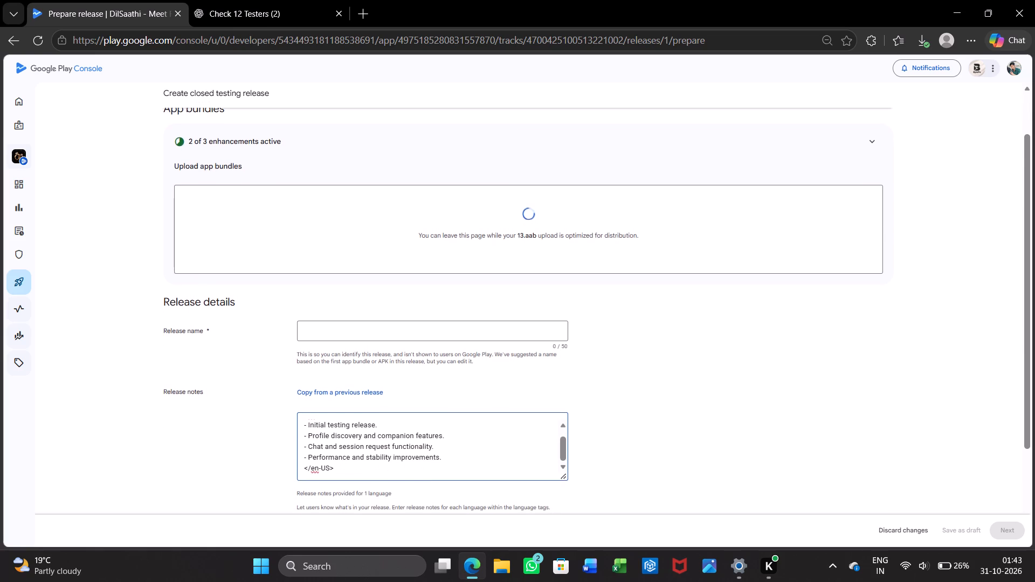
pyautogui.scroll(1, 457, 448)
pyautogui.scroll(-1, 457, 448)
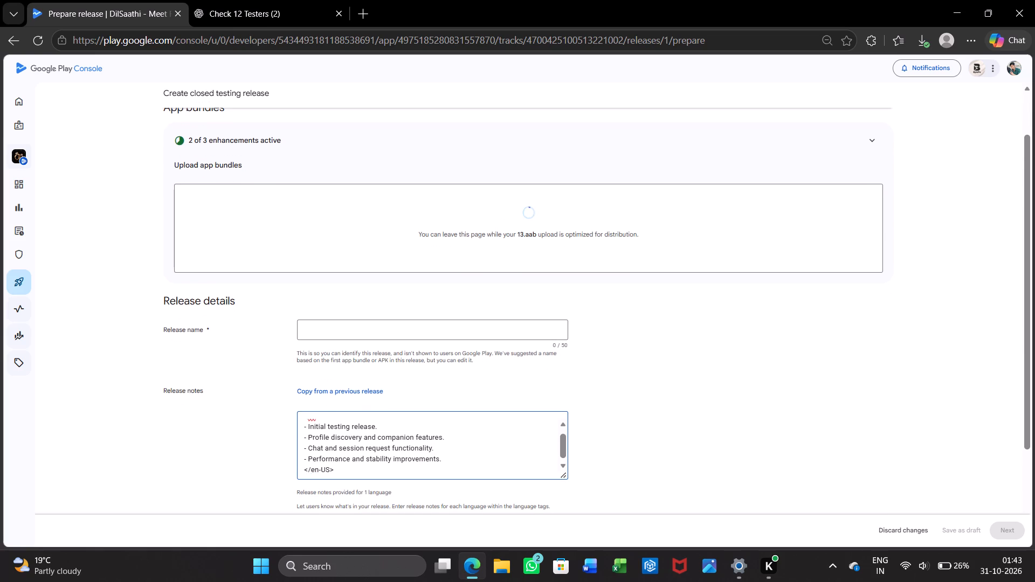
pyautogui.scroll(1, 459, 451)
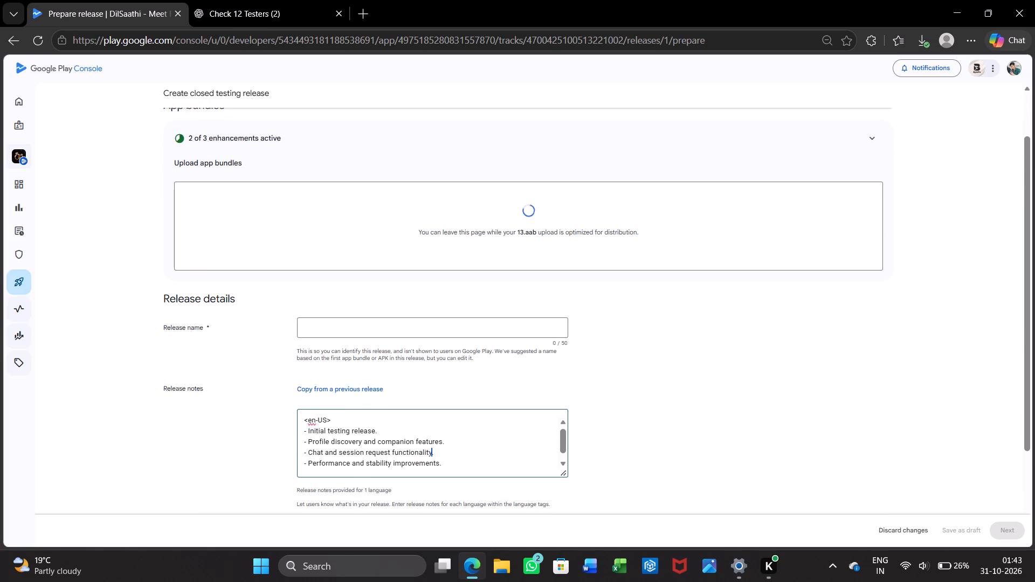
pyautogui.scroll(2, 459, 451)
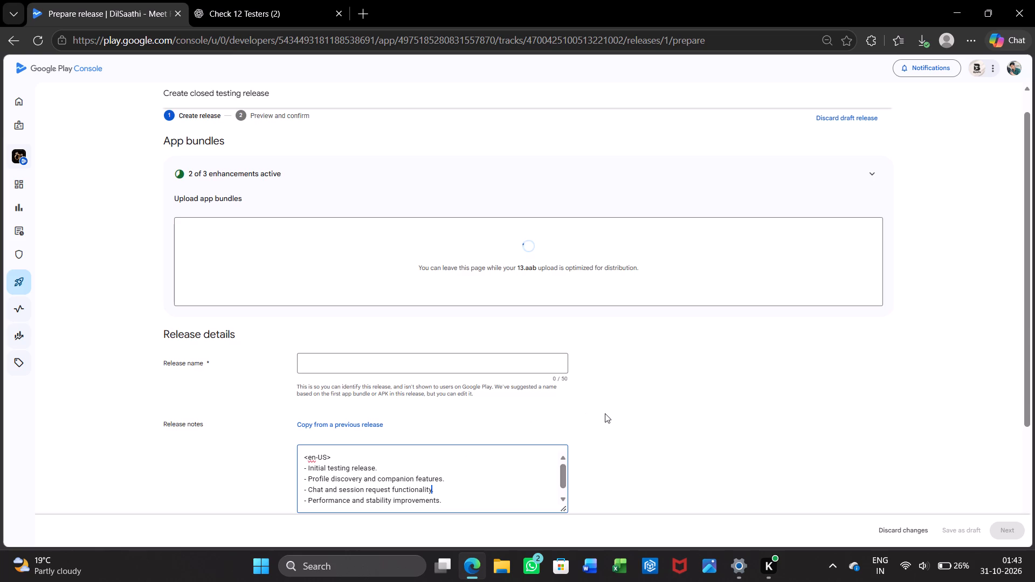
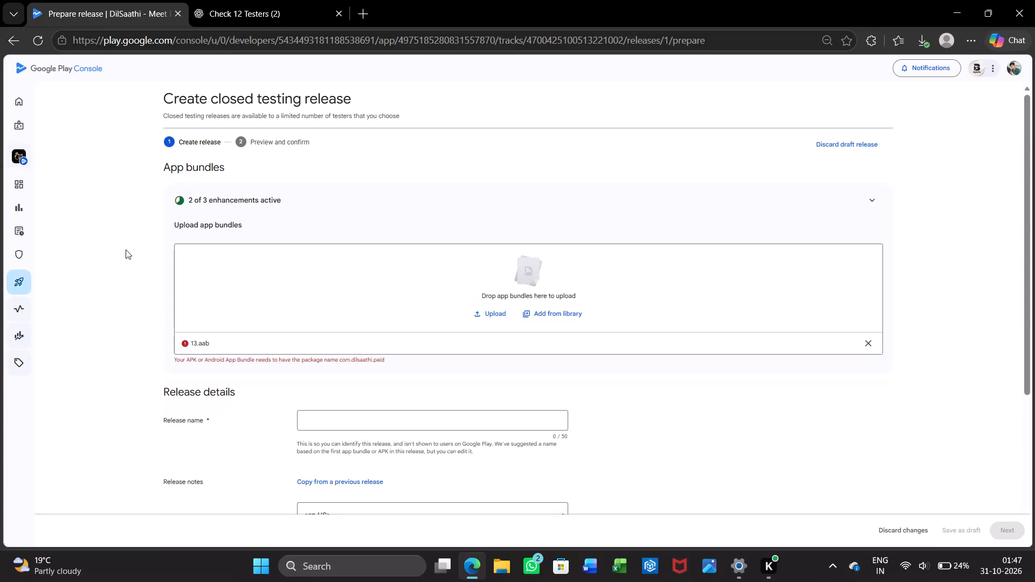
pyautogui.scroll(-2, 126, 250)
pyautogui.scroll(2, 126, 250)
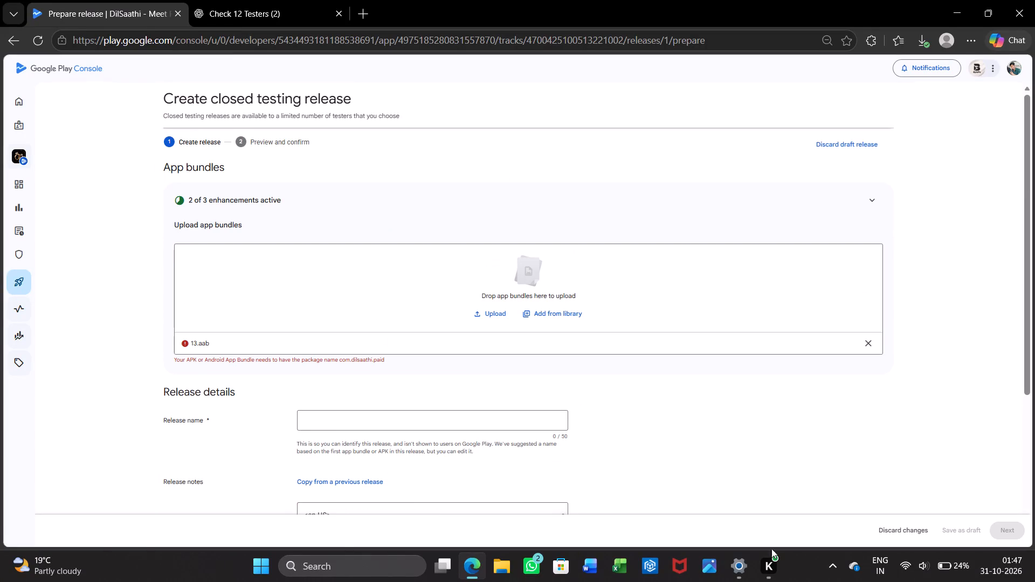